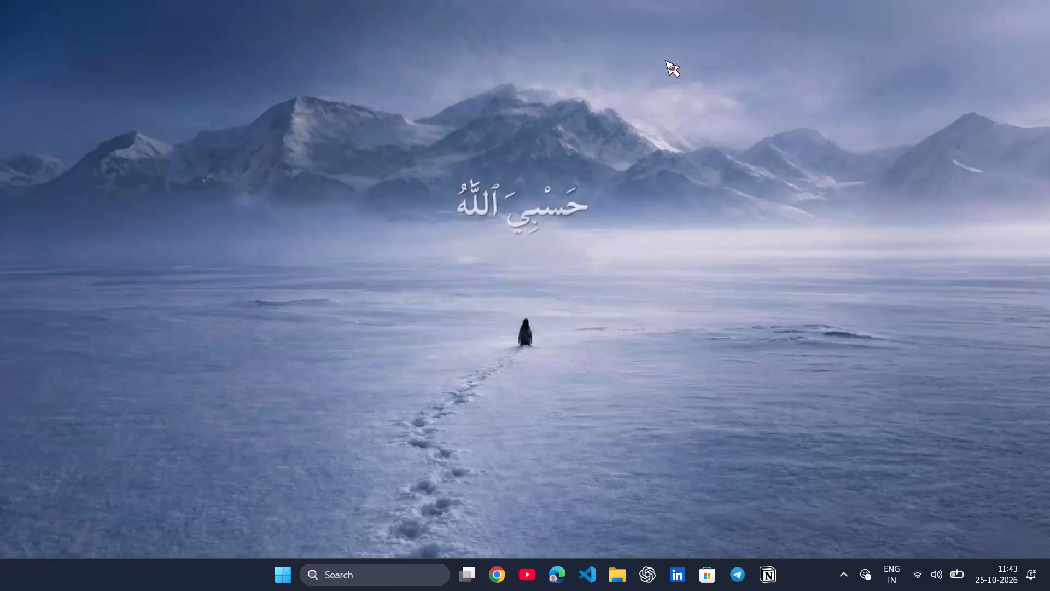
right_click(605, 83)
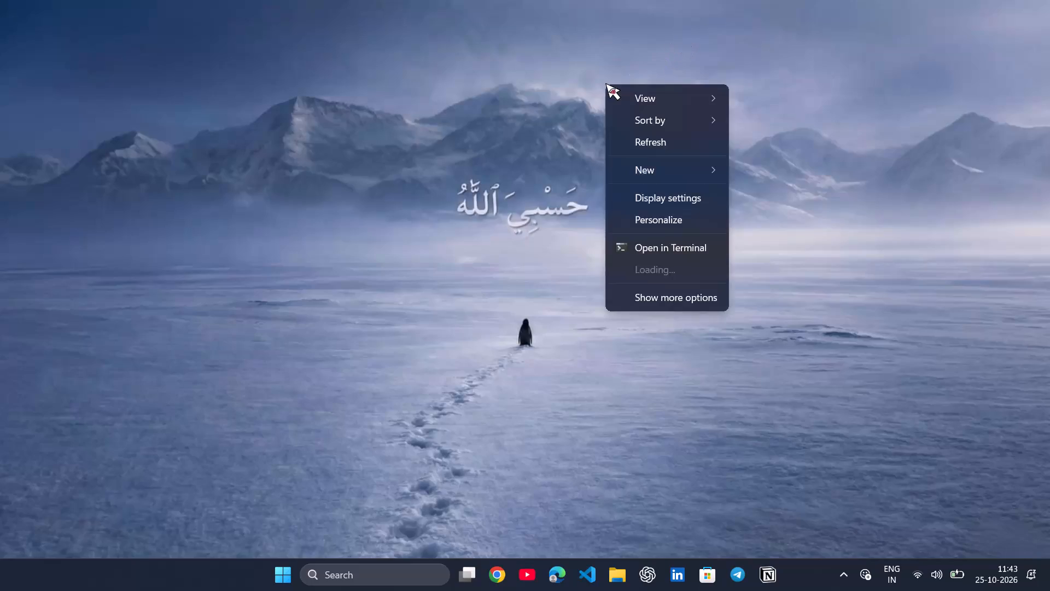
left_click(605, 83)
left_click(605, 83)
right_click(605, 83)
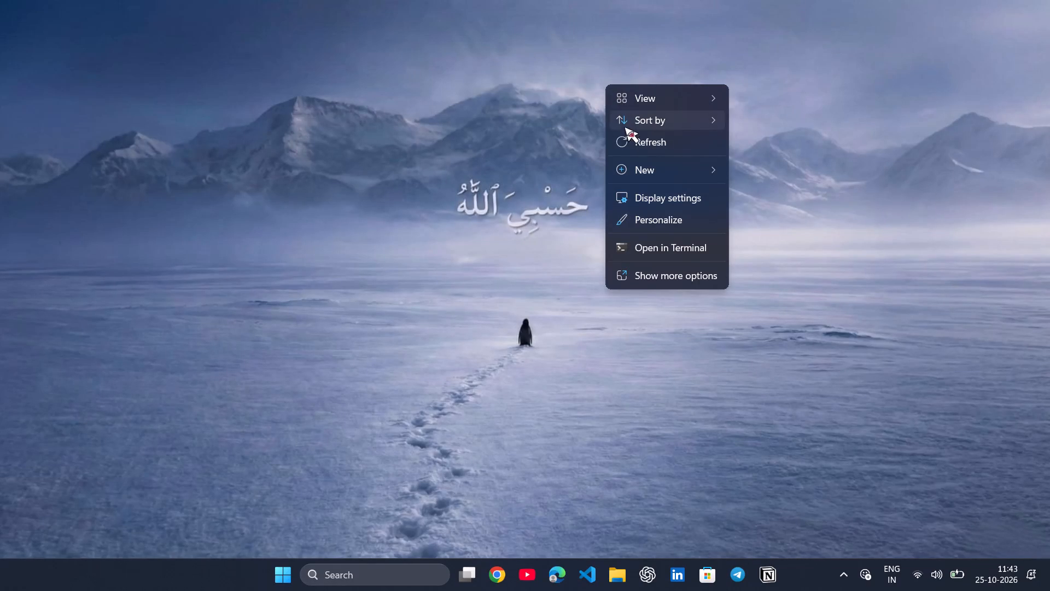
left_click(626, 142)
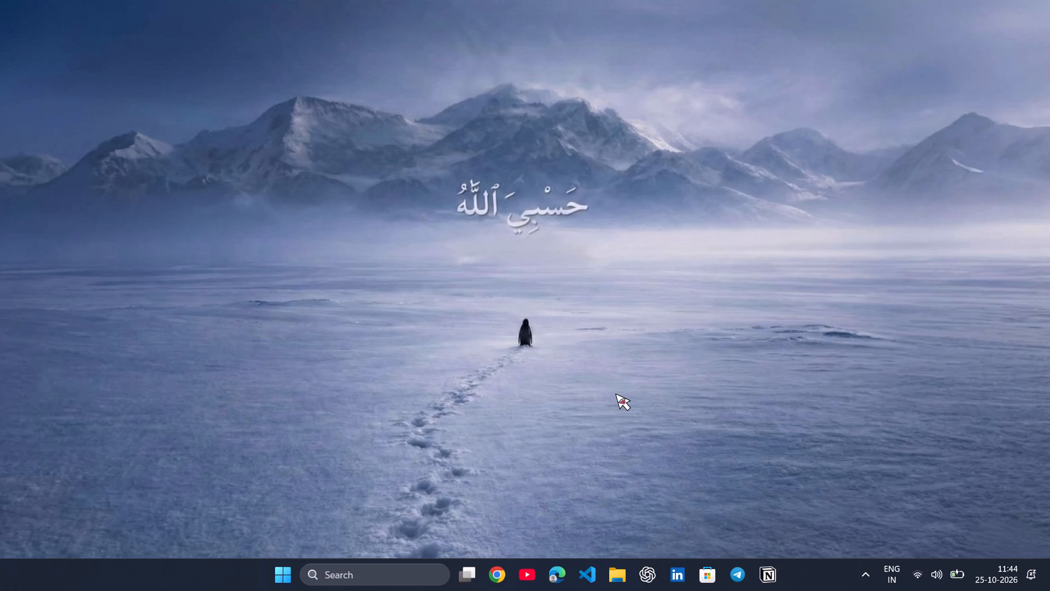
Open Word for the Web (word.cloud.microsoft) in Microsoft Edge.
type("ed")
key("Return")
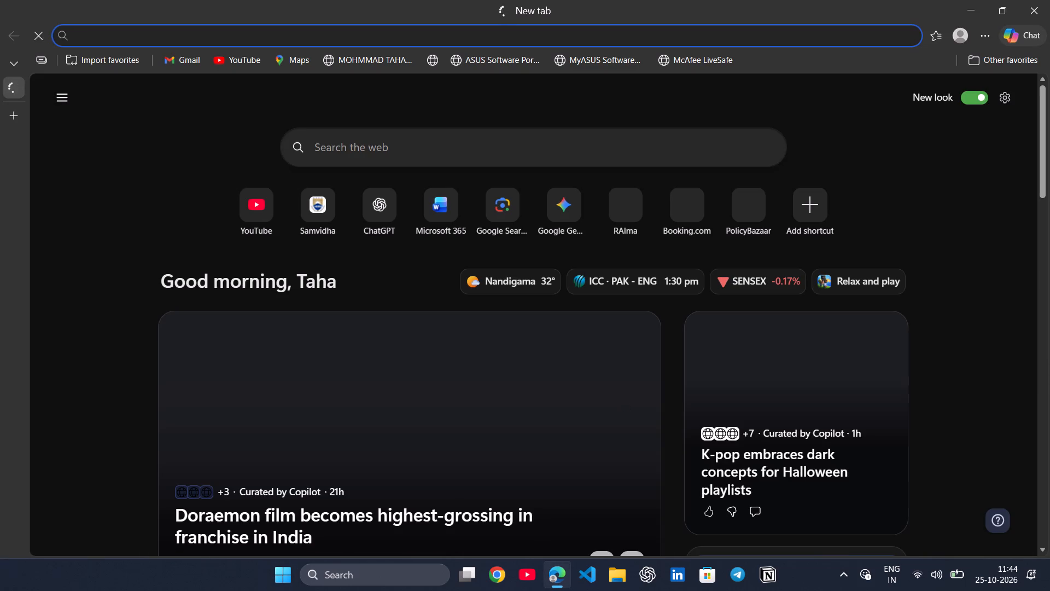
type("woi")
key("BackSpace")
key("Down")
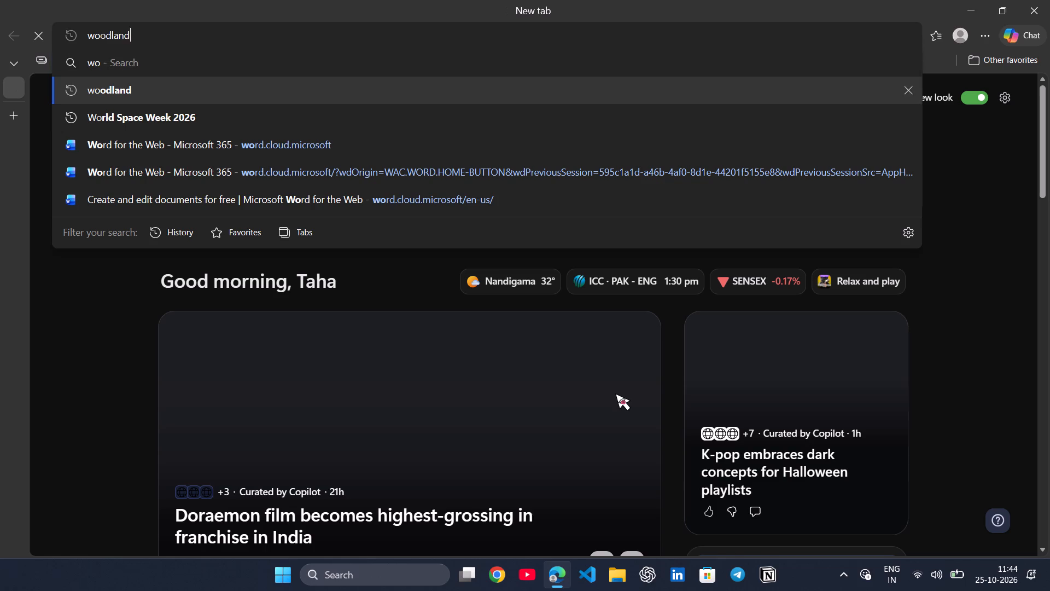
key("Down")
key("Down")
key("Down")
key("Up")
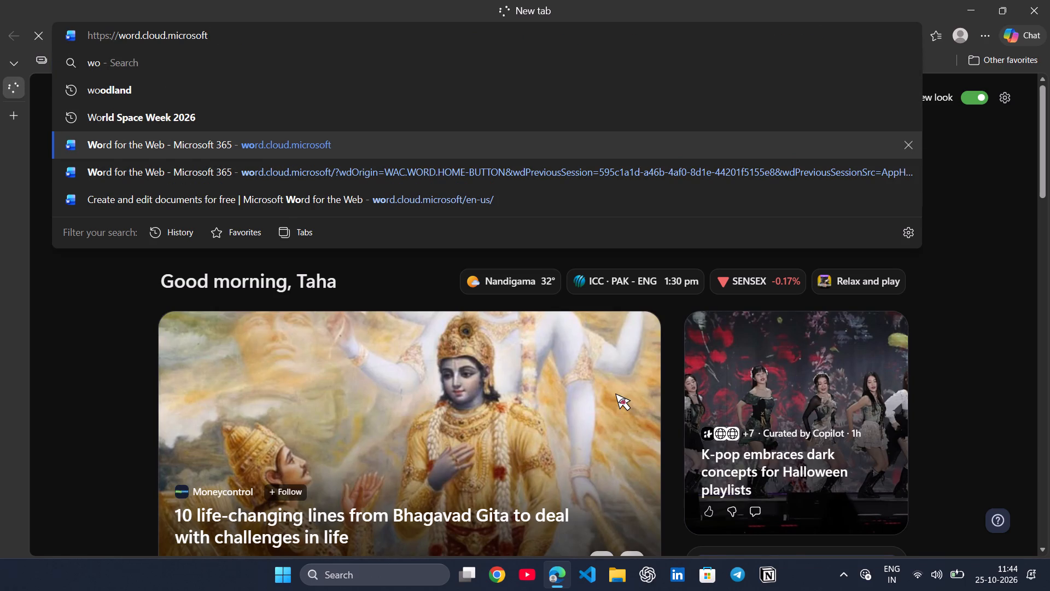
key("Return")
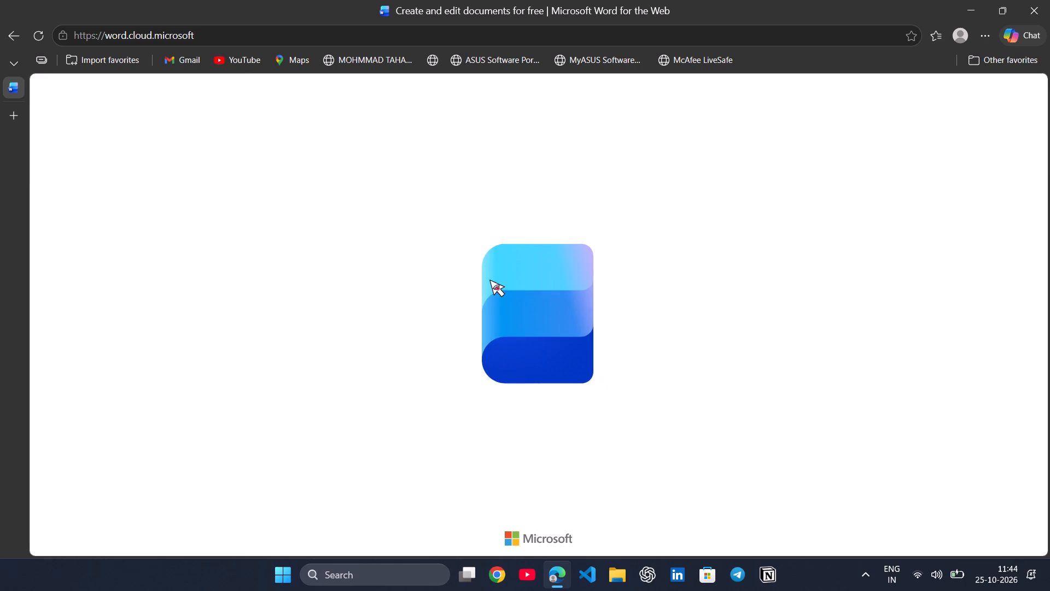
left_click(489, 280)
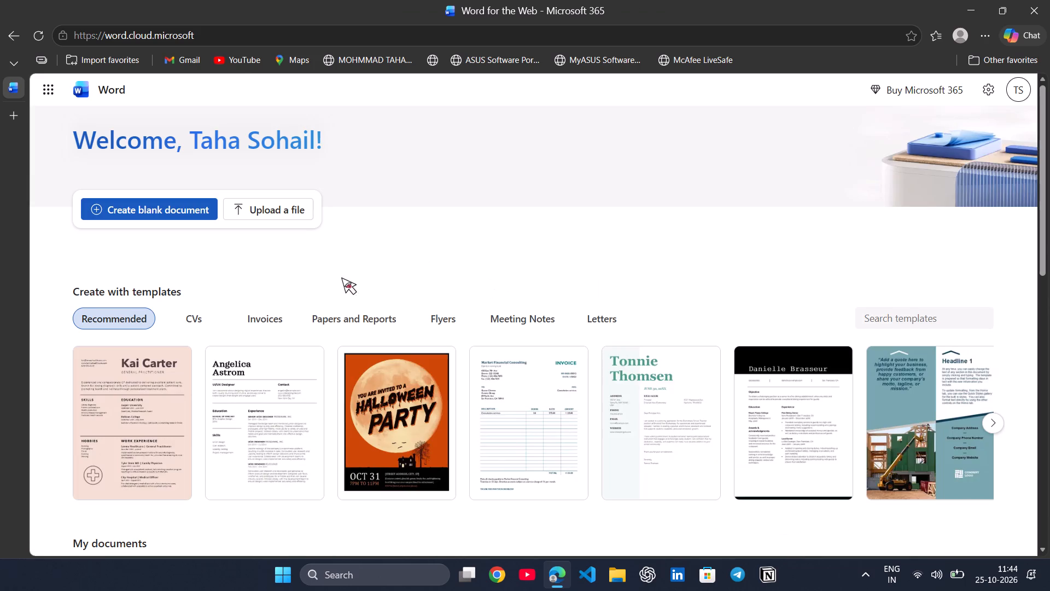
Open the recent document DL CS-1 from the list of my documents.
scroll(426, 247, "down", 6)
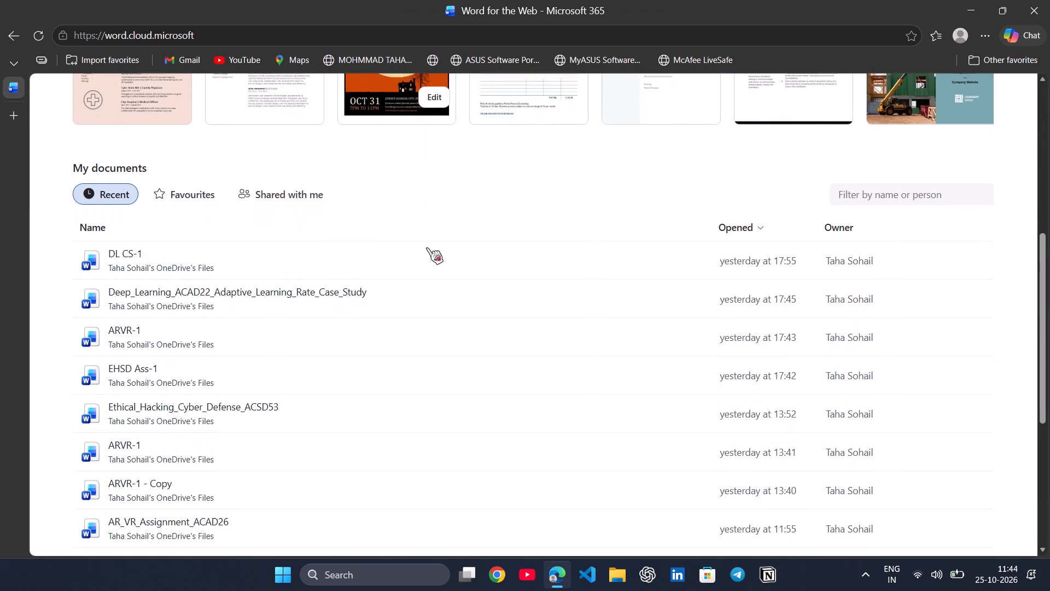
left_click(135, 253)
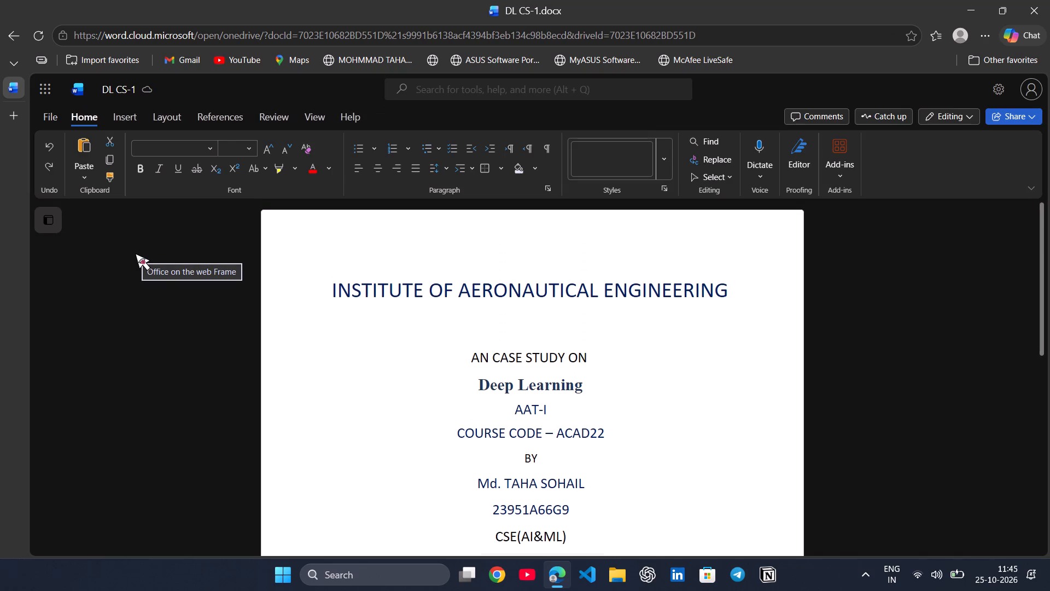
Look through the case study's first four pages, examining the content and spacing of theoretical framework sections 3 and 4.
scroll(427, 399, "down", 8)
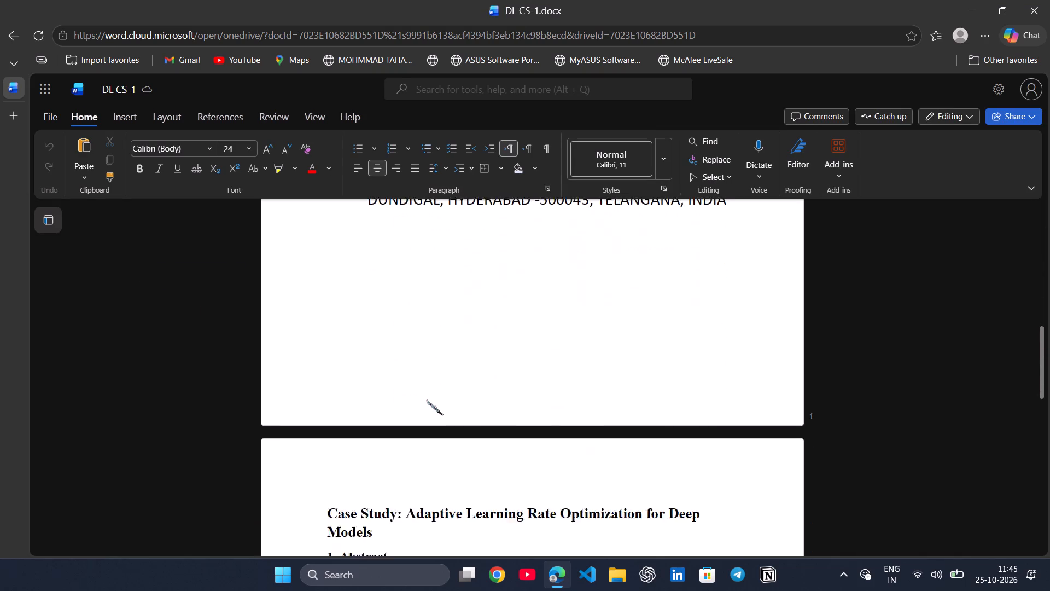
scroll(427, 399, "down", 5)
scroll(427, 399, "right", 1)
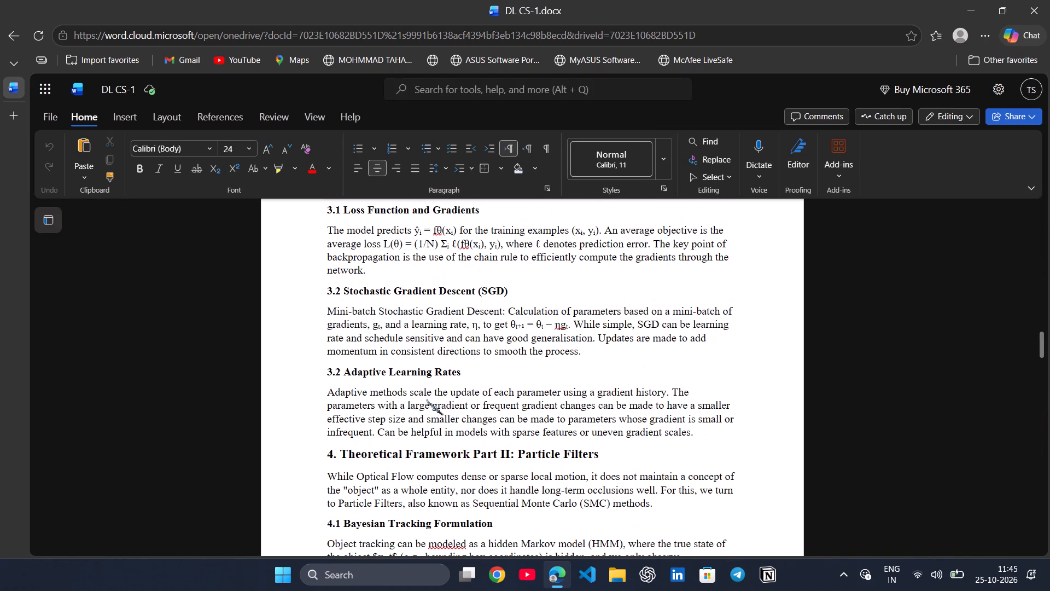
scroll(427, 399, "right", 1)
scroll(427, 399, "down", 2)
scroll(427, 399, "right", 1)
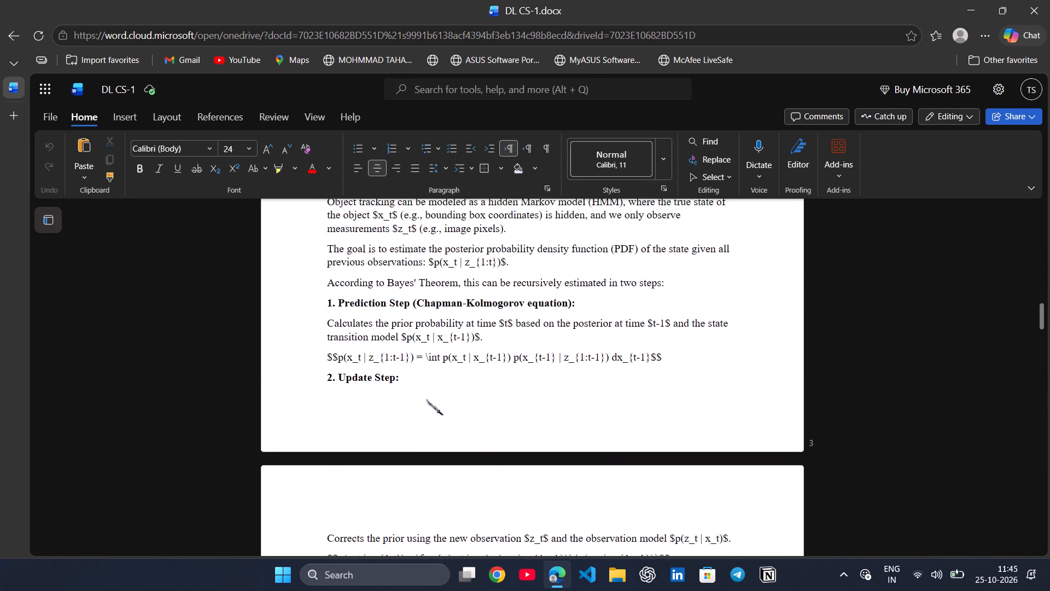
scroll(427, 399, "right", 1)
scroll(427, 399, "up", 1)
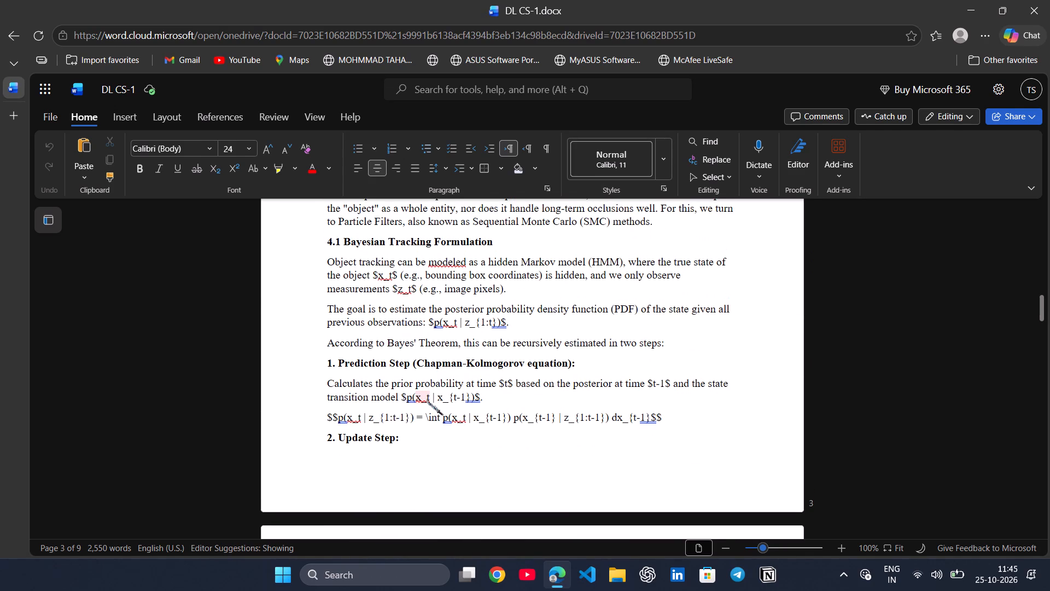
scroll(427, 399, "up", 3)
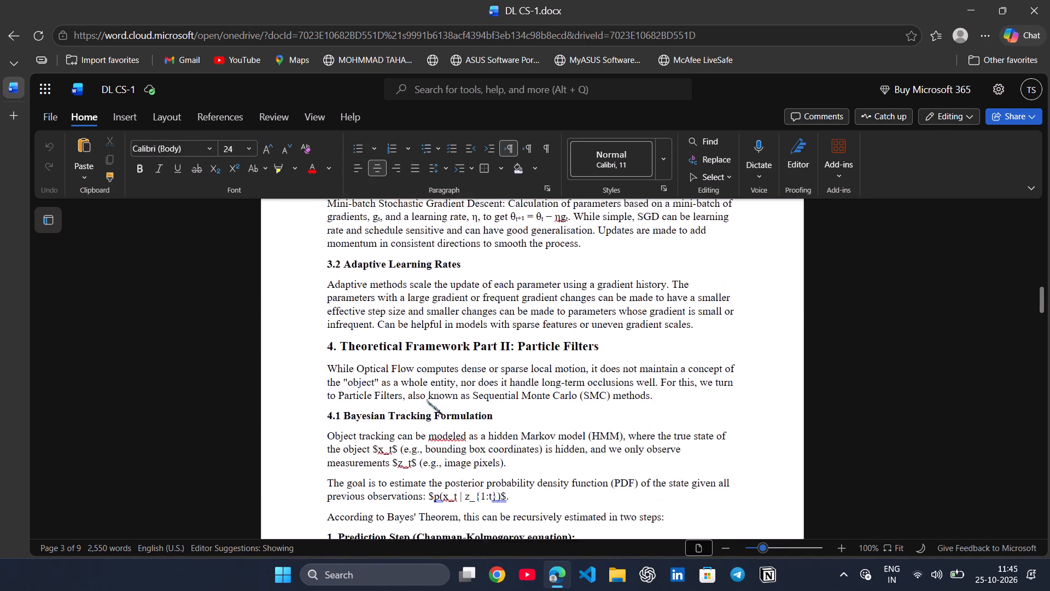
scroll(427, 399, "up", 5)
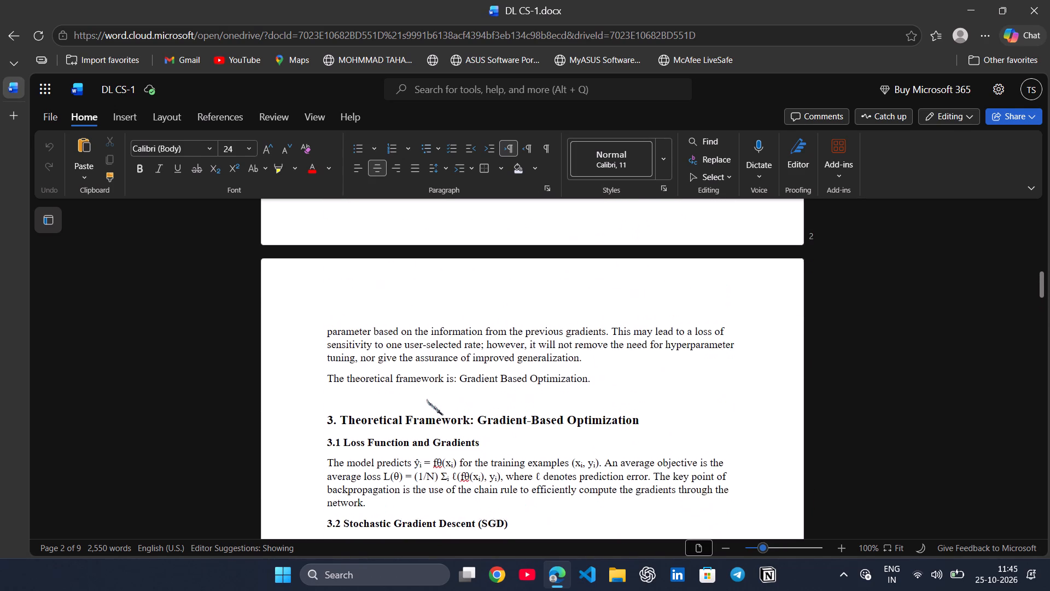
scroll(427, 399, "down", 1)
scroll(427, 399, "up", 2)
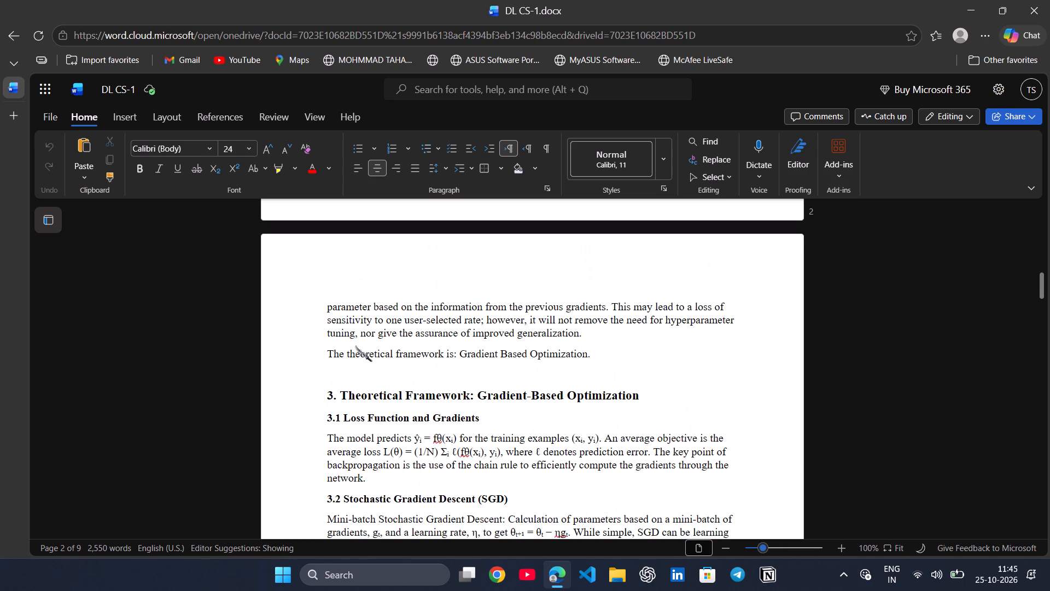
scroll(384, 387, "down", 5)
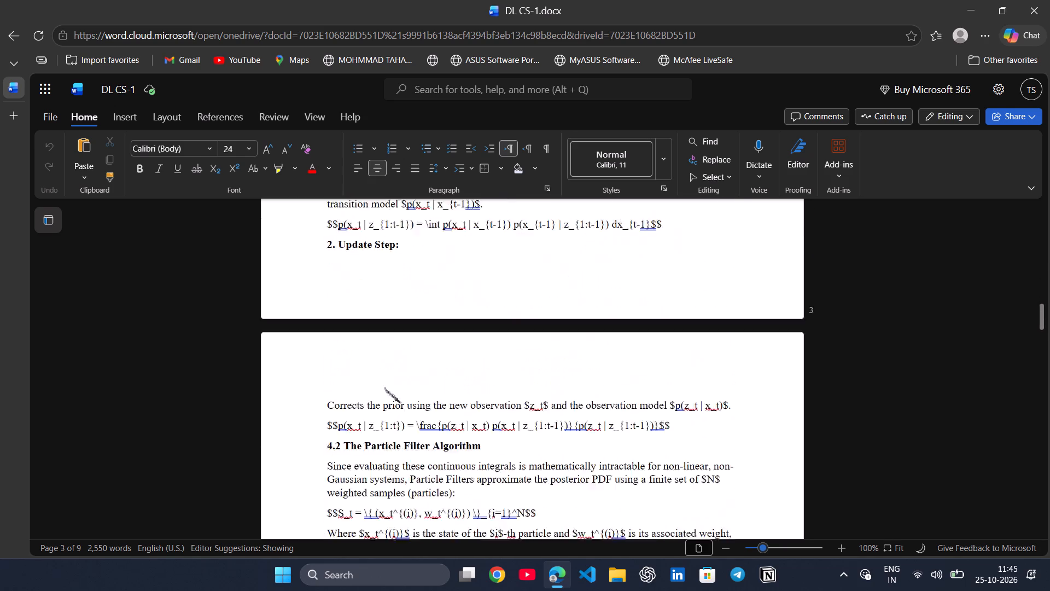
scroll(384, 387, "down", 1)
scroll(384, 387, "up", 12)
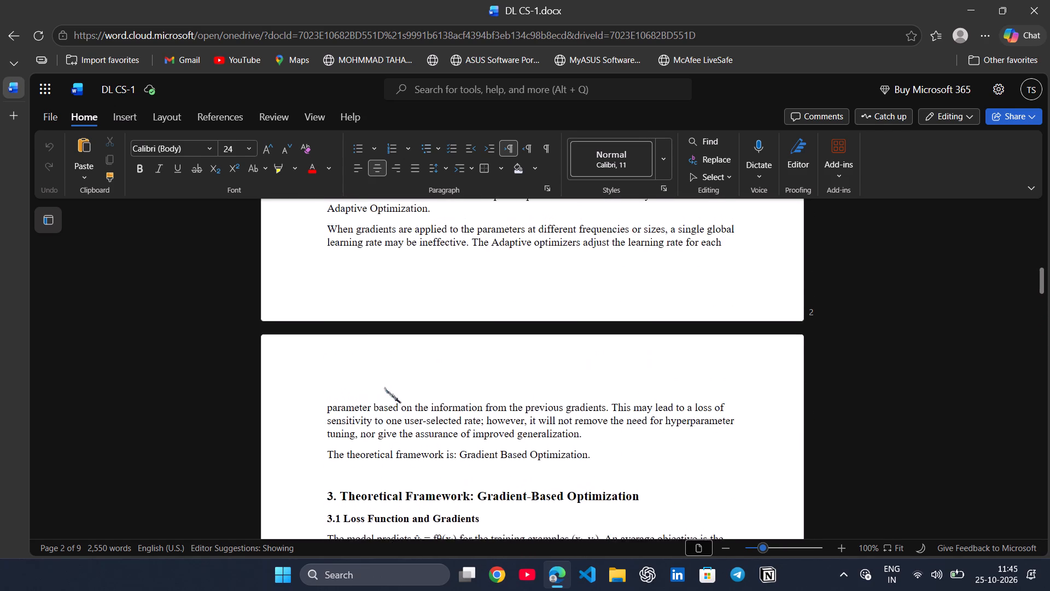
scroll(384, 387, "up", 1)
scroll(384, 387, "down", 2)
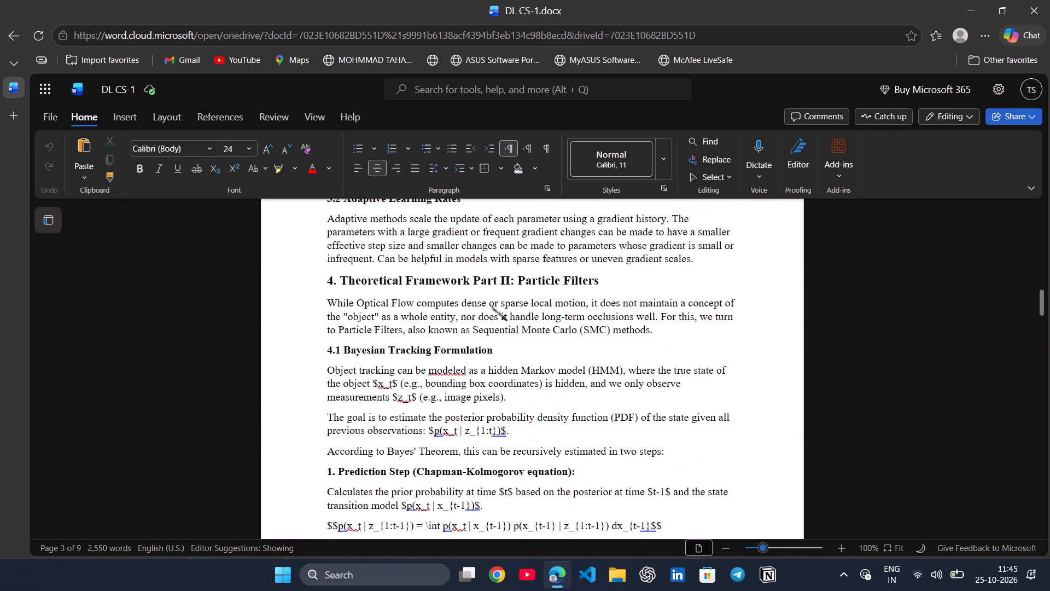
Insert a blank line above the headings 3.2 Adaptive Learning Rates, 3.2 Stochastic Gradient Descent (SGD) and 4. Theoretical Framework Part II: Particle Filters.
scroll(600, 237, "up", 1)
left_click(600, 237)
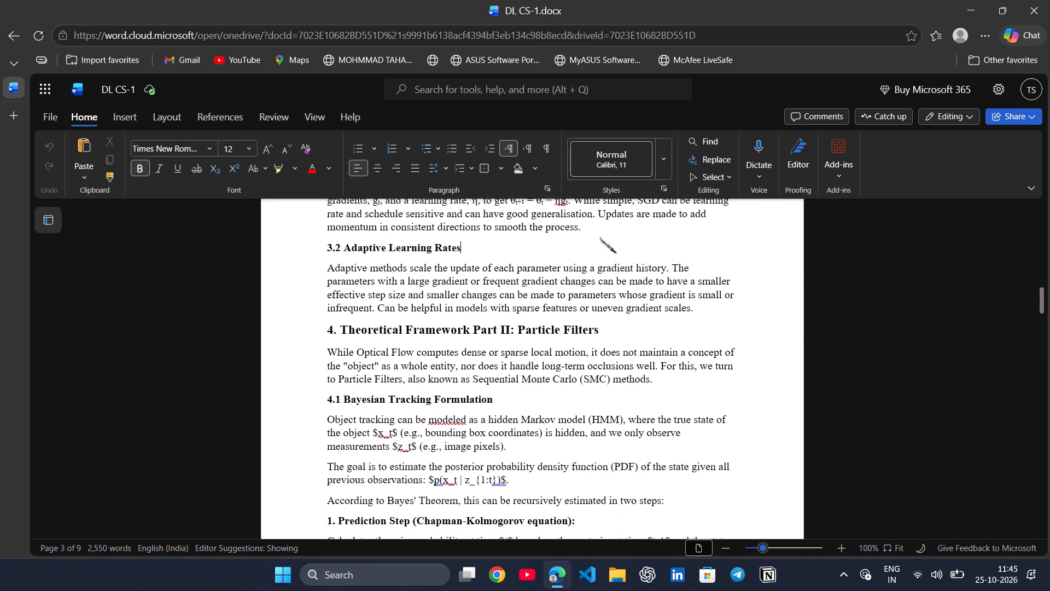
left_click(597, 234)
key("Return")
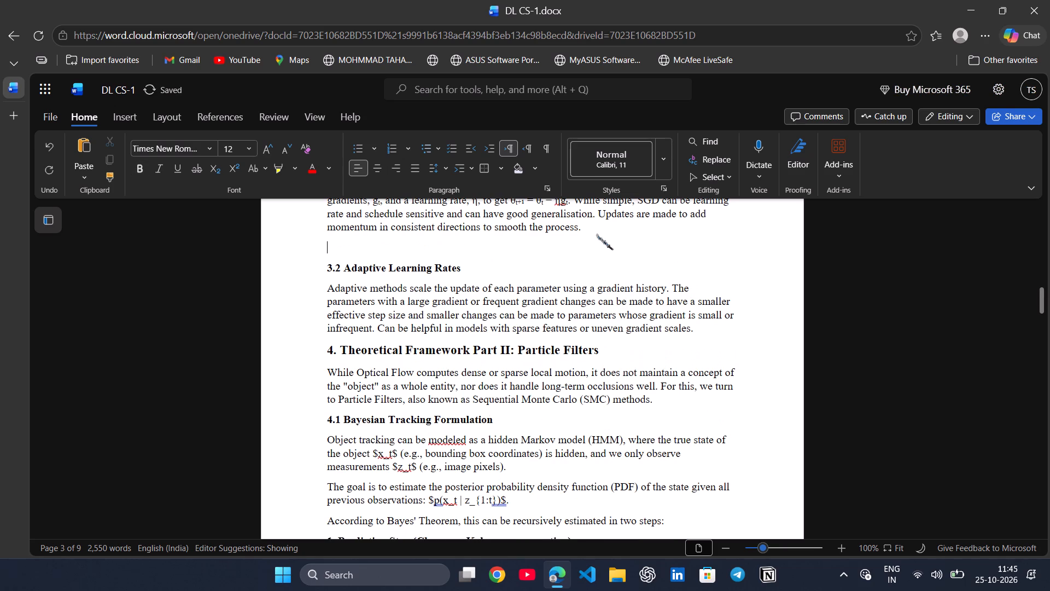
scroll(597, 234, "up", 1)
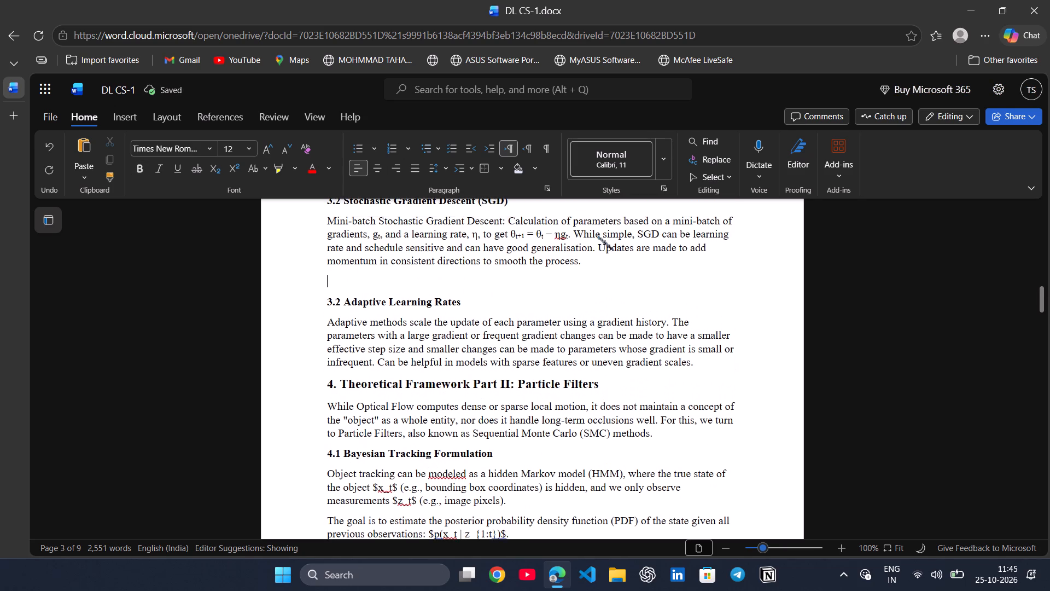
scroll(597, 234, "up", 2)
left_click(532, 285)
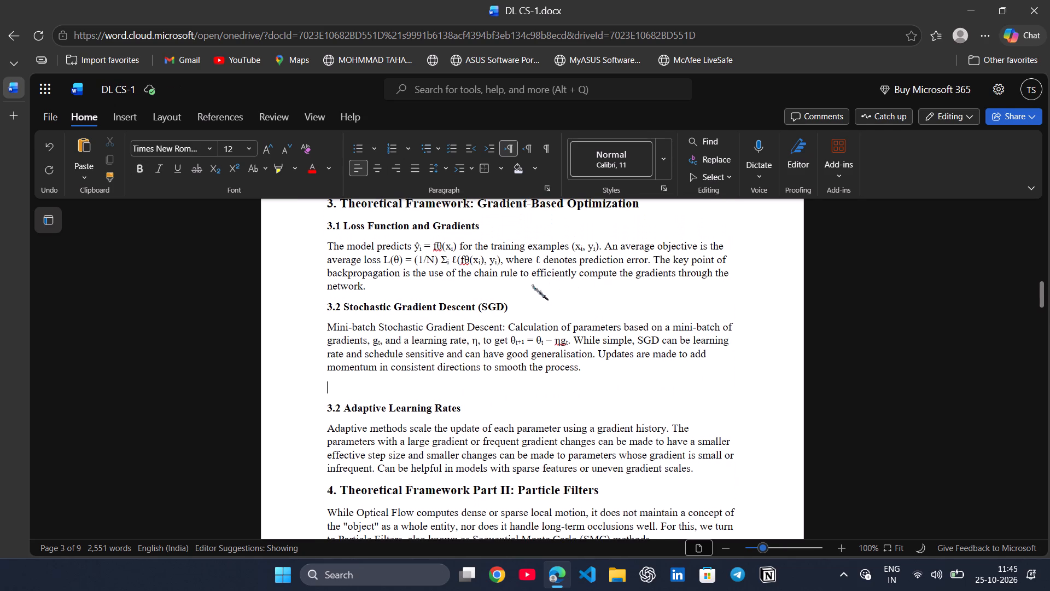
key("Return")
scroll(532, 285, "down", 3)
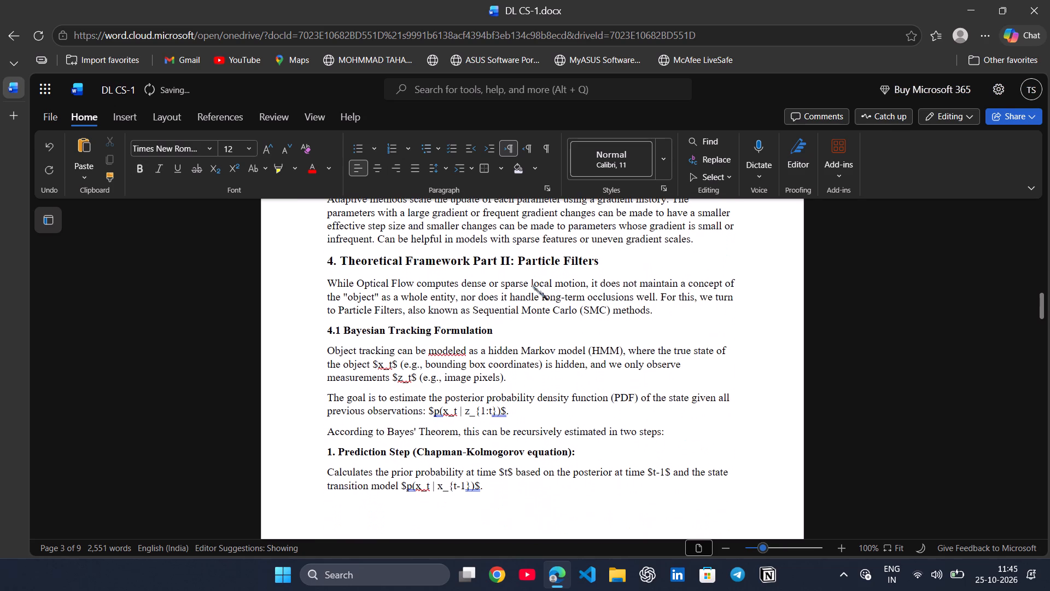
left_click(700, 235)
key("Return")
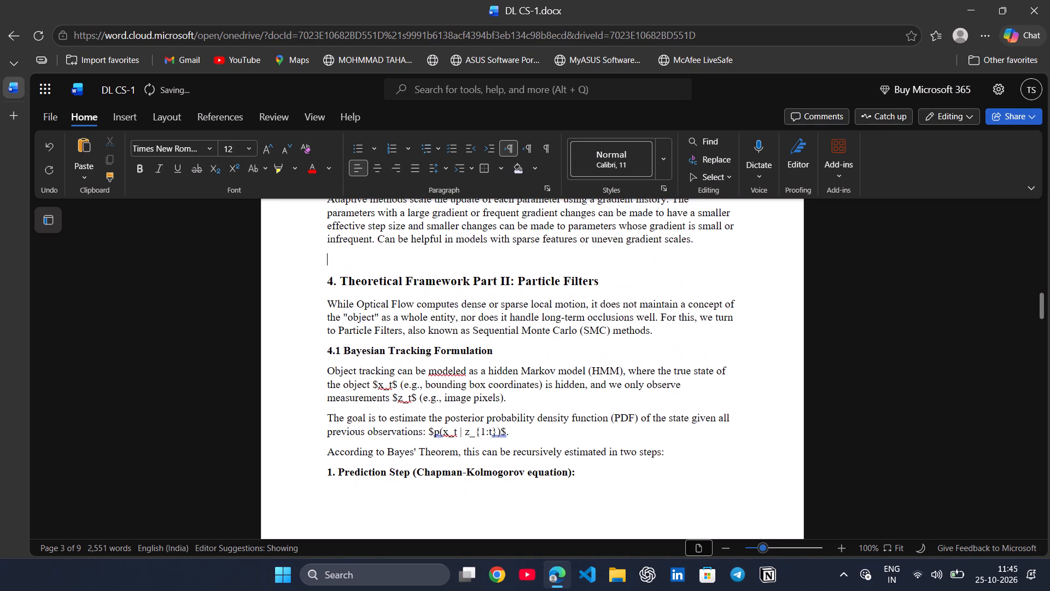
Review the case study from its title and abstract through the particle filter algorithm in section 4.2, checking content and heading spacing.
scroll(518, 314, "up", 2)
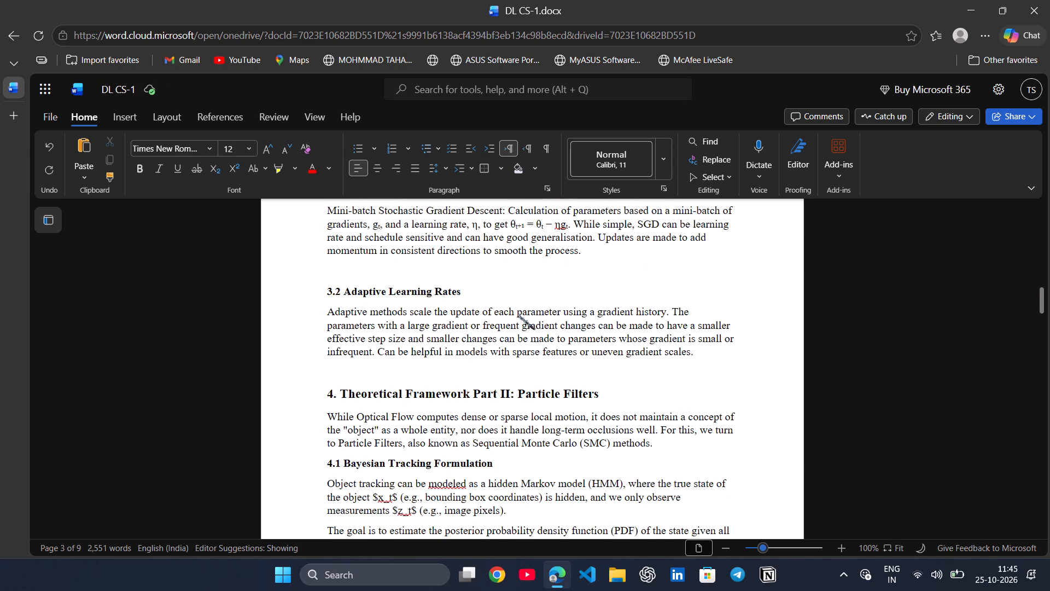
scroll(518, 314, "up", 4)
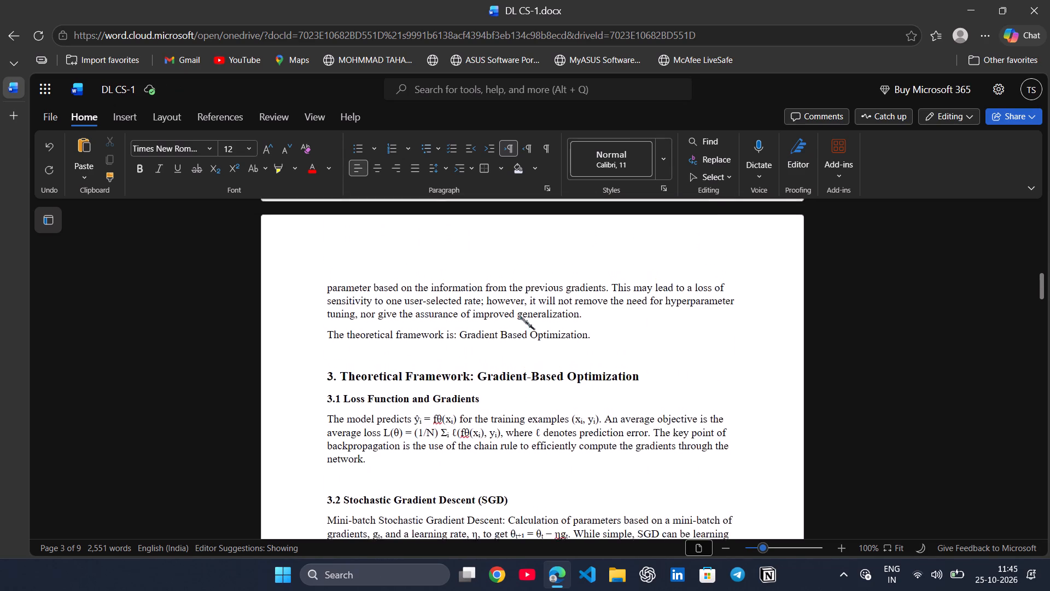
scroll(518, 314, "up", 7)
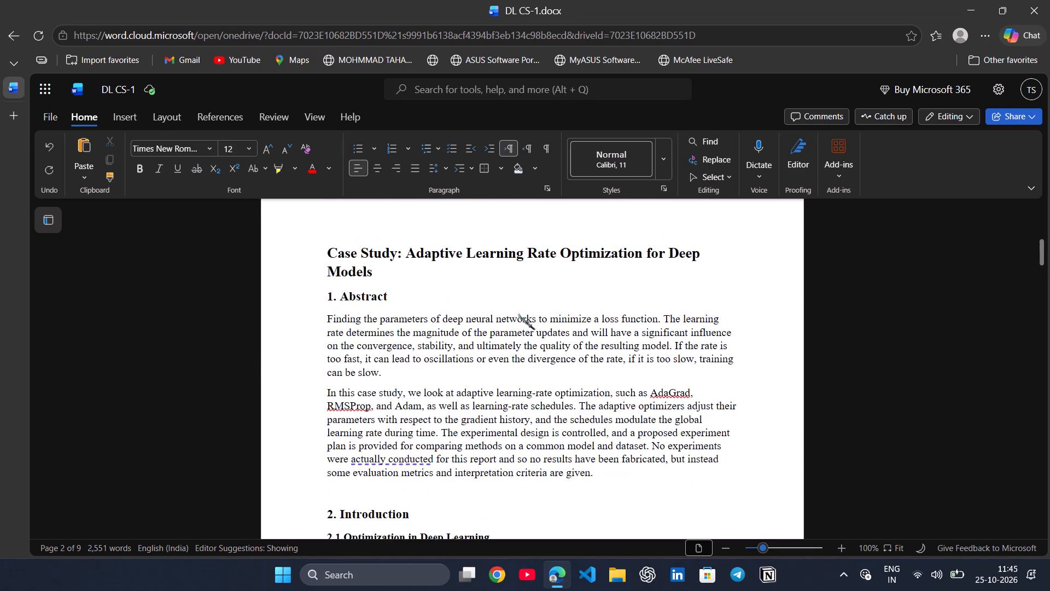
scroll(518, 314, "up", 3)
scroll(518, 314, "down", 1)
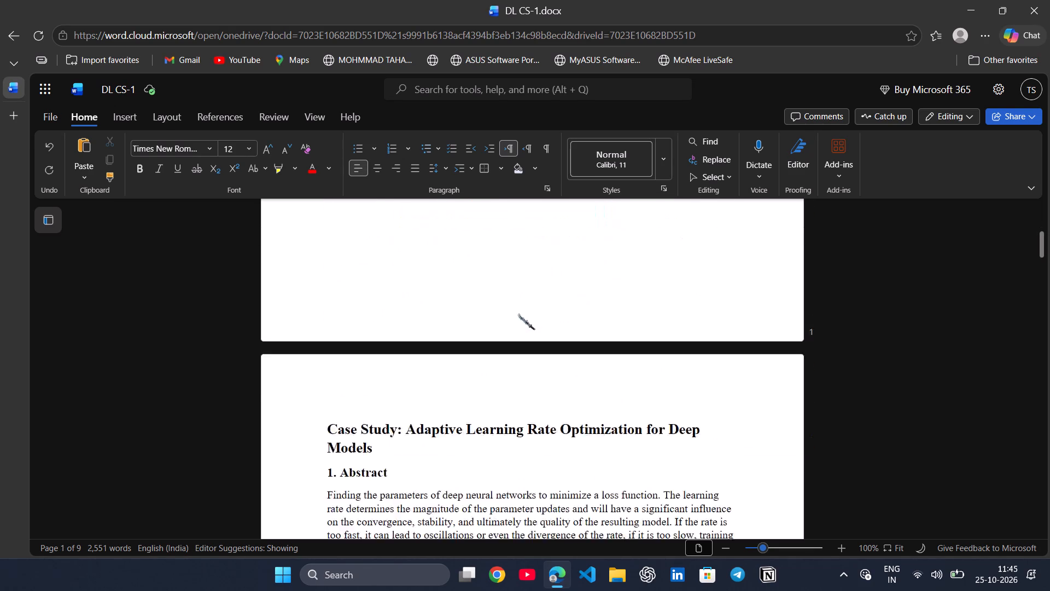
scroll(518, 314, "down", 5)
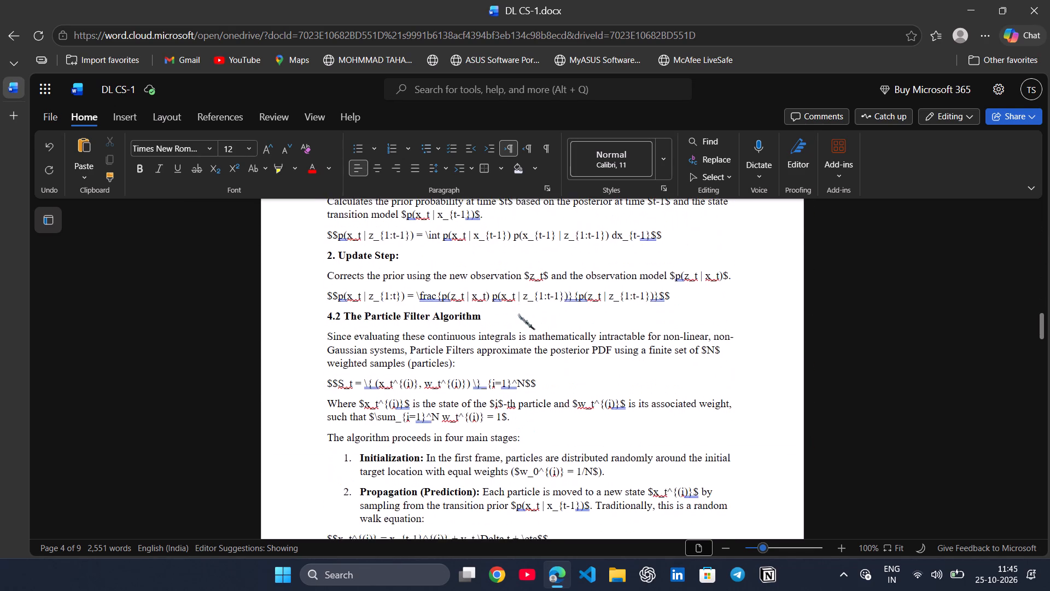
scroll(518, 314, "down", 2)
scroll(518, 314, "up", 4)
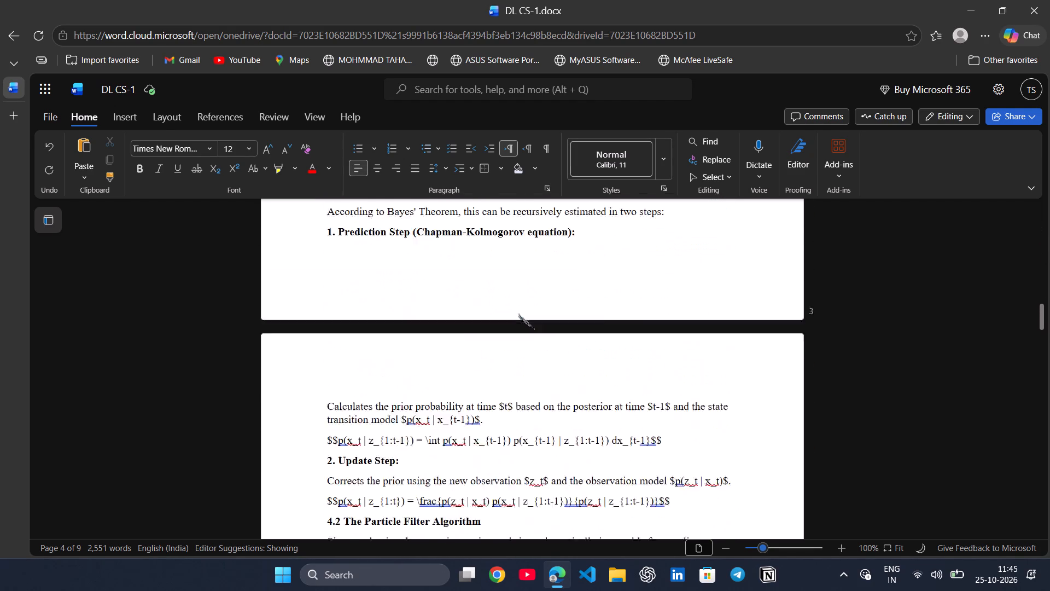
scroll(518, 314, "up", 6)
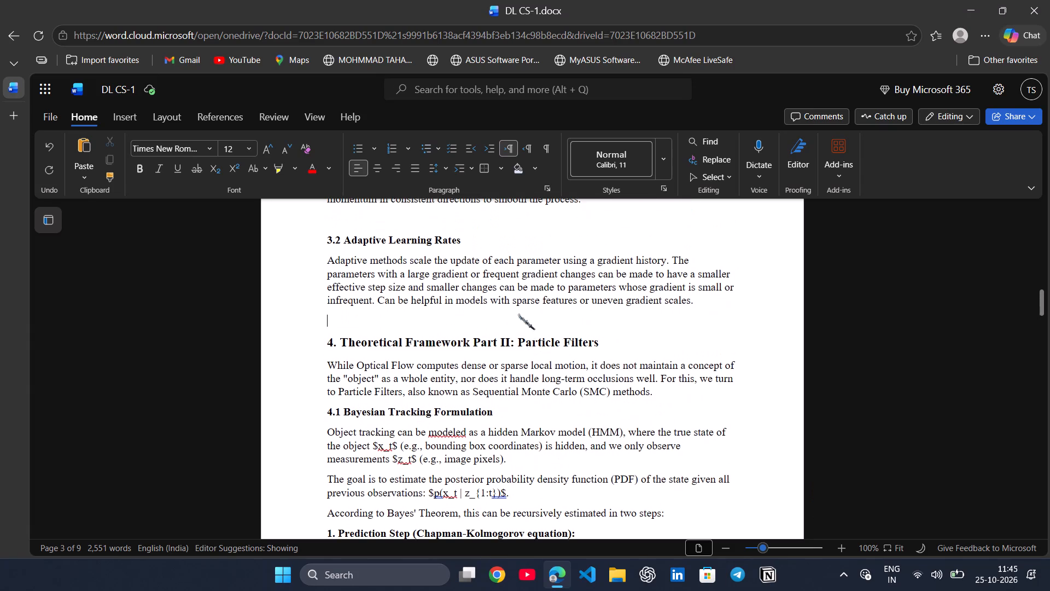
Switch away from the document and open Notepad.
key("alt+Tab")
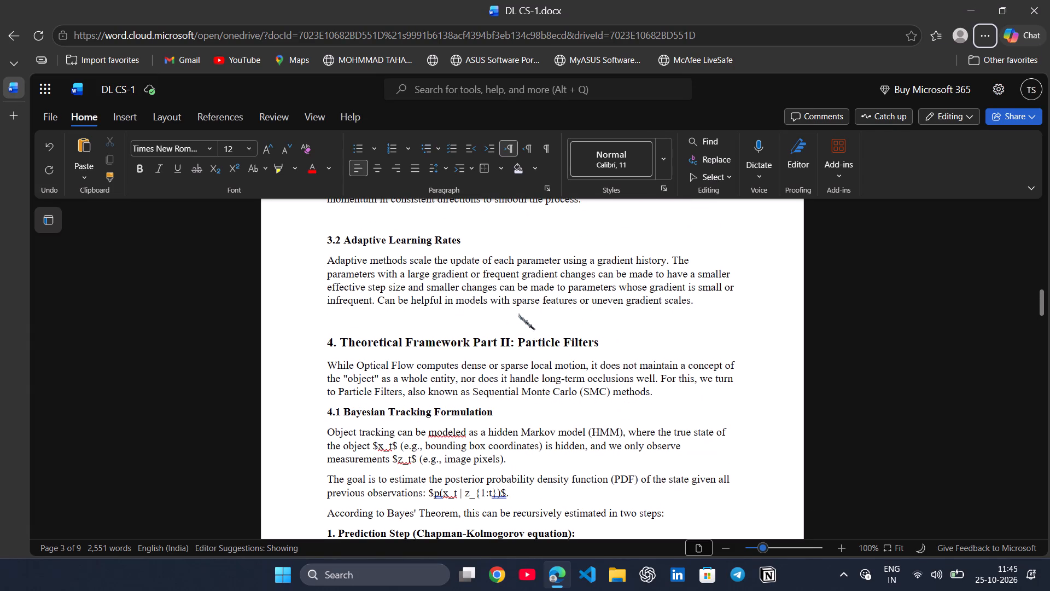
type("no")
key("Return")
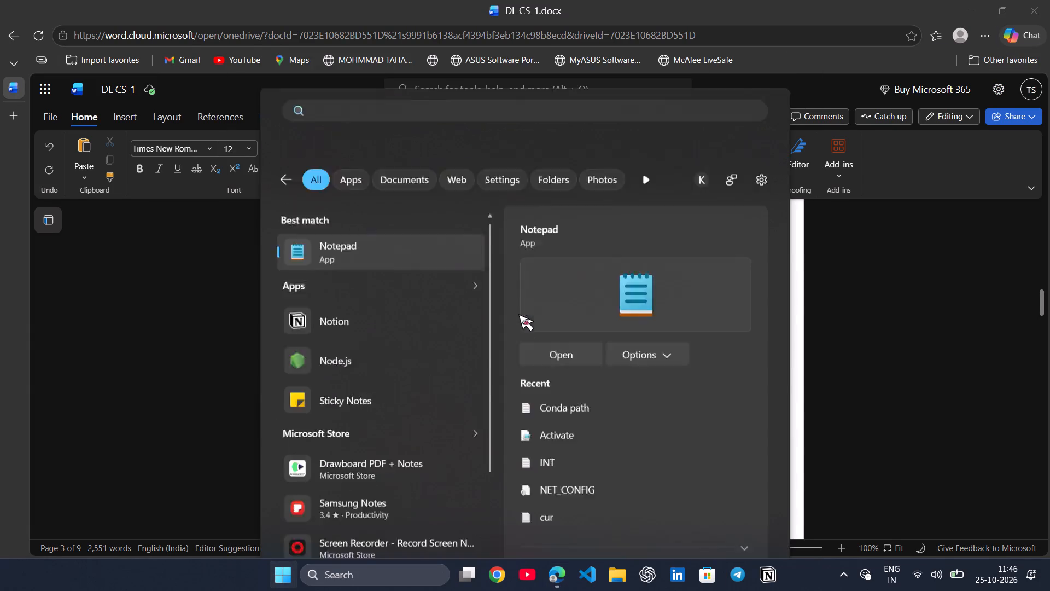
Compare sections 3 and 4 of the Abstract notes, including AdaGrad, RMSProp and Adam, with section 4 of the DL CS-1 document.
scroll(515, 283, "down", 1)
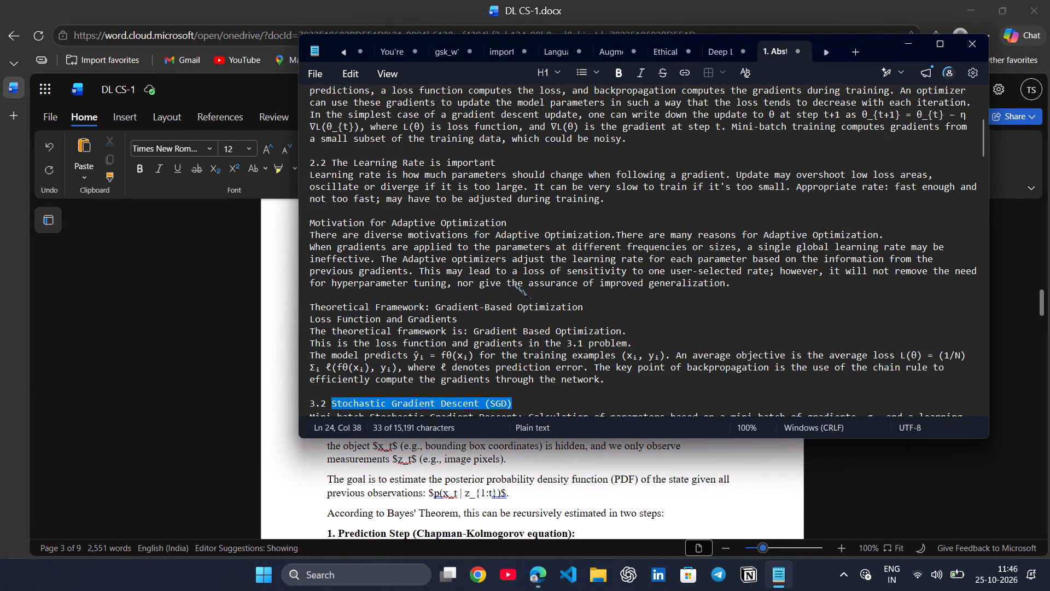
scroll(515, 283, "down", 2)
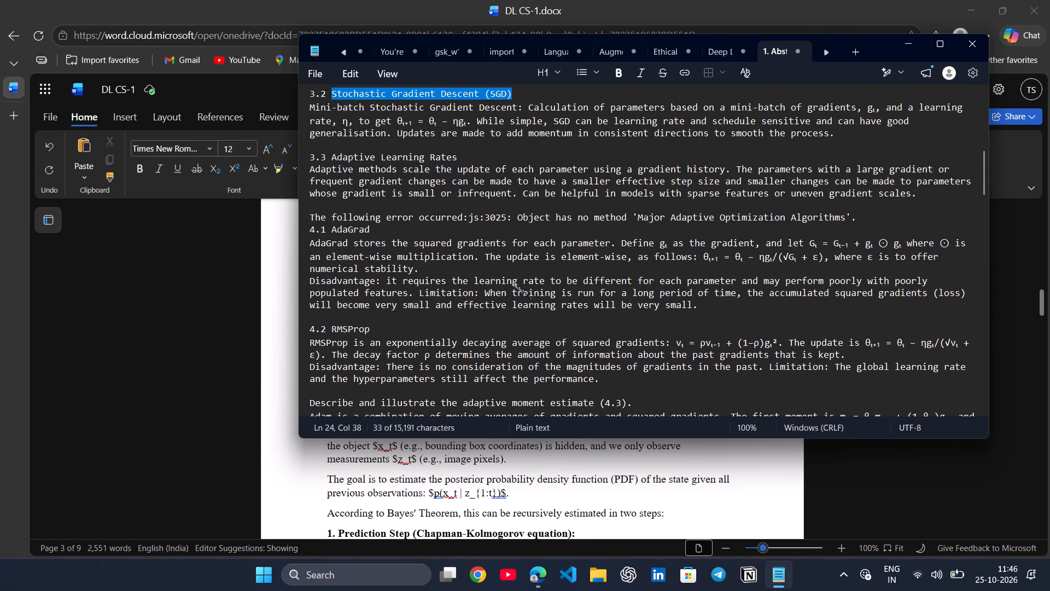
scroll(515, 283, "up", 1)
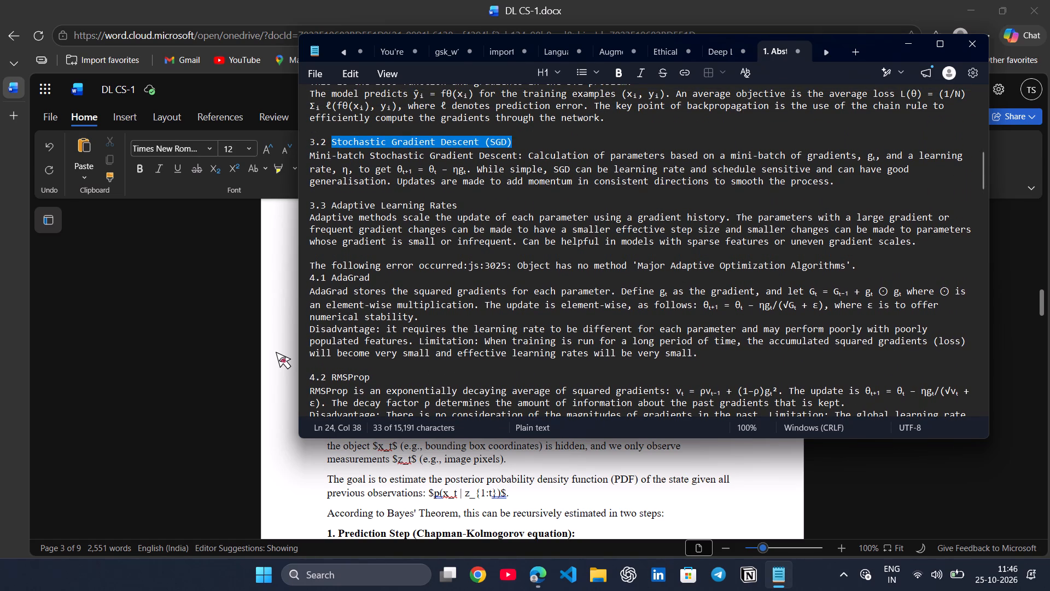
left_click(276, 352)
scroll(276, 352, "down", 2)
scroll(276, 352, "up", 1)
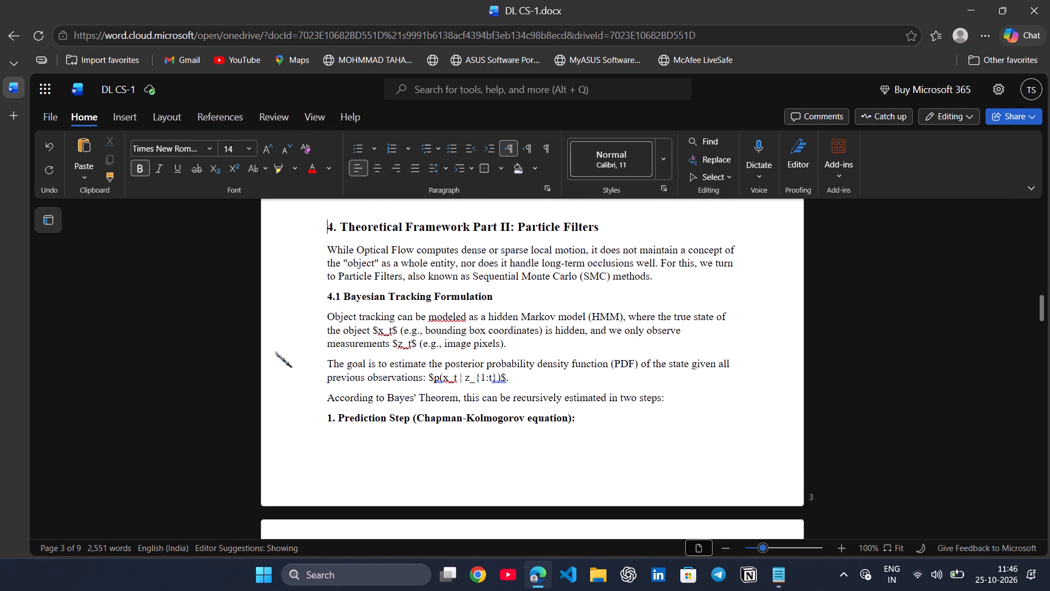
scroll(276, 352, "up", 1)
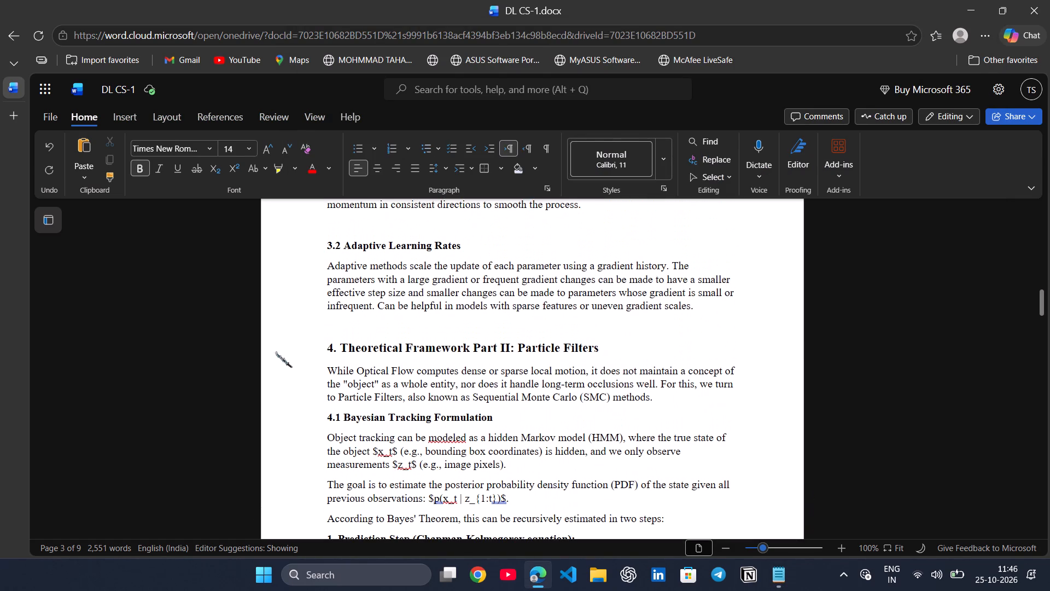
key("alt+Tab")
key("Tab")
scroll(375, 335, "down", 1)
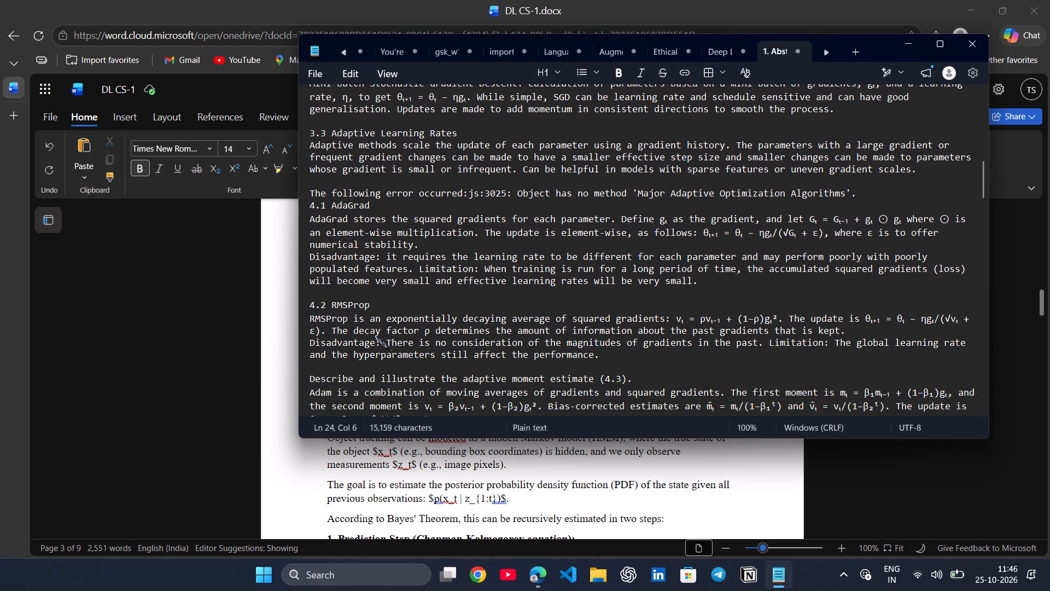
scroll(375, 335, "down", 1)
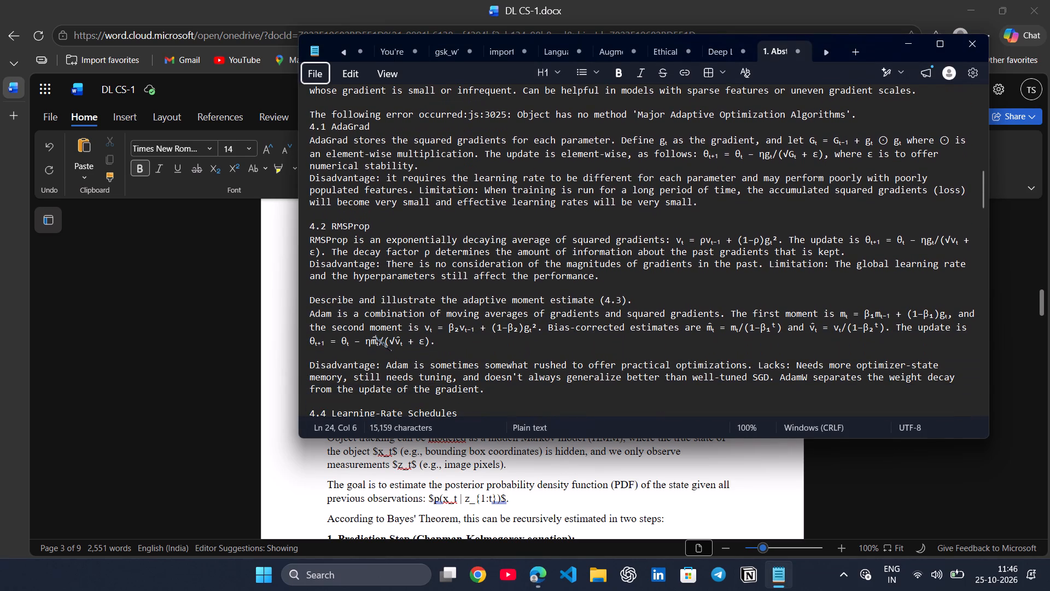
key("alt+Tab")
key("alt+Tab")
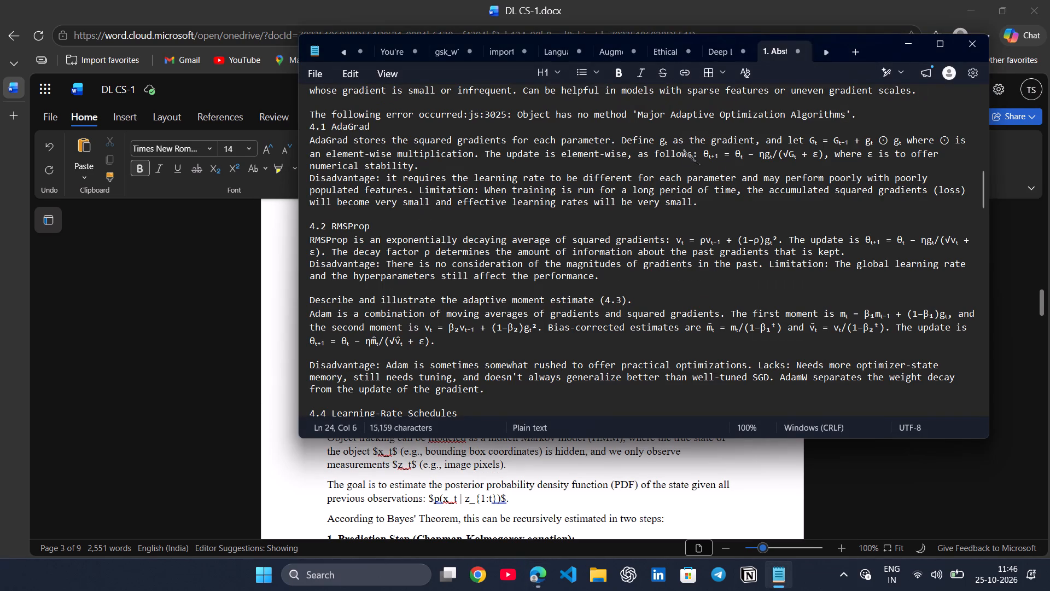
Examine the Adaptive Learning Rate Optimization for Deep Models note alongside the Abstract note, comparing their text around the section 4 heading.
scroll(781, 62, "left", 2)
left_click(829, 51)
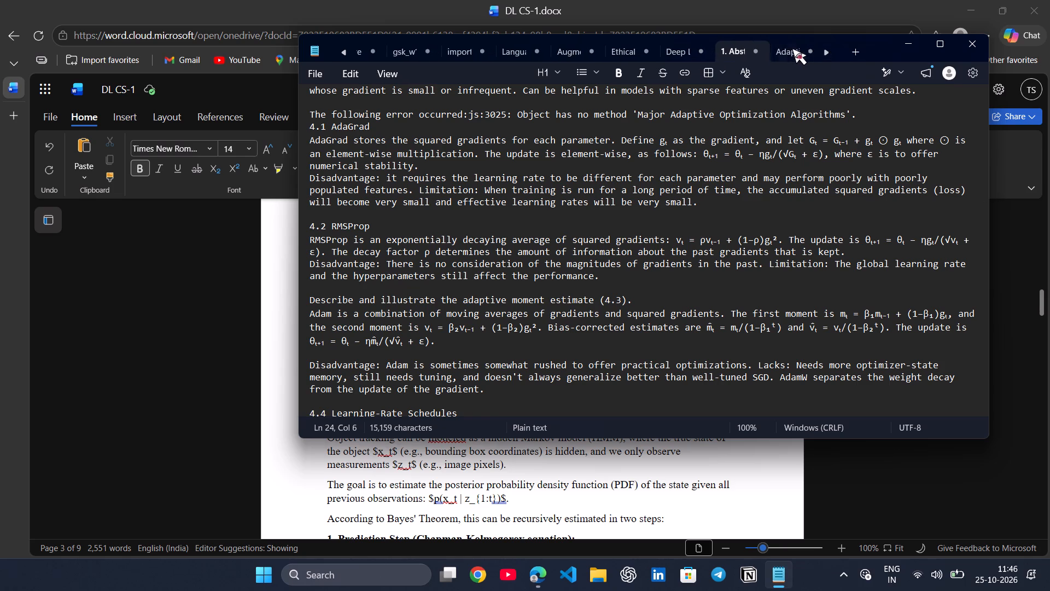
left_click(785, 48)
scroll(571, 148, "up", 6)
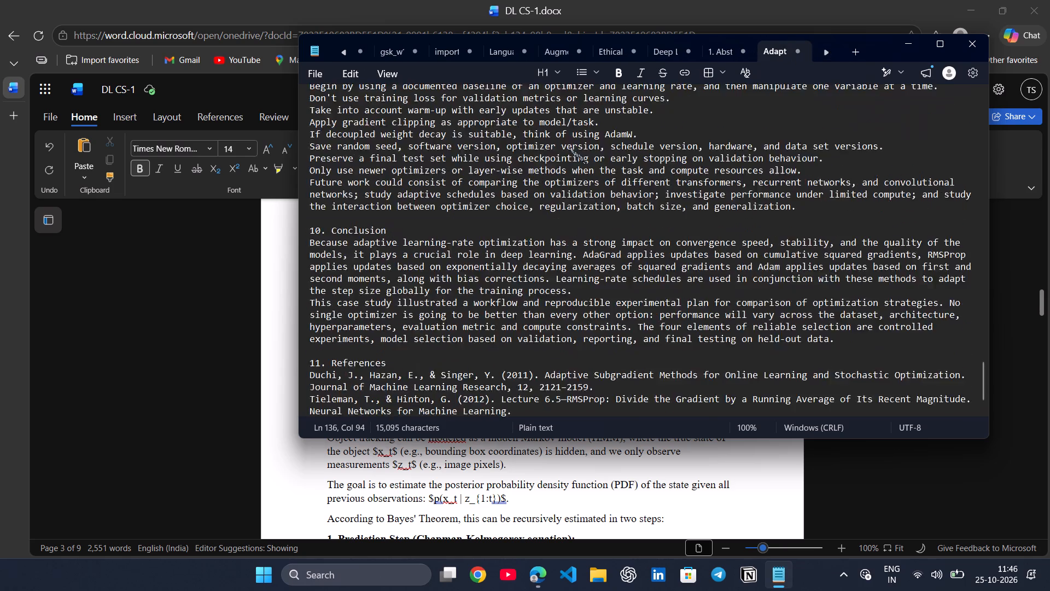
scroll(571, 148, "up", 17)
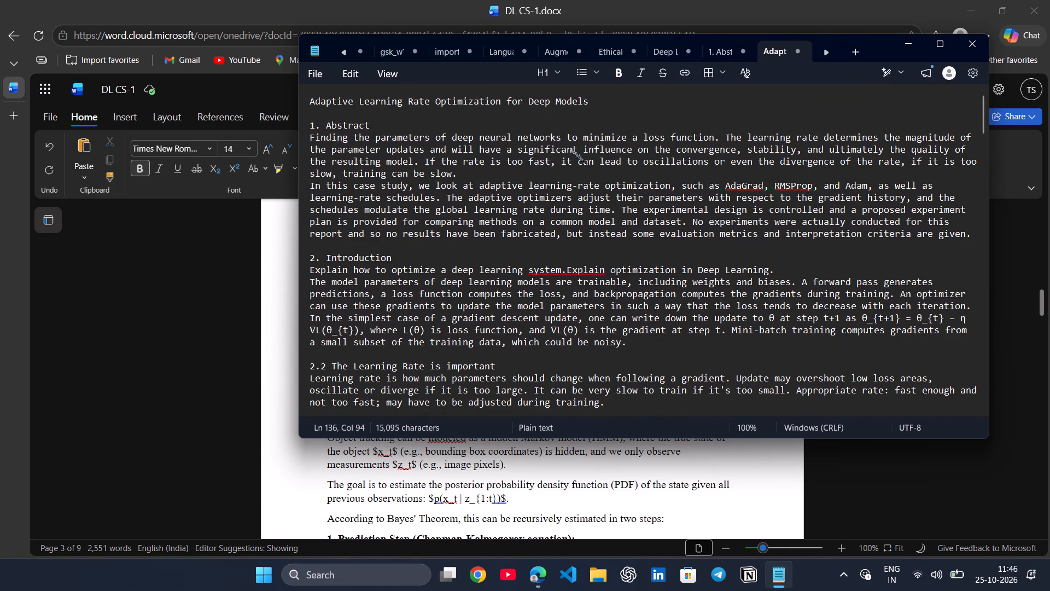
scroll(530, 236, "down", 1)
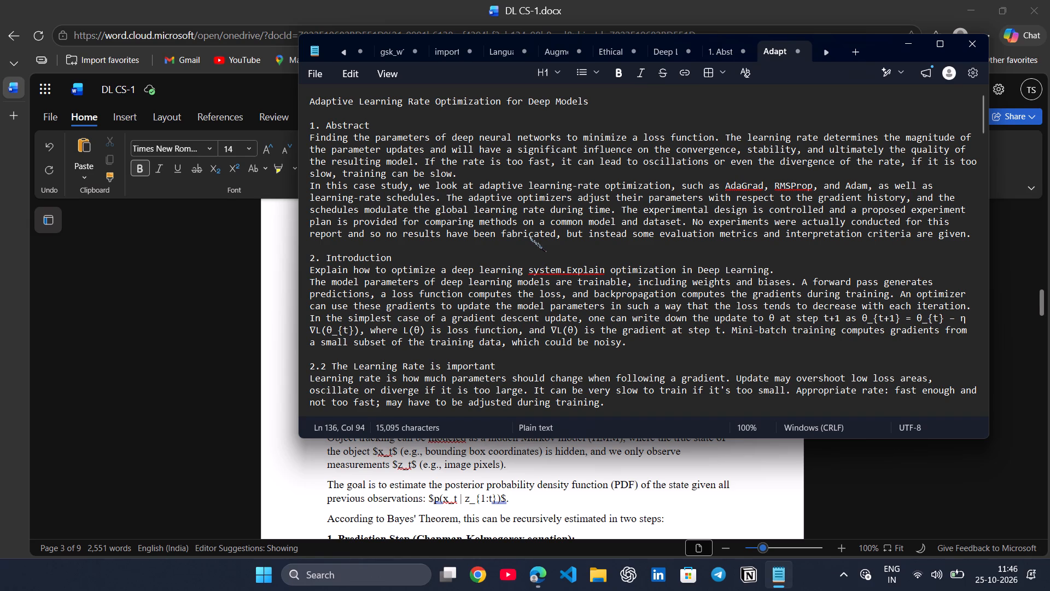
scroll(530, 236, "down", 3)
scroll(530, 236, "up", 1)
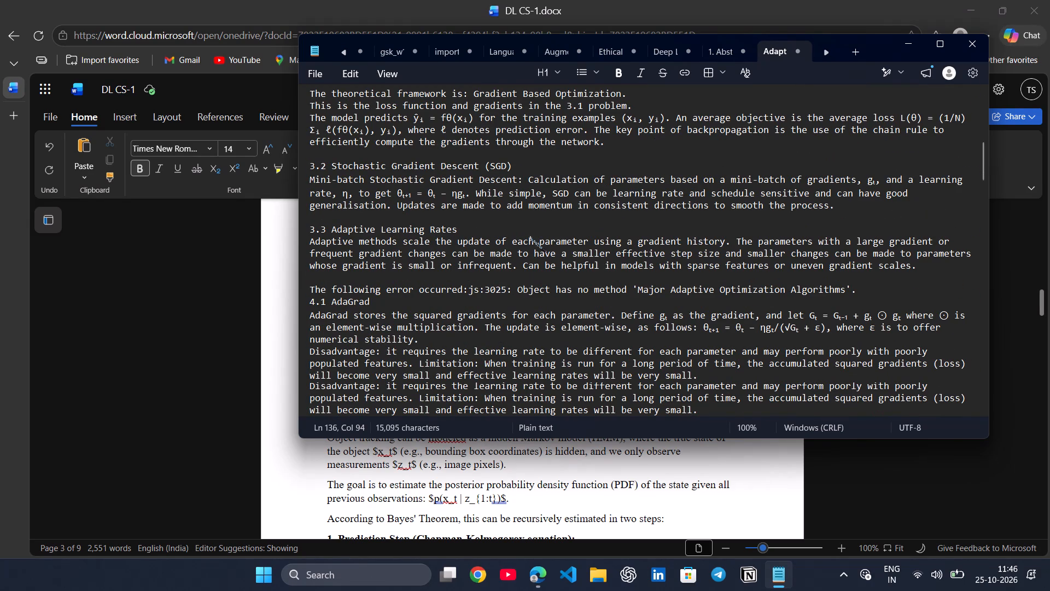
left_click(720, 48)
scroll(515, 224, "down", 1)
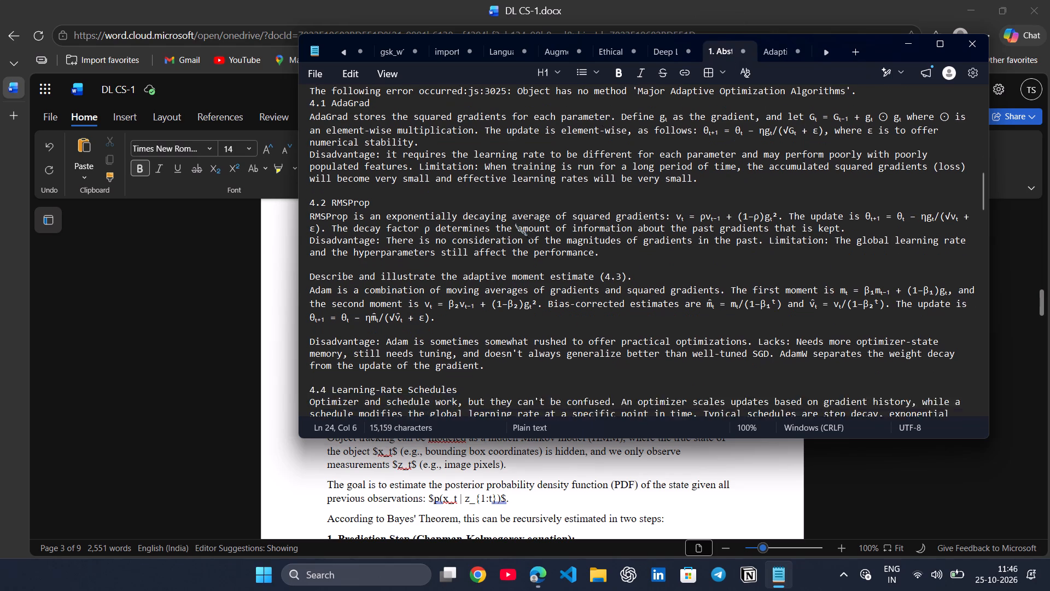
scroll(515, 224, "down", 1)
scroll(515, 224, "up", 2)
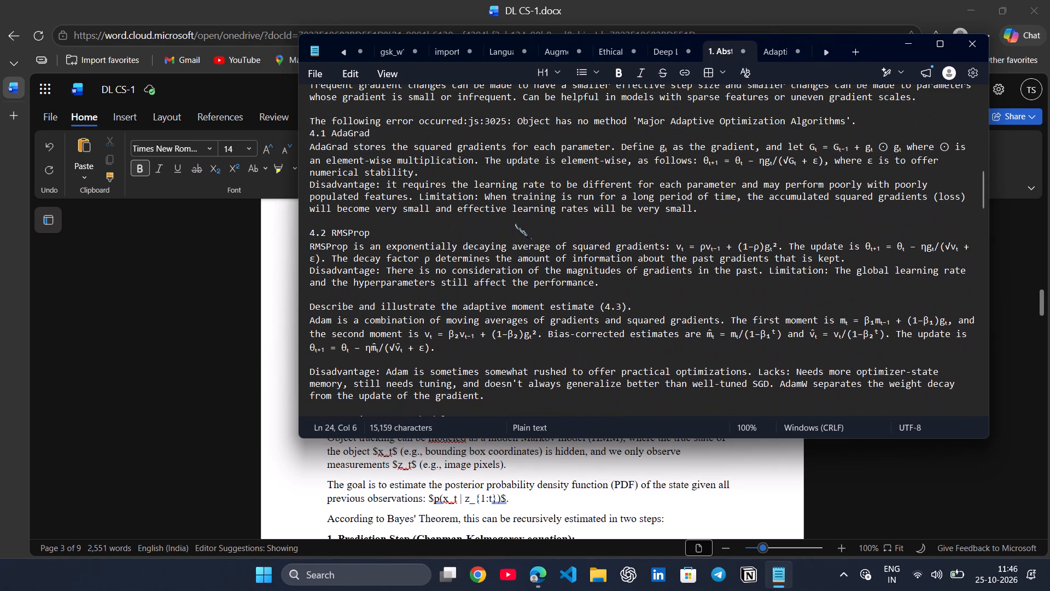
scroll(515, 224, "up", 1)
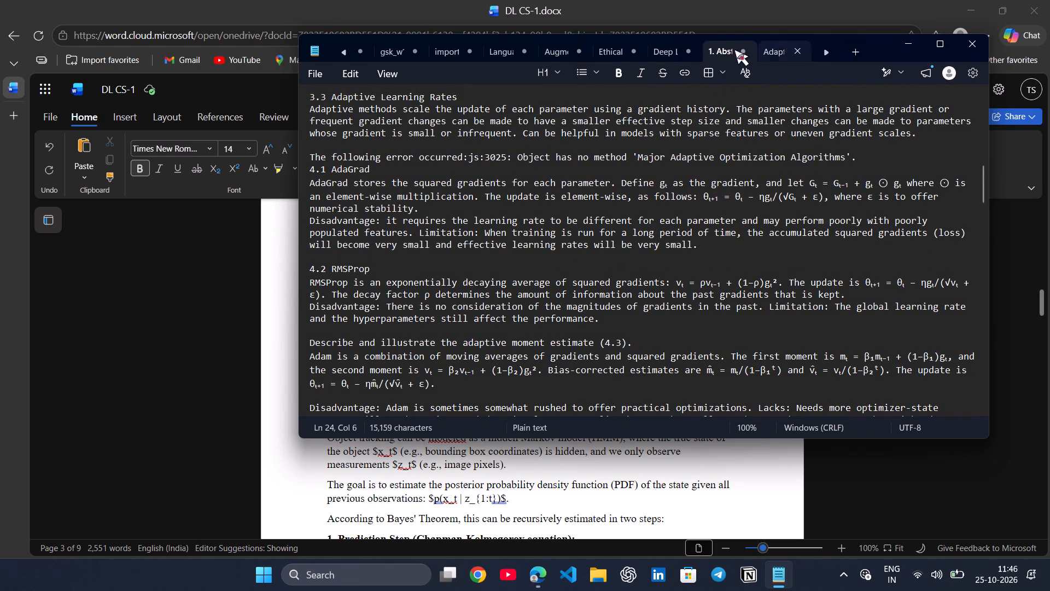
left_click(774, 56)
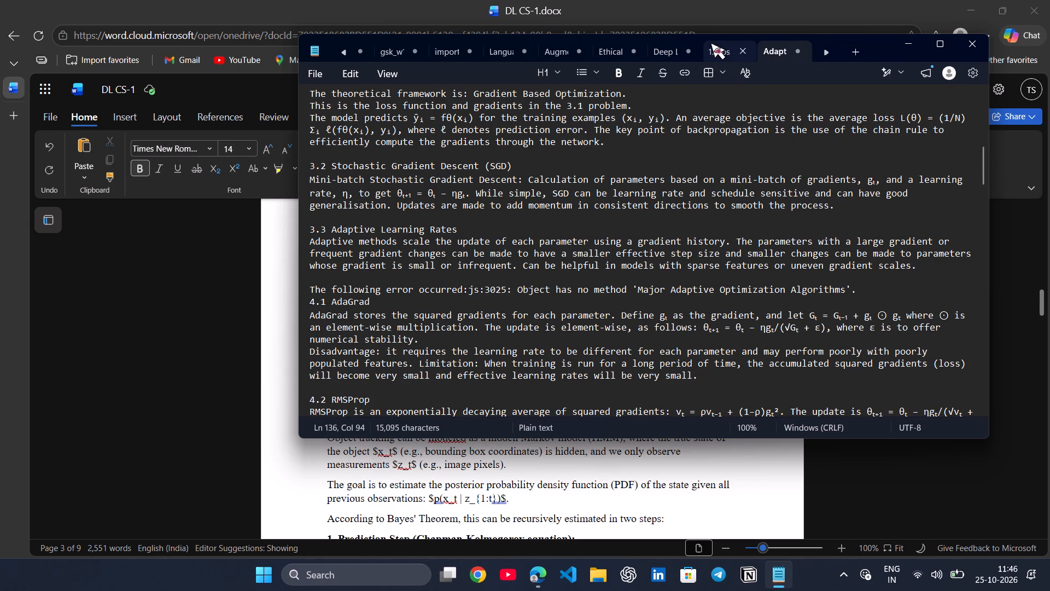
Open Deep_Learning_ACAD22_Adaptive_Learning_Rate_Case_Study from Word for the Web's recent documents in a separate browser tab.
left_click(21, 113)
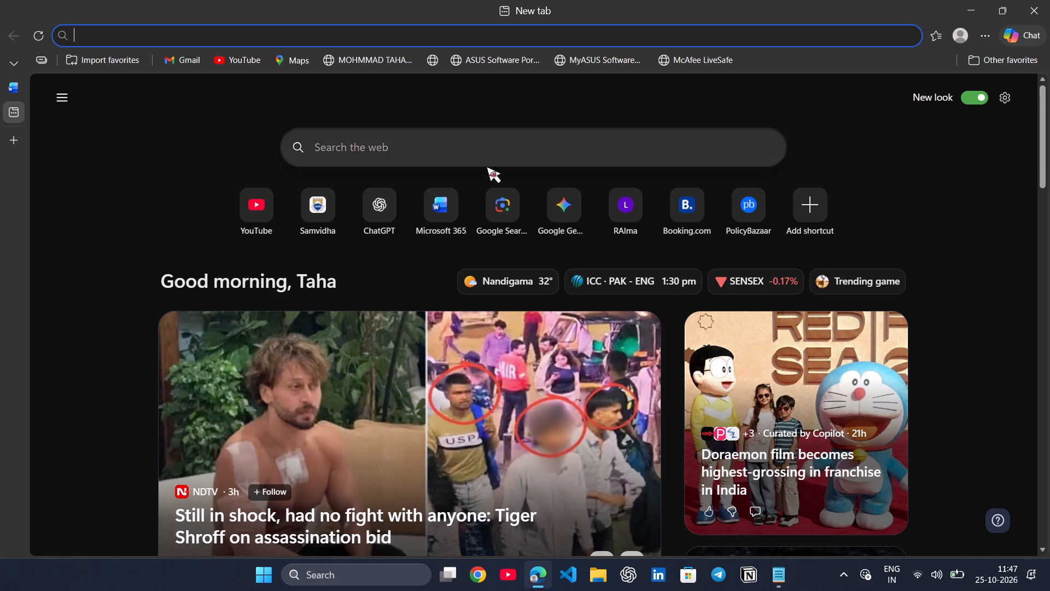
left_click(446, 212)
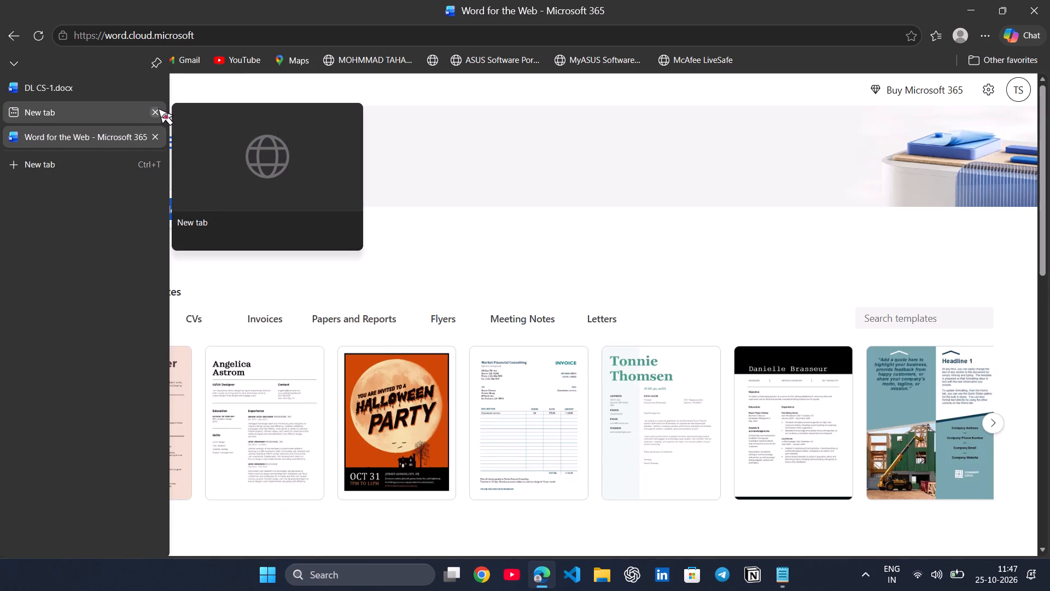
left_click(157, 108)
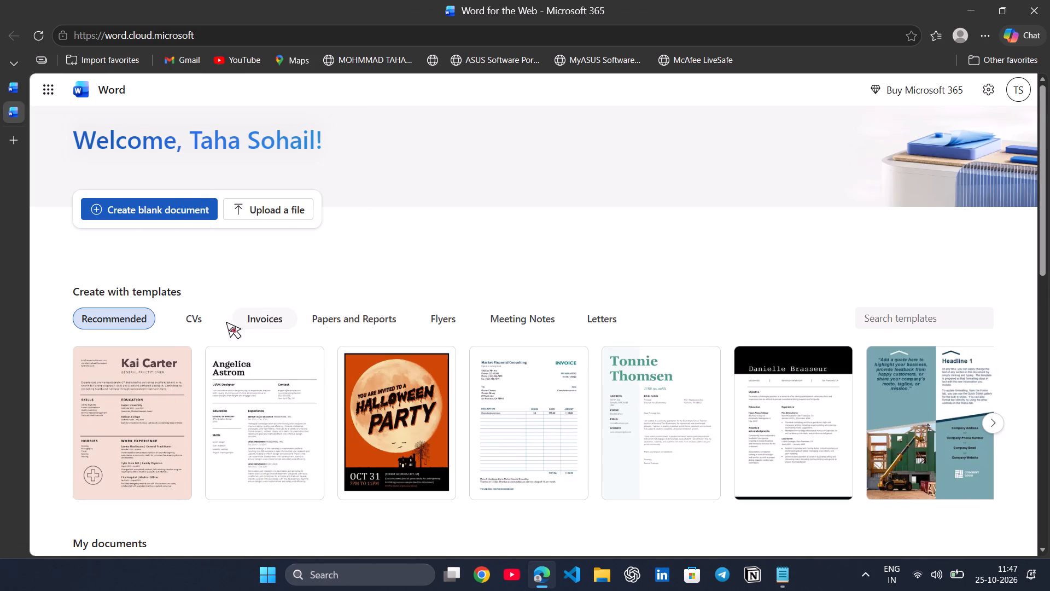
scroll(196, 320, "down", 5)
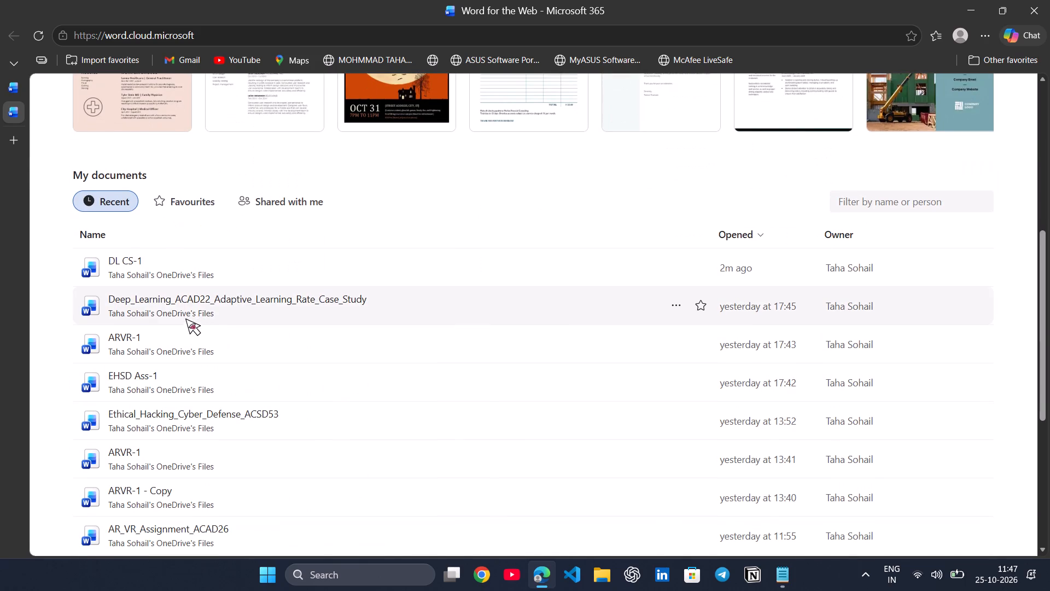
left_click(165, 297)
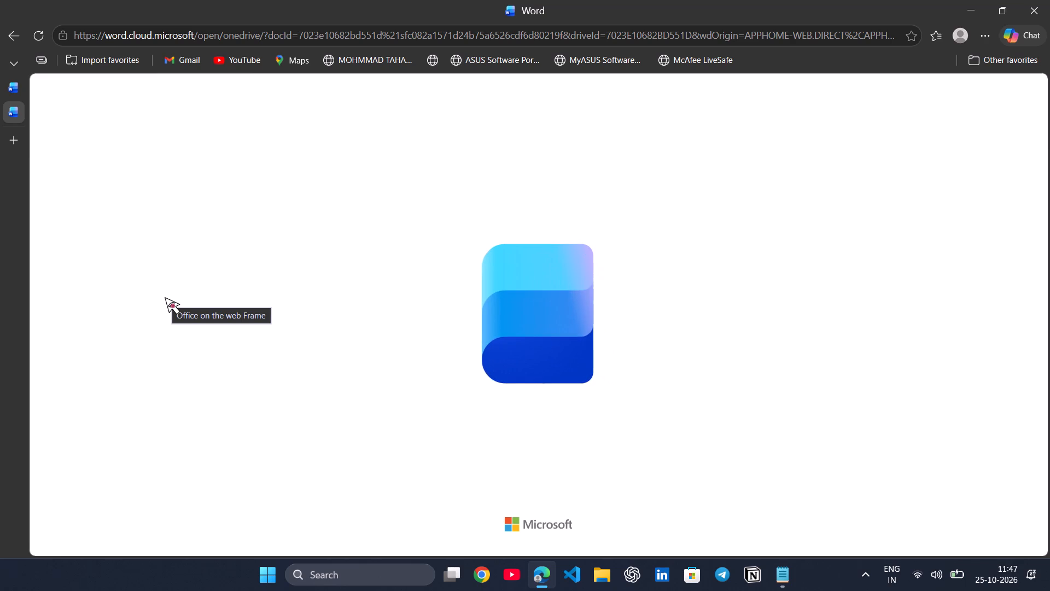
Find the section 4 heading in the ACAD22 case study and copy its text "Major Adaptive Optimization Algorithms" without the number.
scroll(165, 297, "down", 1)
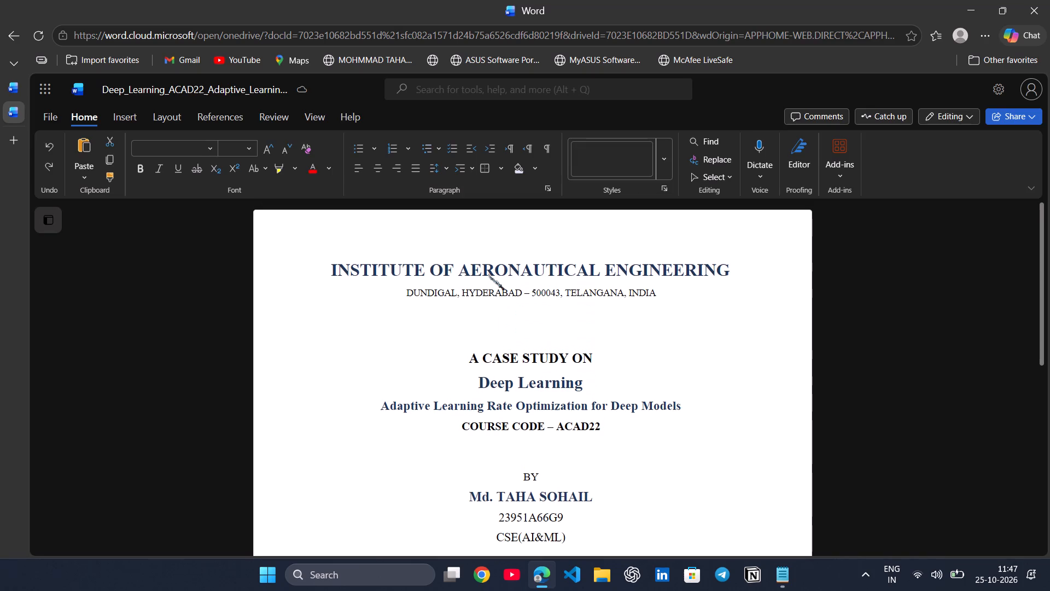
scroll(488, 274, "down", 8)
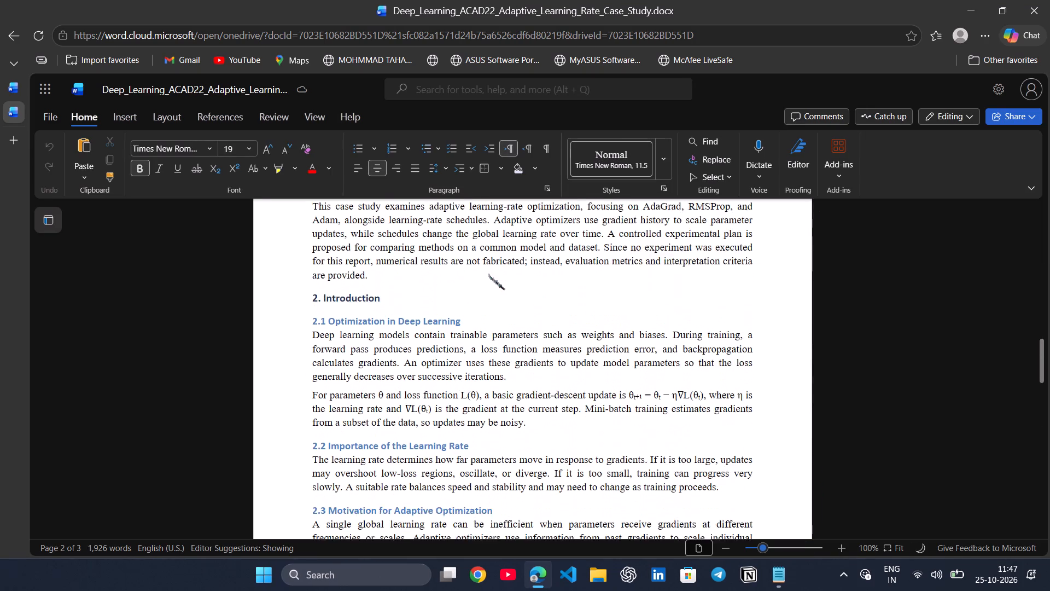
scroll(488, 274, "down", 2)
scroll(488, 274, "up", 2)
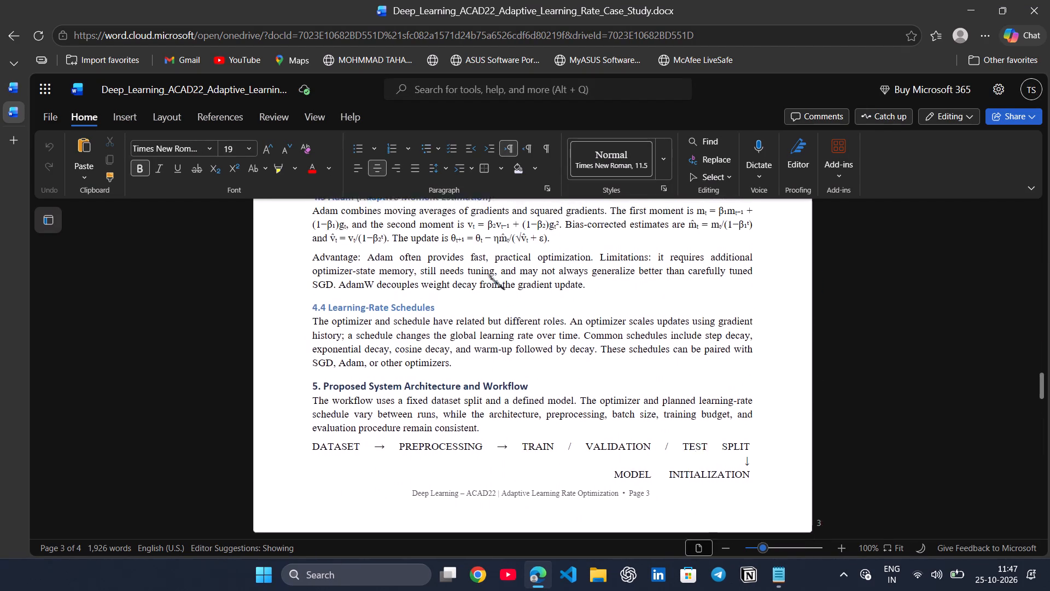
scroll(488, 274, "up", 4)
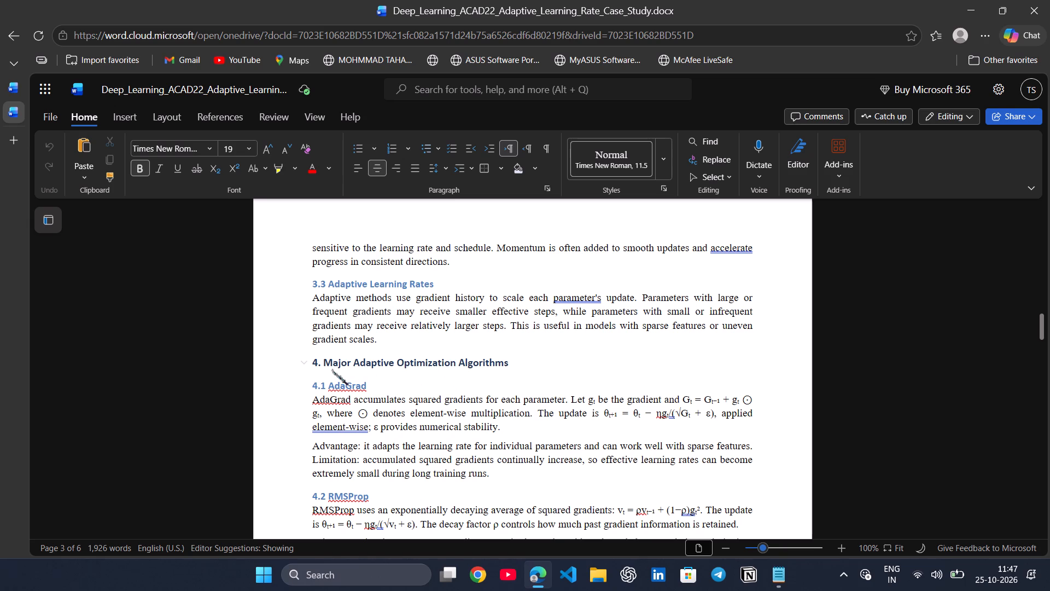
left_click_drag(322, 362, 483, 362)
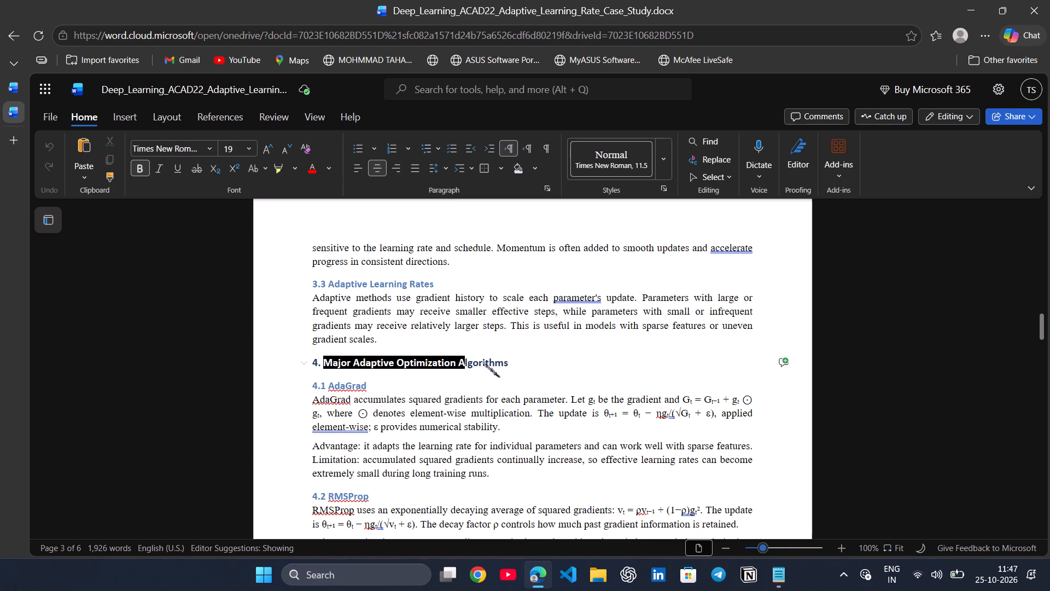
left_click_drag(483, 362, 515, 361)
key("ctrl+c")
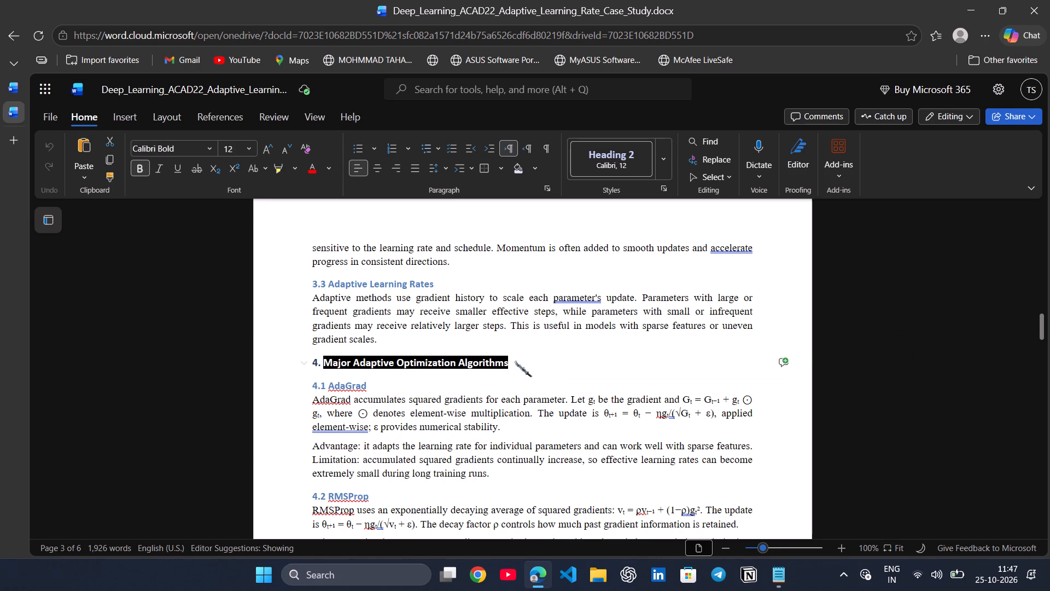
Switch to the Adaptive note in Notepad and paste the copied heading on a new line above 4.1 AdaGrad.
key("alt+Tab")
key("alt+Tab")
key("alt+Tab")
key("alt+Tab")
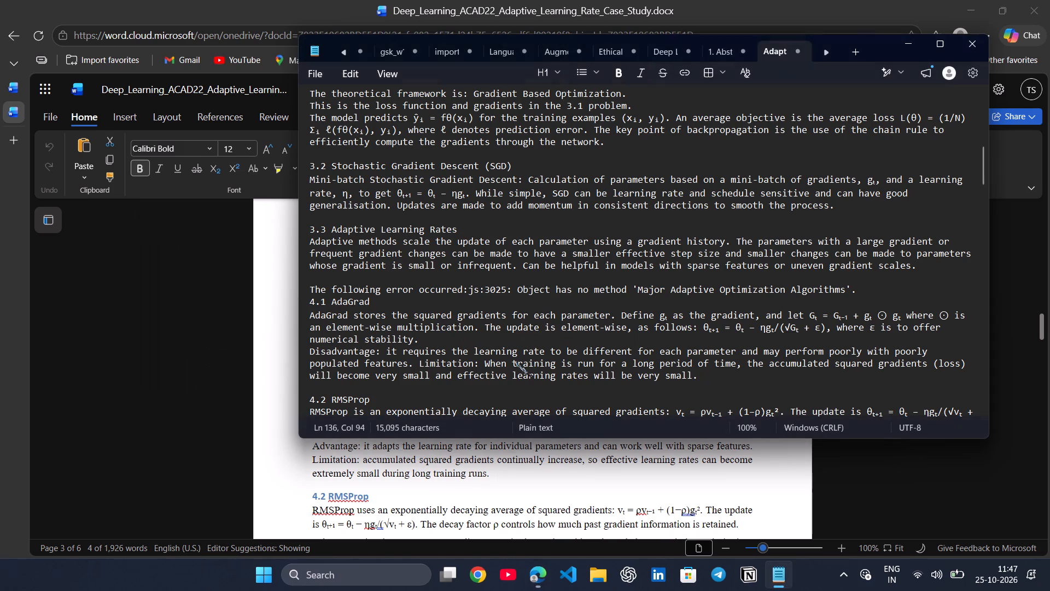
left_click(943, 45)
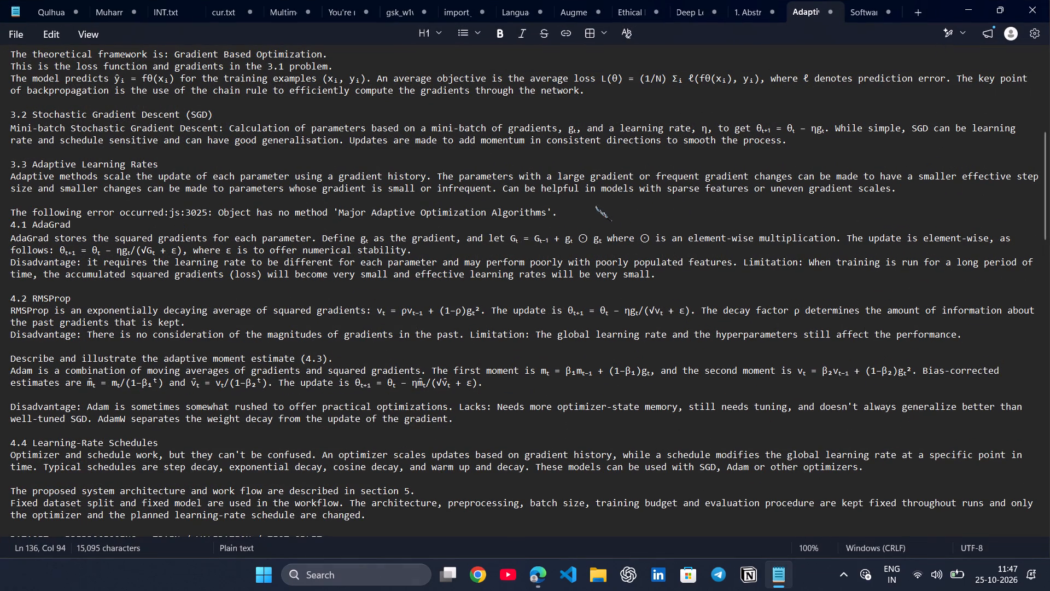
left_click(596, 206)
left_click(591, 211)
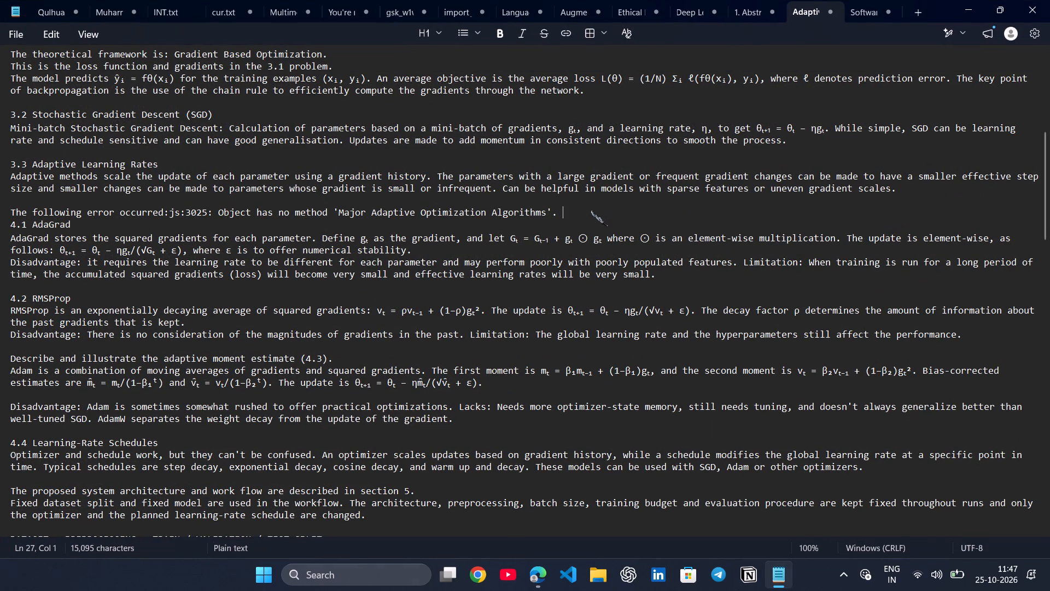
key("Return")
key("ctrl+v")
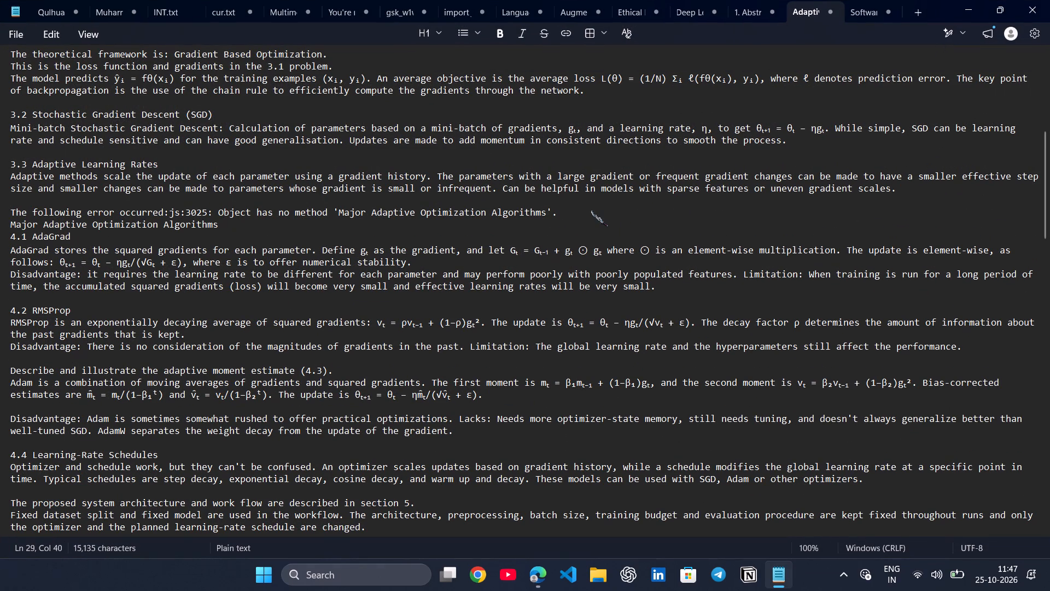
Copy the pasted "Major Adaptive Optimization Algorithms" line from the note and return to section 4 of the DL CS-1 document.
key("shift+Home")
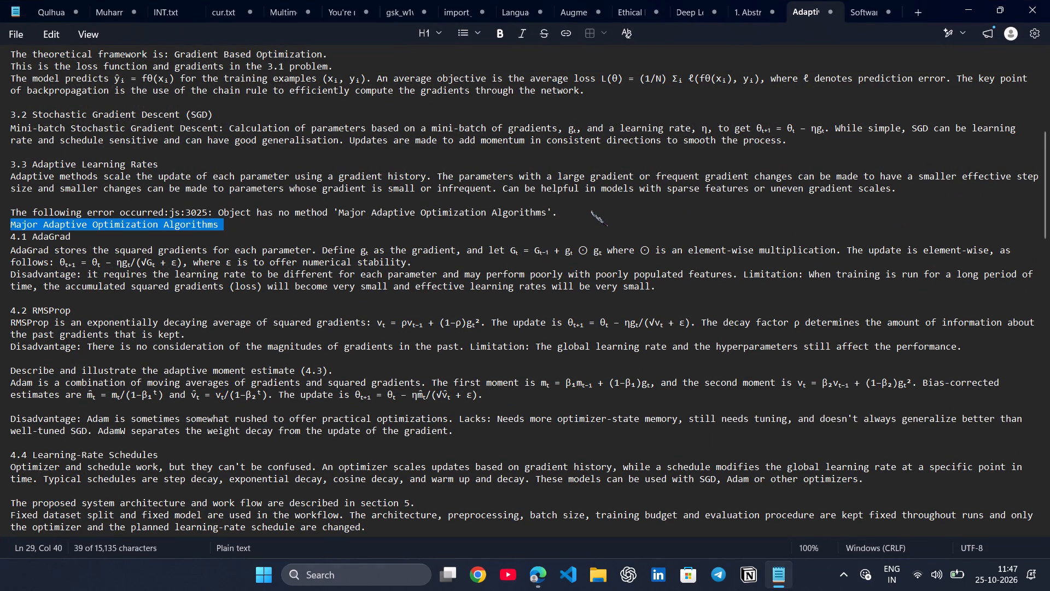
key("ctrl+c")
key("alt+Tab")
key("alt+Tab")
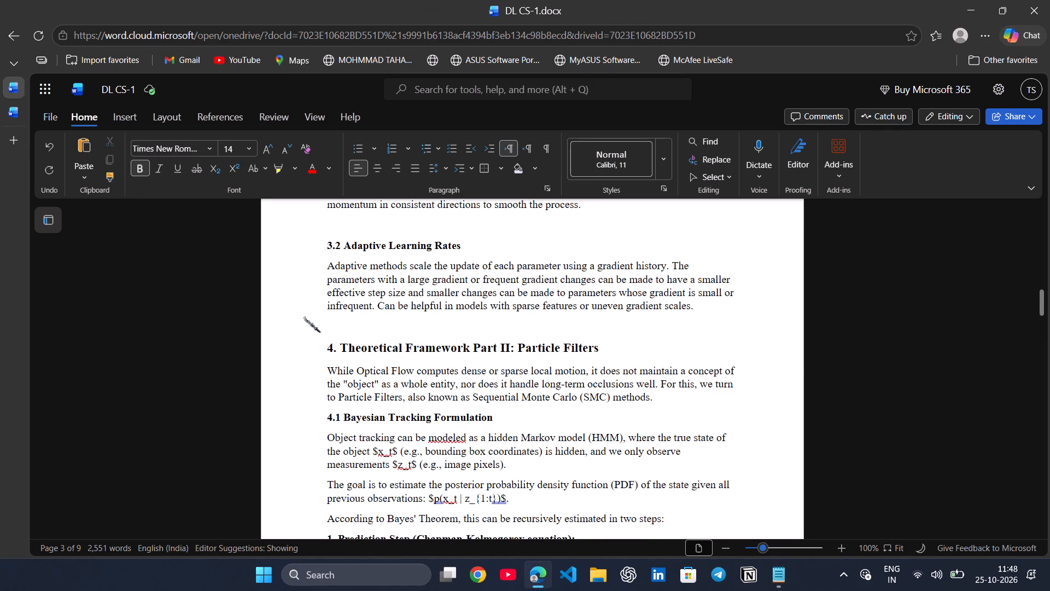
Replace the section 4 heading text after the number with the copied "Major Adaptive Optimization Algorithms", kept on the same line as "4.".
left_click(345, 344)
key("Left")
key("shift+End")
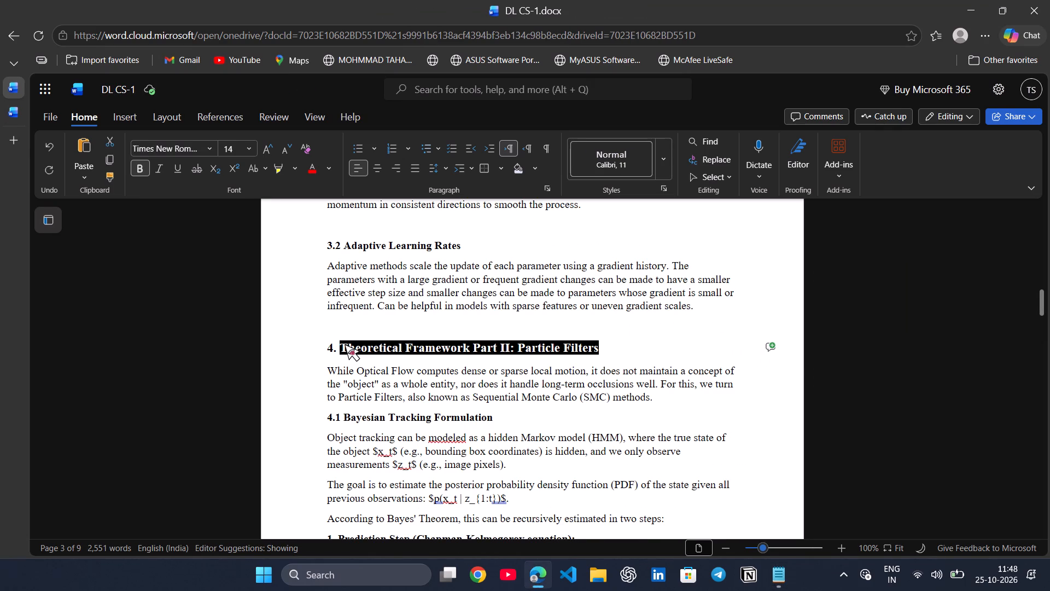
key("ctrl+v")
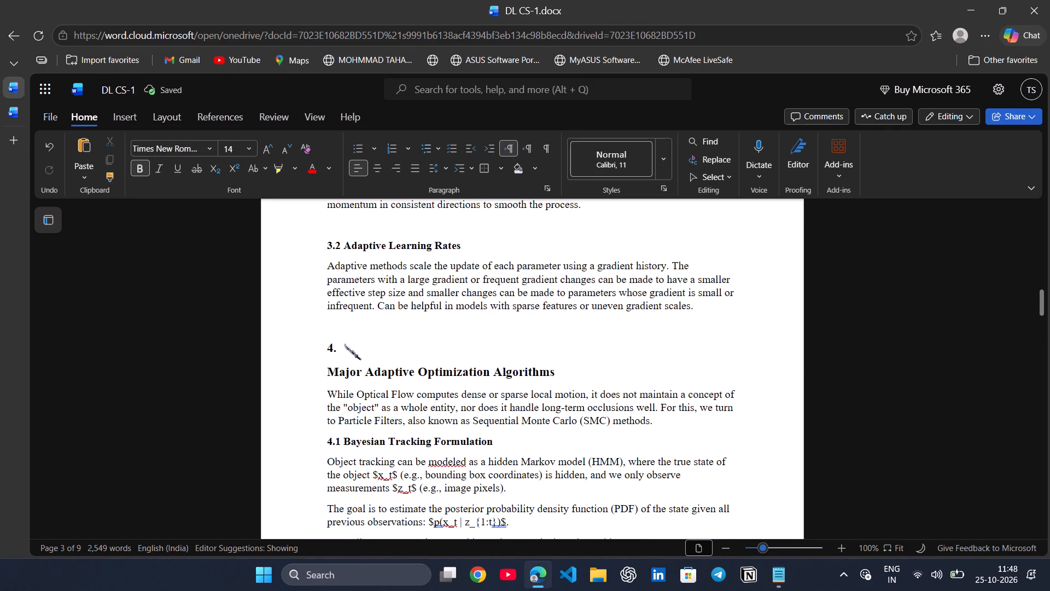
key("Up")
key("Delete")
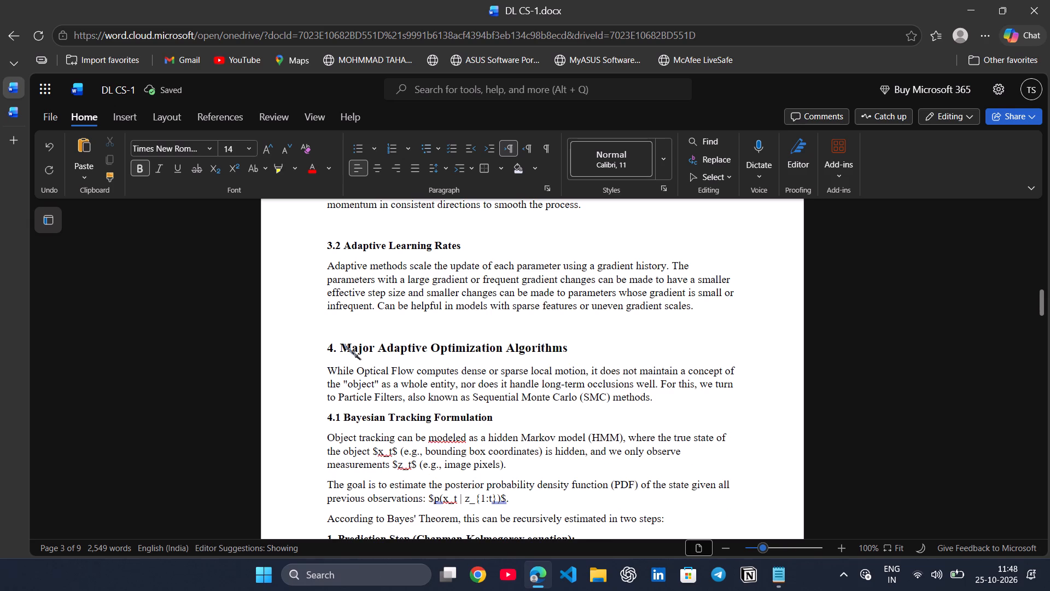
Delete the old Optical Flow and Particle Filters introductory paragraph under the section 4 heading, leaving no blank line.
key("alt+Tab")
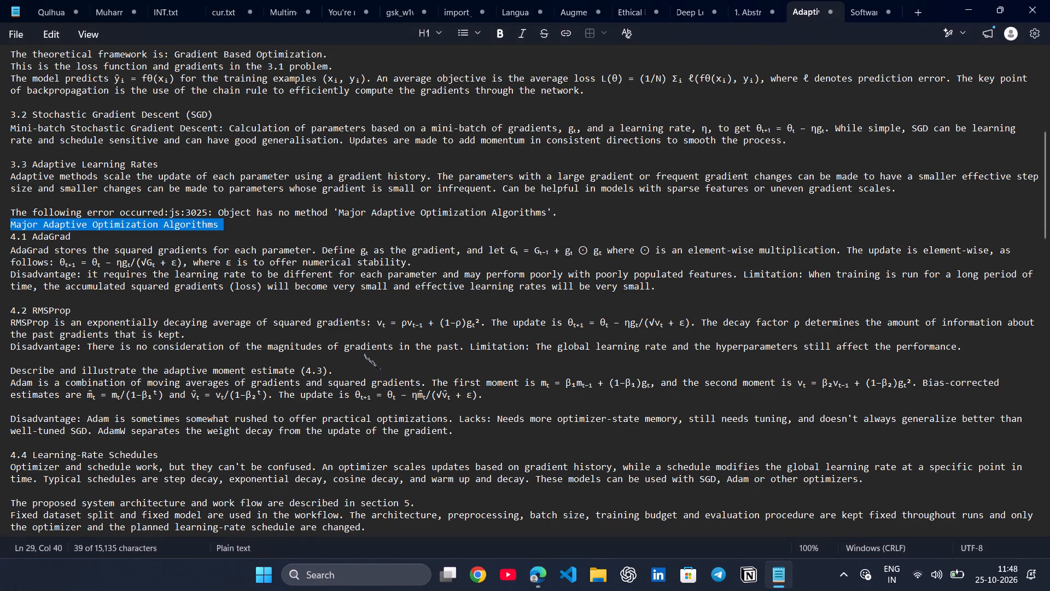
key("alt+Tab")
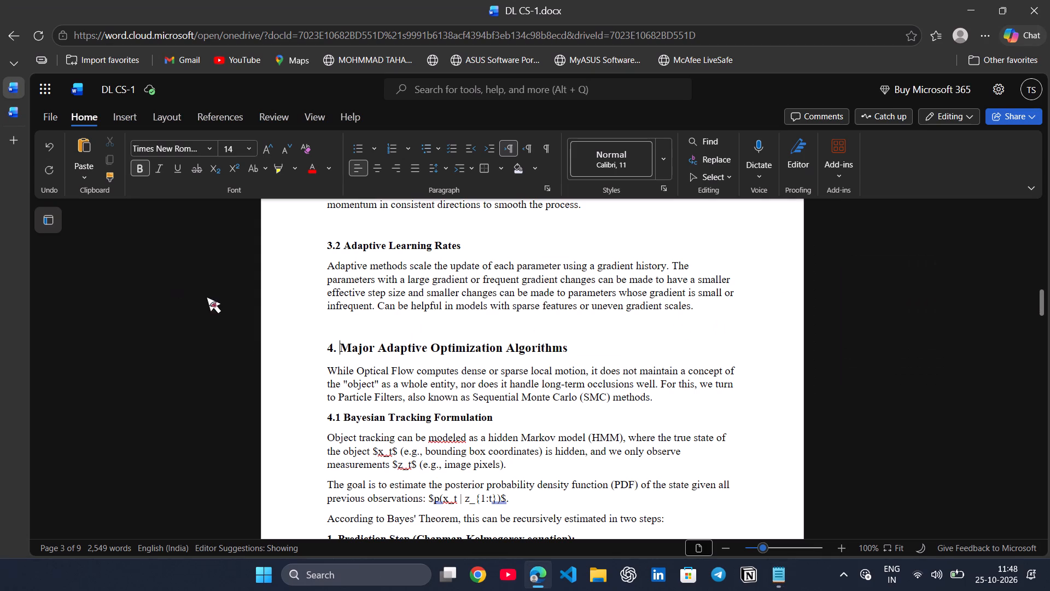
left_click(325, 369)
key("shift+Down")
key("shift+Down")
key("shift+Down")
key("shift+Left")
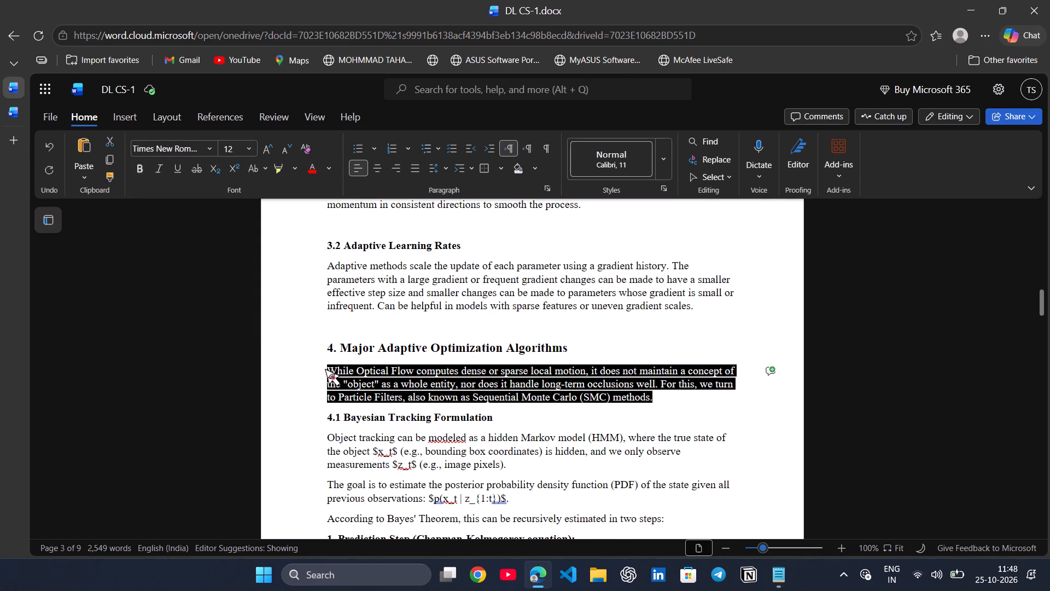
key("BackSpace")
key("BackSpace")
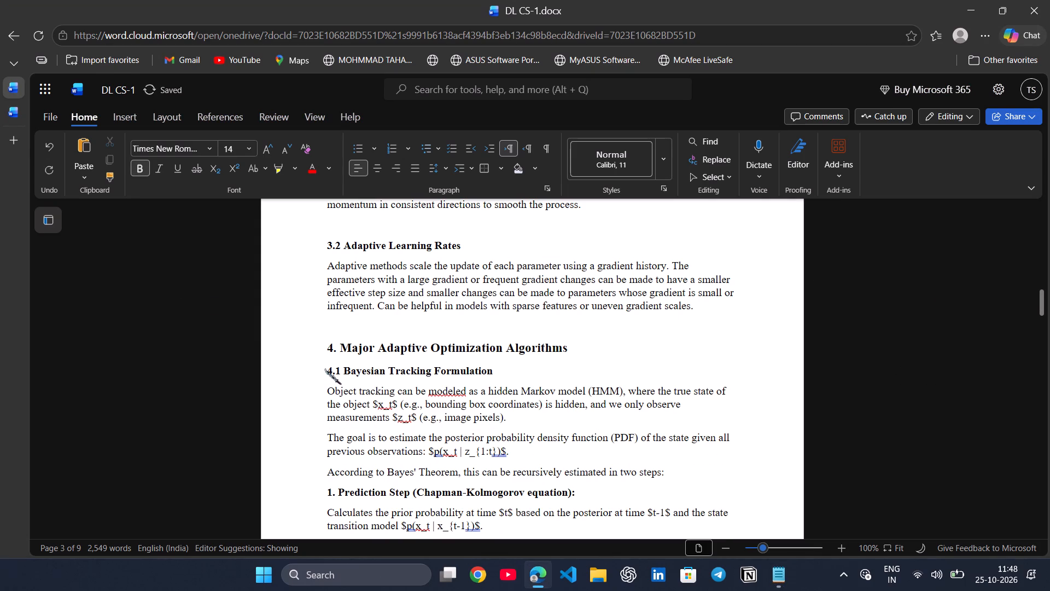
Compare the start of section 4 in DL CS-1 with the Adaptive note and the ACAD22 case study.
key("alt+Tab")
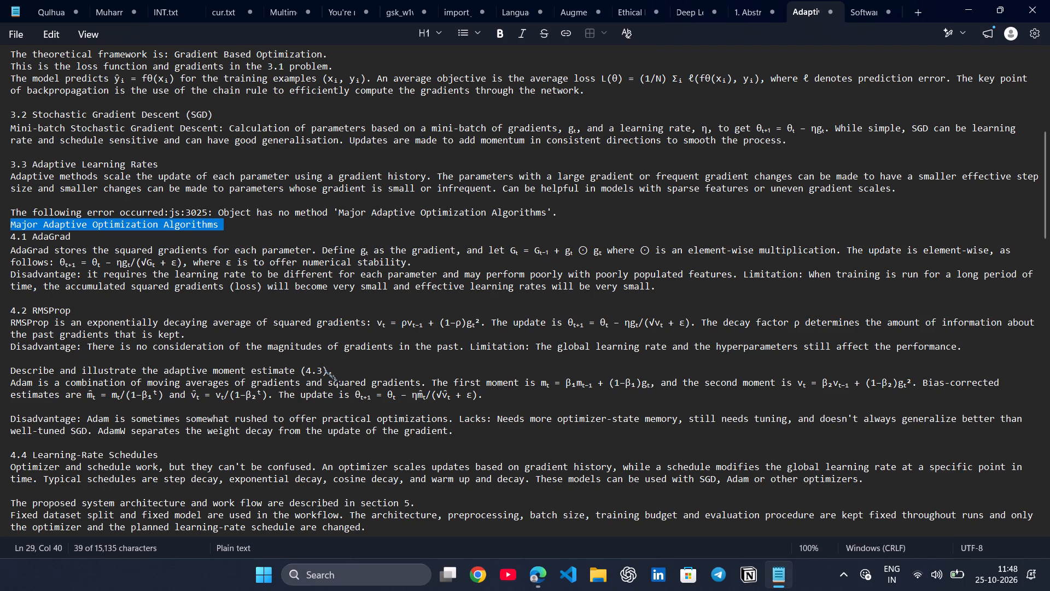
key("alt+Tab")
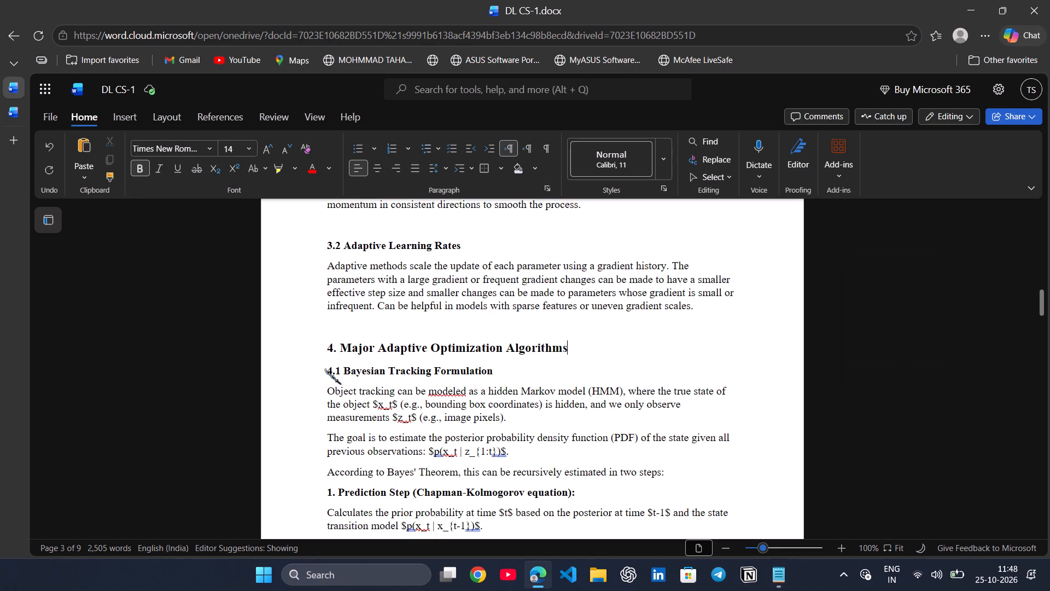
scroll(325, 369, "down", 1)
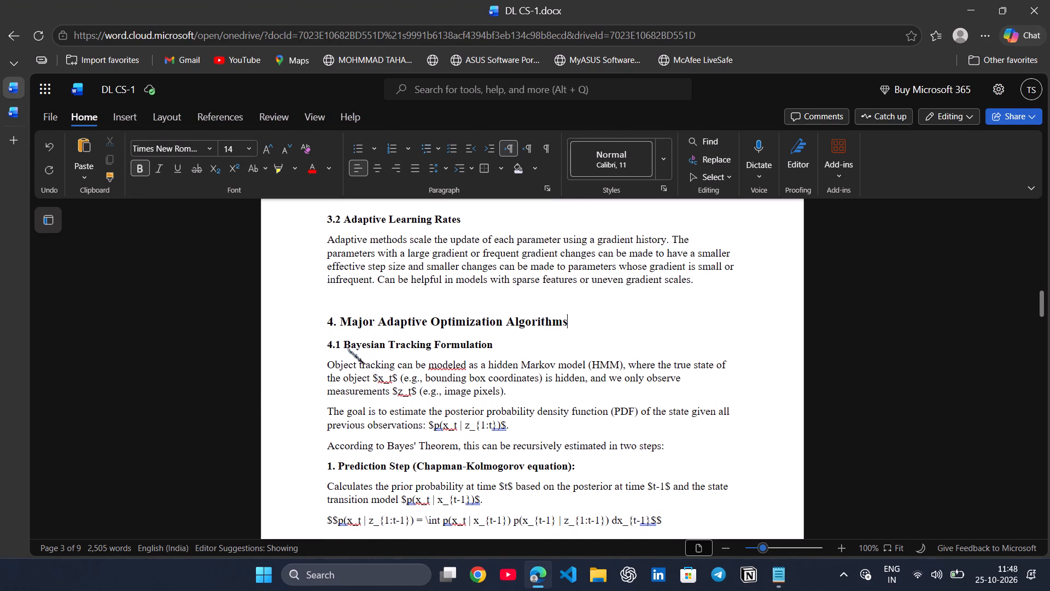
key("alt+Tab")
key("alt+Tab")
key("alt+Tab")
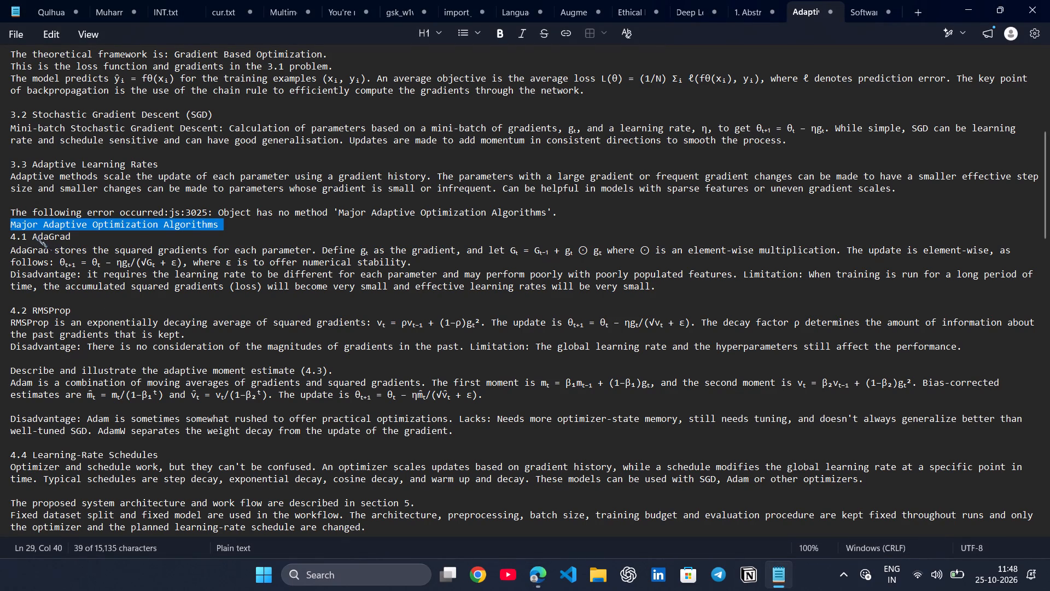
key("alt+Tab")
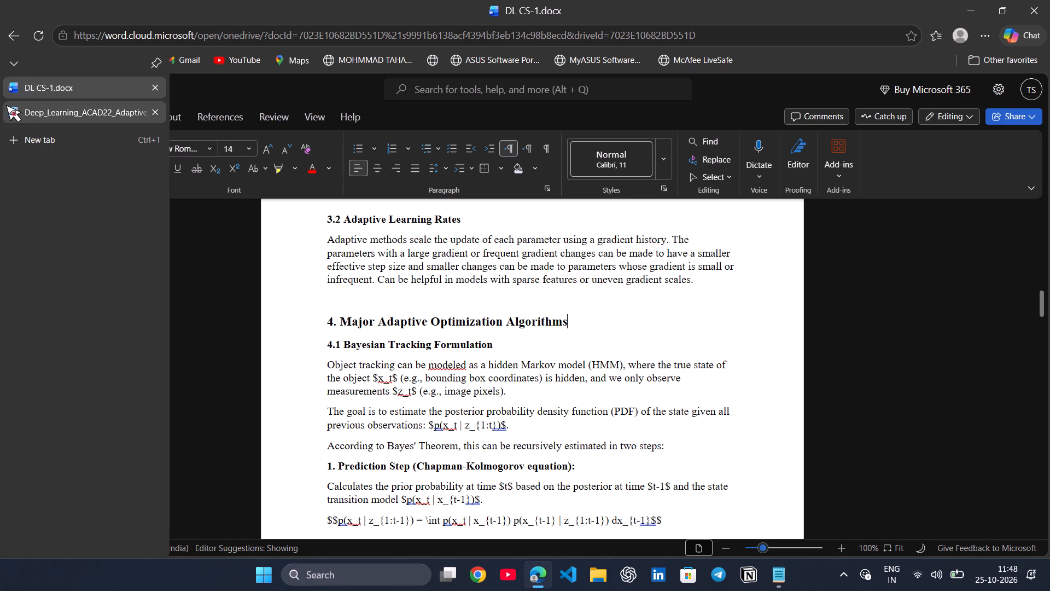
left_click(10, 105)
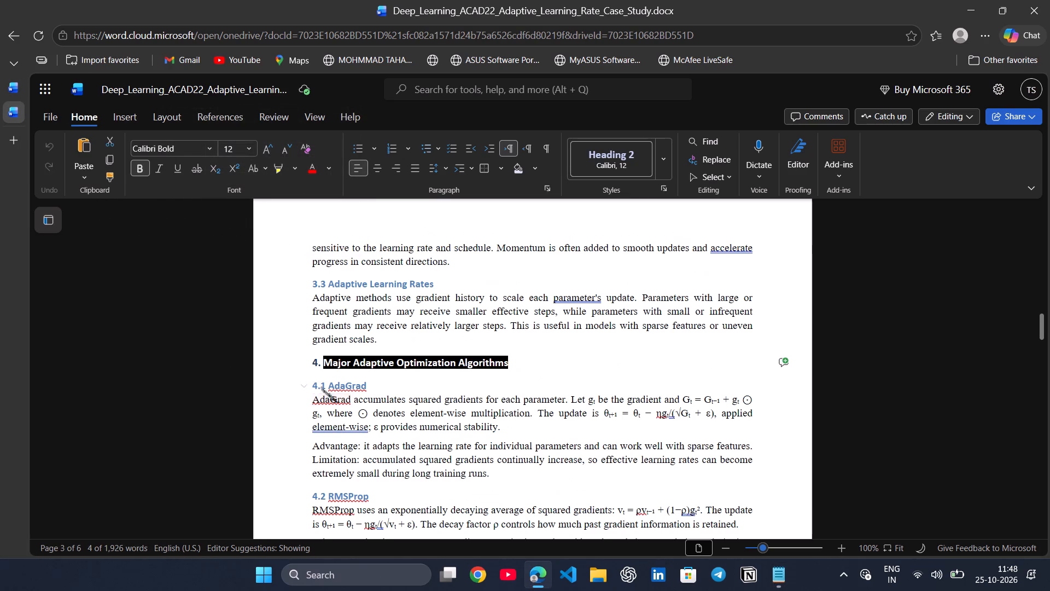
key("alt+Tab")
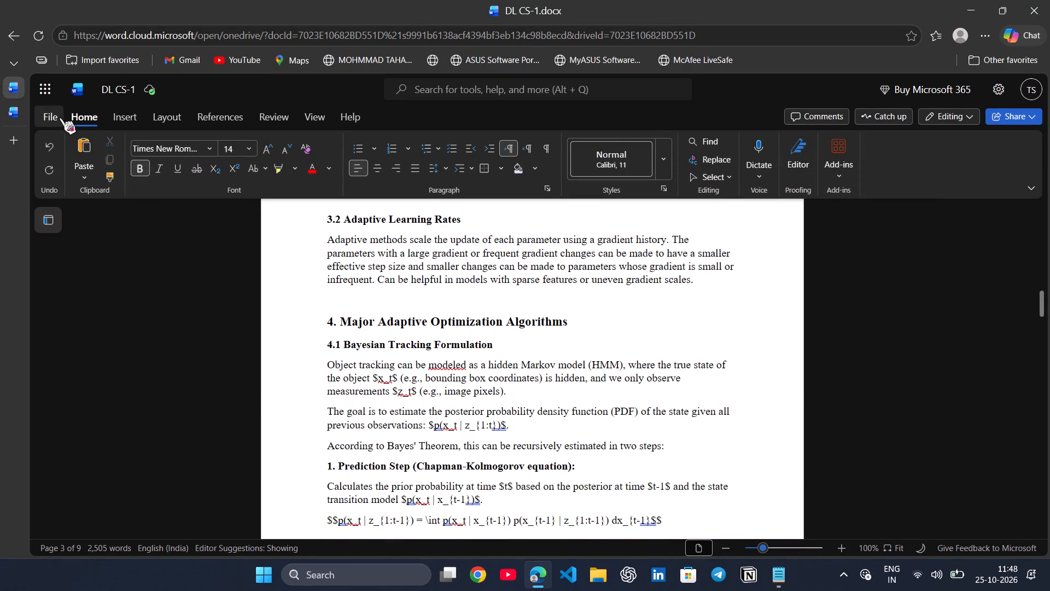
key("alt+Tab")
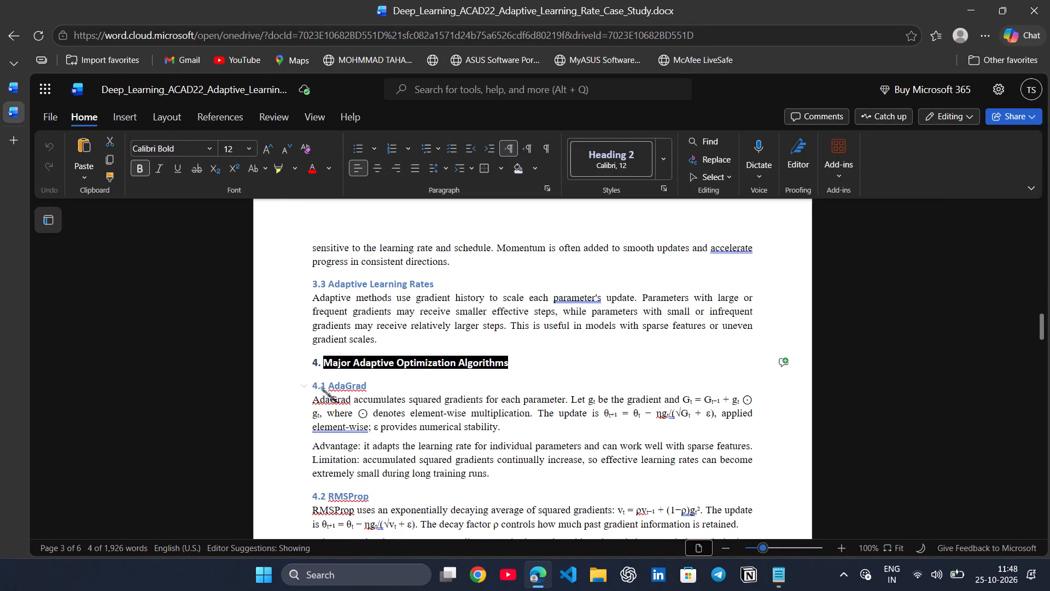
Copy "AdaGrad" from the note's 4.1 heading and replace "Bayesian Tracking Formulation" with it in DL CS-1, on the same line as "4.1".
key("alt+Tab")
key("alt+Tab")
key("alt+Tab")
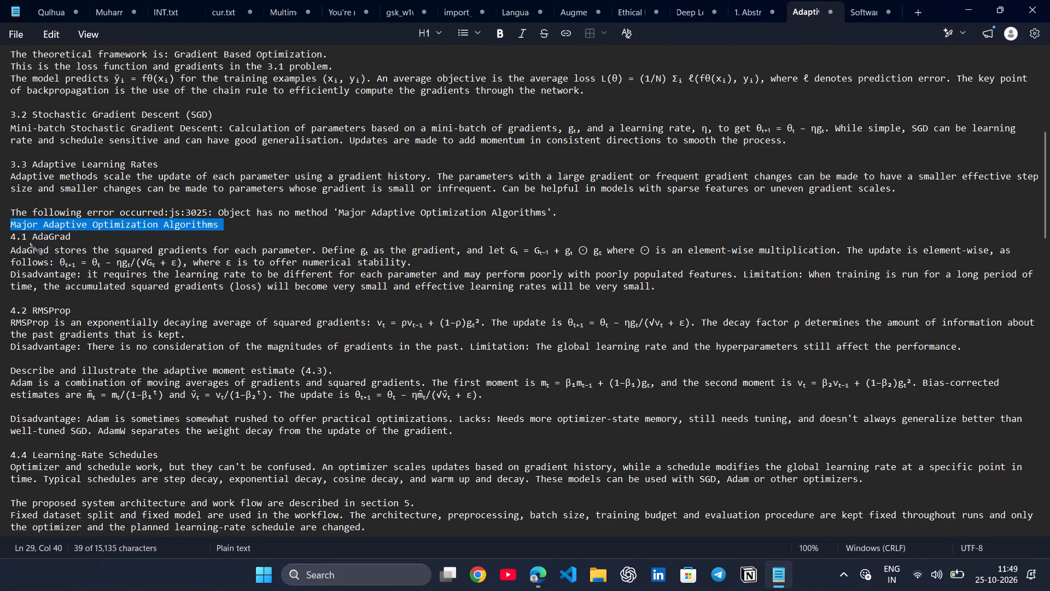
left_click(35, 240)
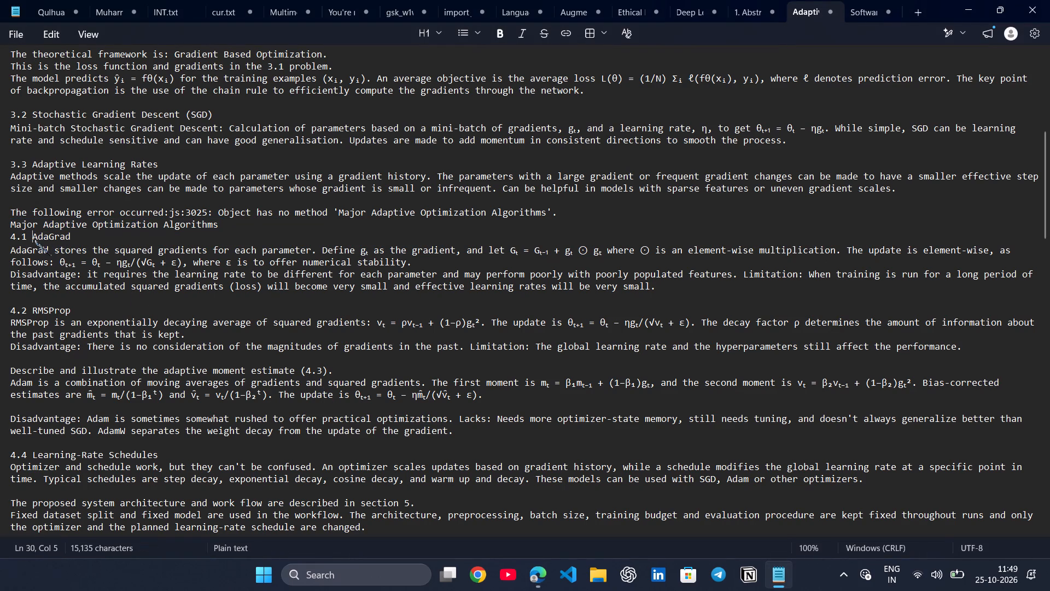
key("shift+End")
key("ctrl+c")
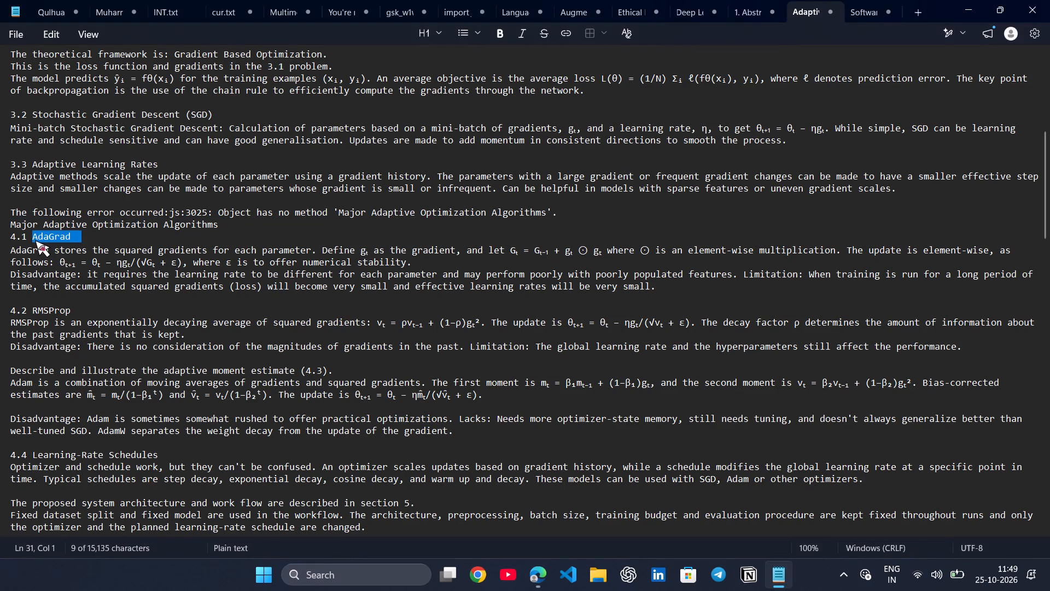
key("alt+Tab")
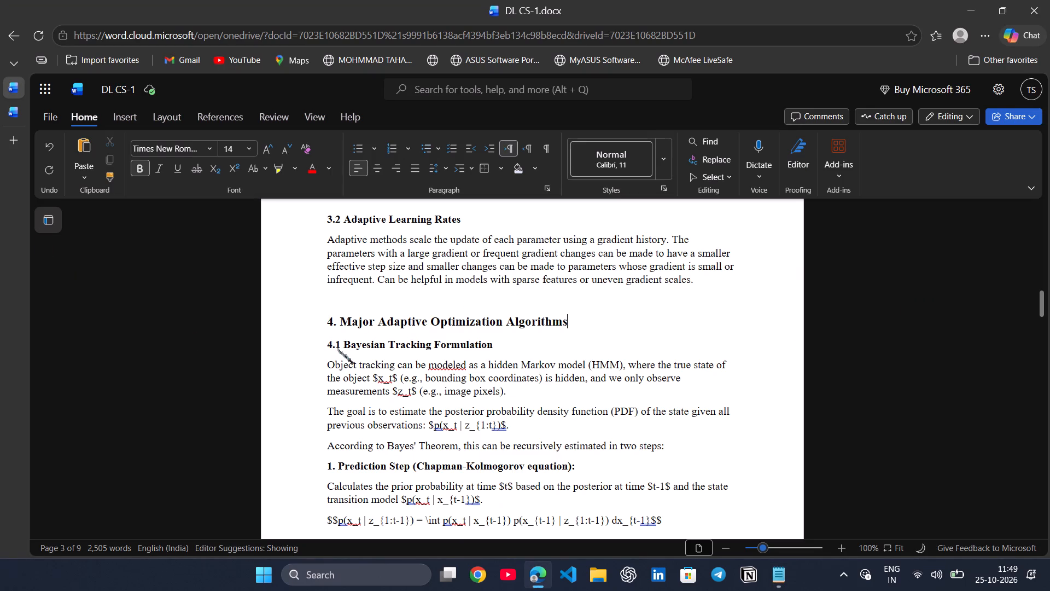
left_click(346, 347)
key("shift+End")
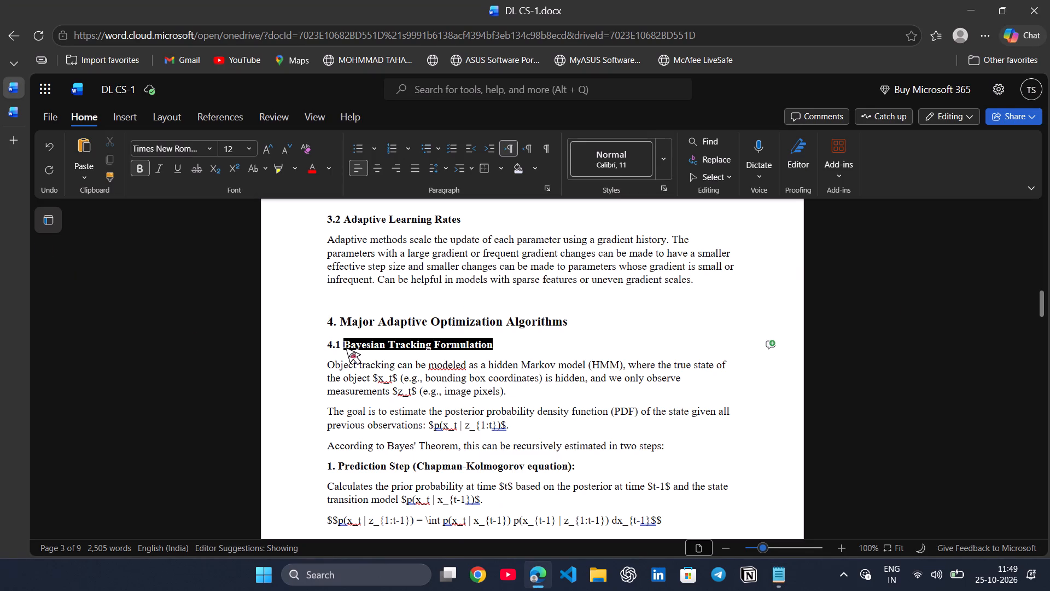
key("ctrl+v")
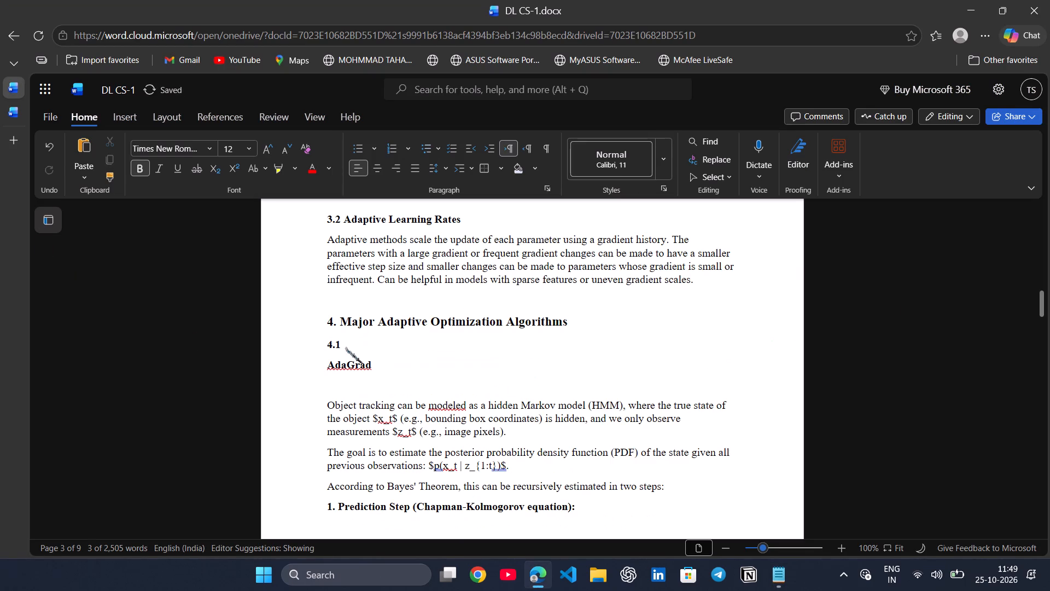
key("BackSpace")
key("Up")
key("Delete")
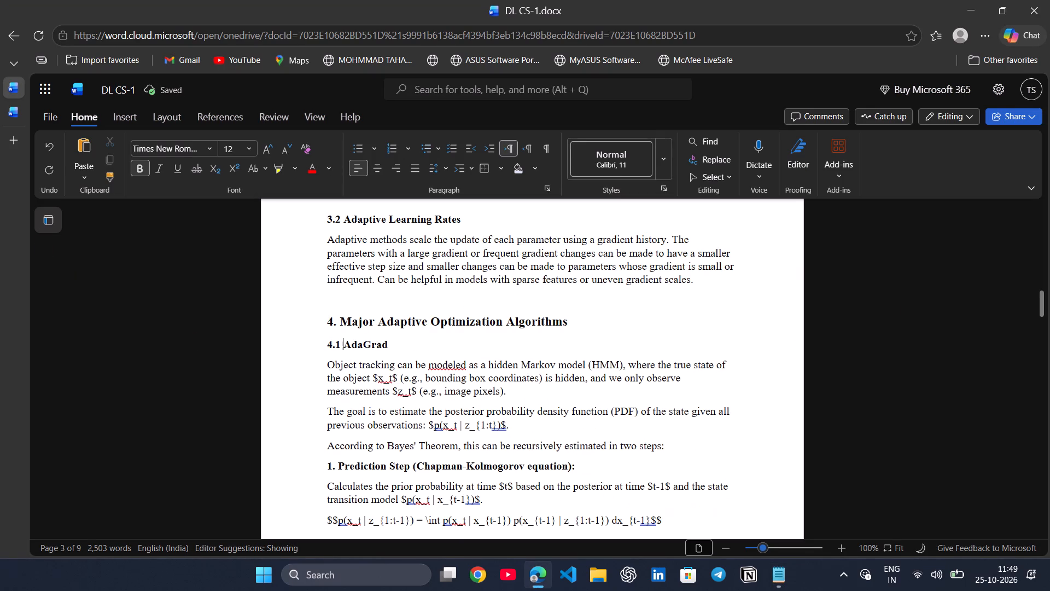
Delete the old text under 4.1 AdaGrad, from "Object tracking can be modeled" through the sentence on Bayes' Theorem.
left_click(366, 375)
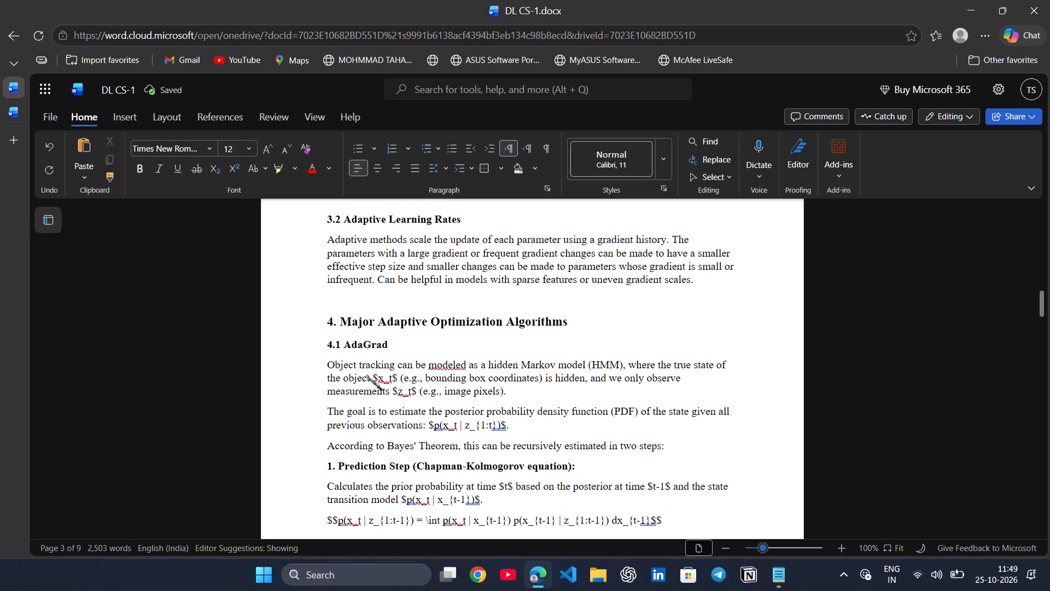
key("Up")
key("Left")
key("Left")
key("Left")
key("Left")
key("Left")
key("Left")
key("Left")
key("Left")
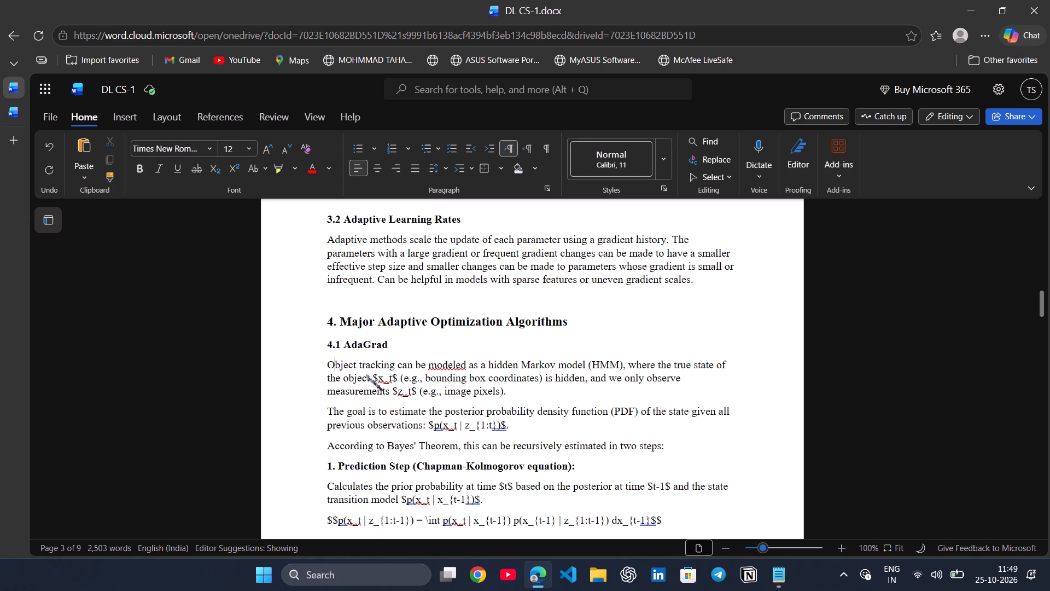
key("Left")
key("shift+Down")
key("shift+Down")
key("shift+Down")
key("shift+Down")
key("shift+Down")
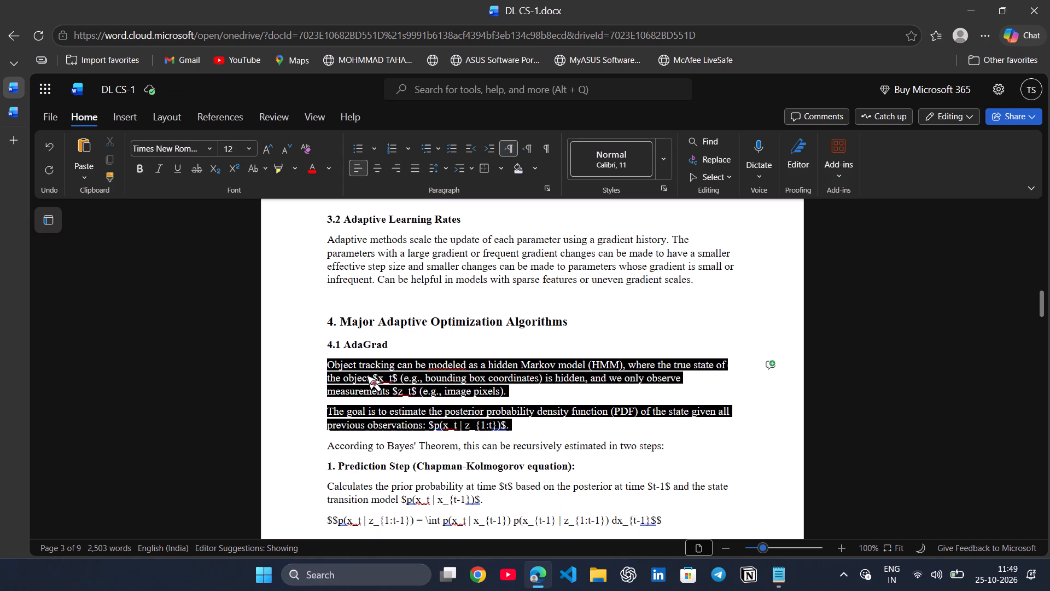
key("shift+Down")
key("shift+Left")
key("BackSpace")
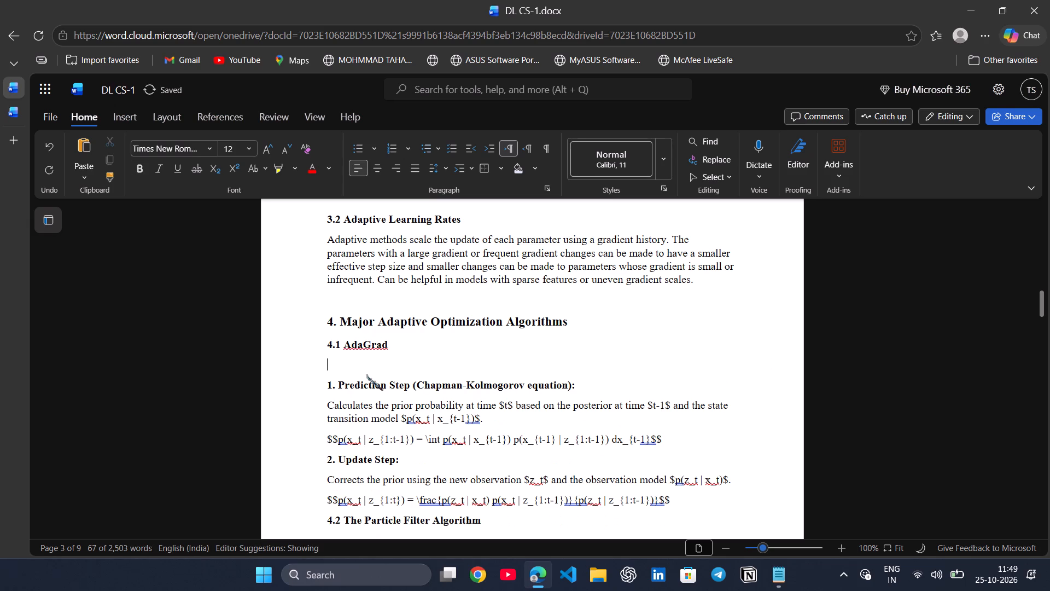
Copy the AdaGrad description and its disadvantage and limitation paragraph from the note and paste them under the 4.1 heading in DL CS-1.
key("alt+Tab")
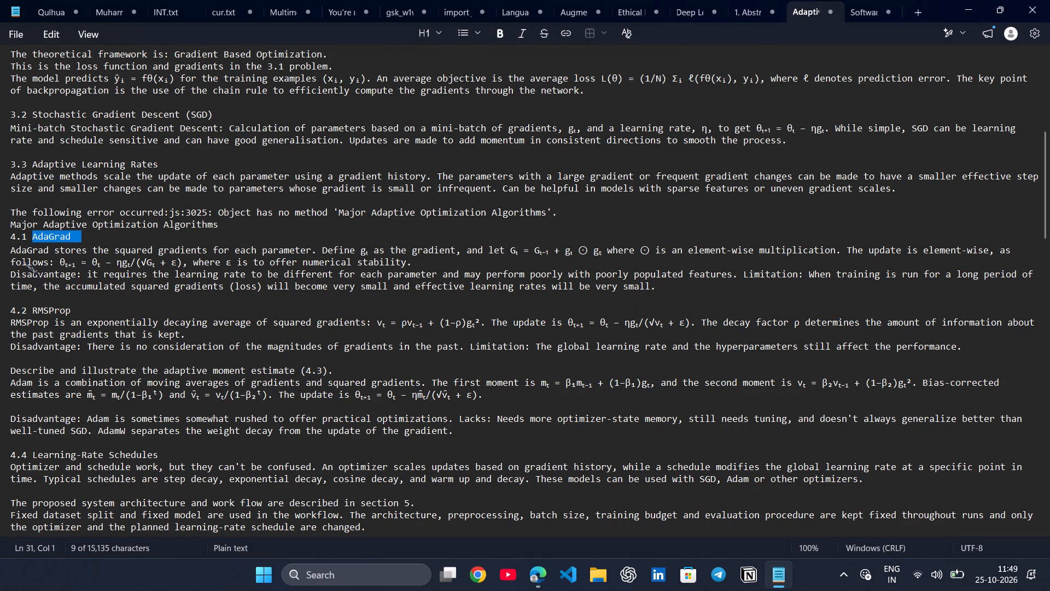
left_click(14, 251)
key("Left")
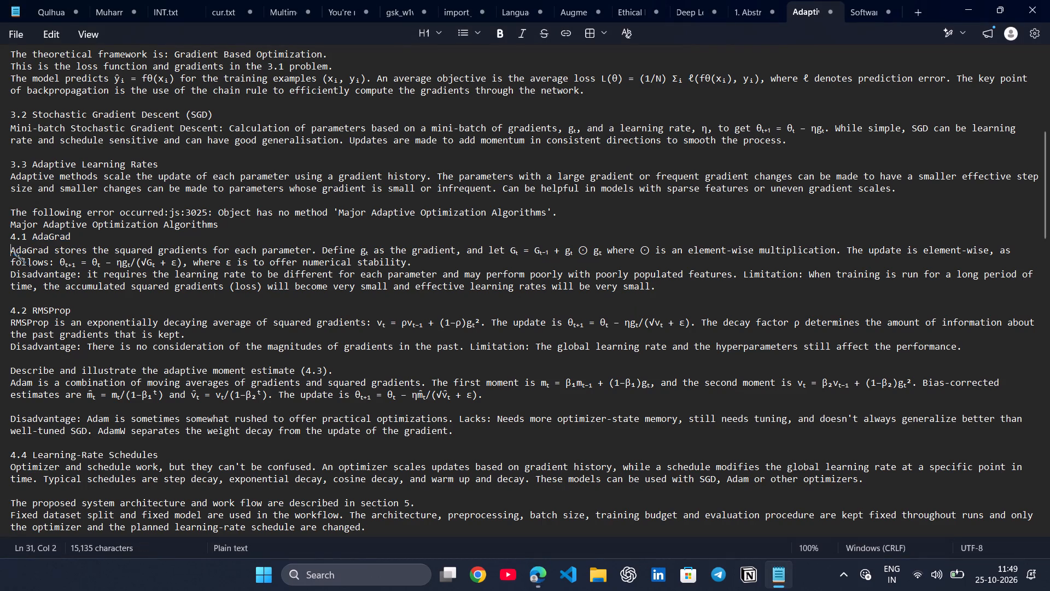
key("shift+Down")
key("shift+Down")
key("shift+Down")
key("shift+Down")
key("shift+Left")
key("shift+Left")
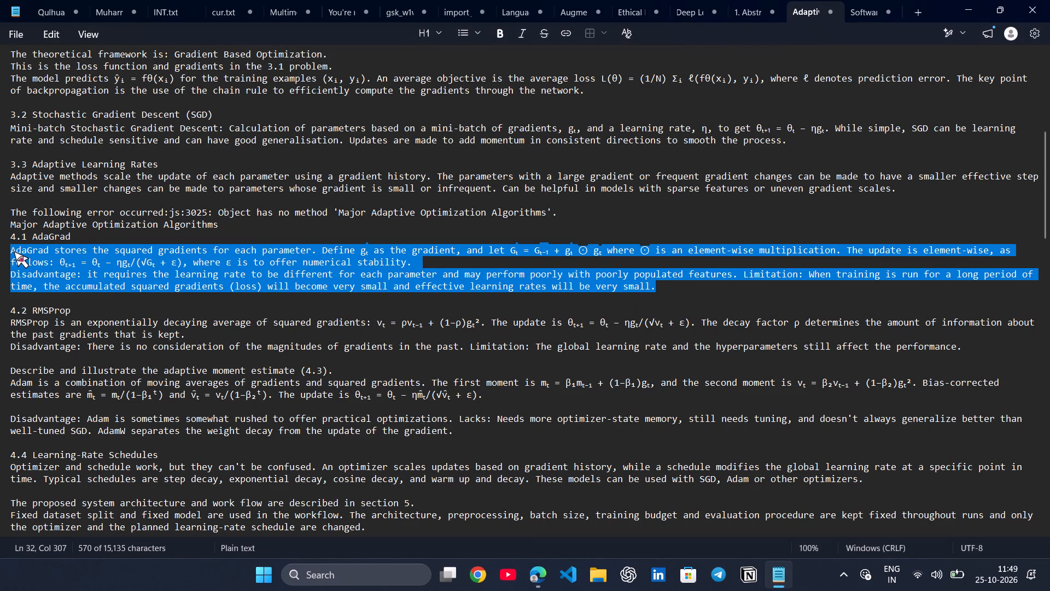
key("ctrl+c")
key("alt+Tab")
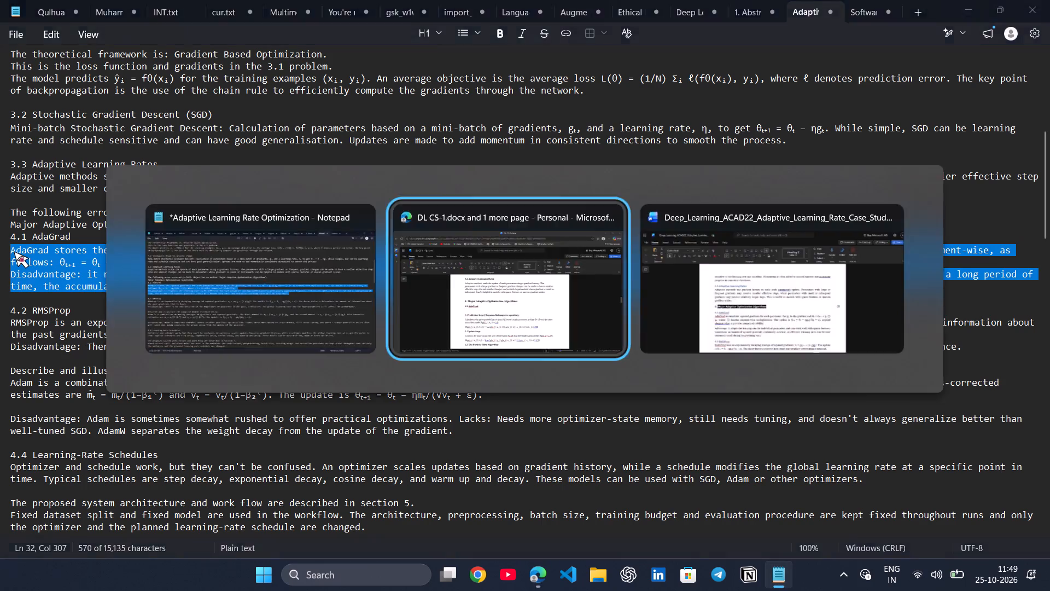
key("ctrl+v")
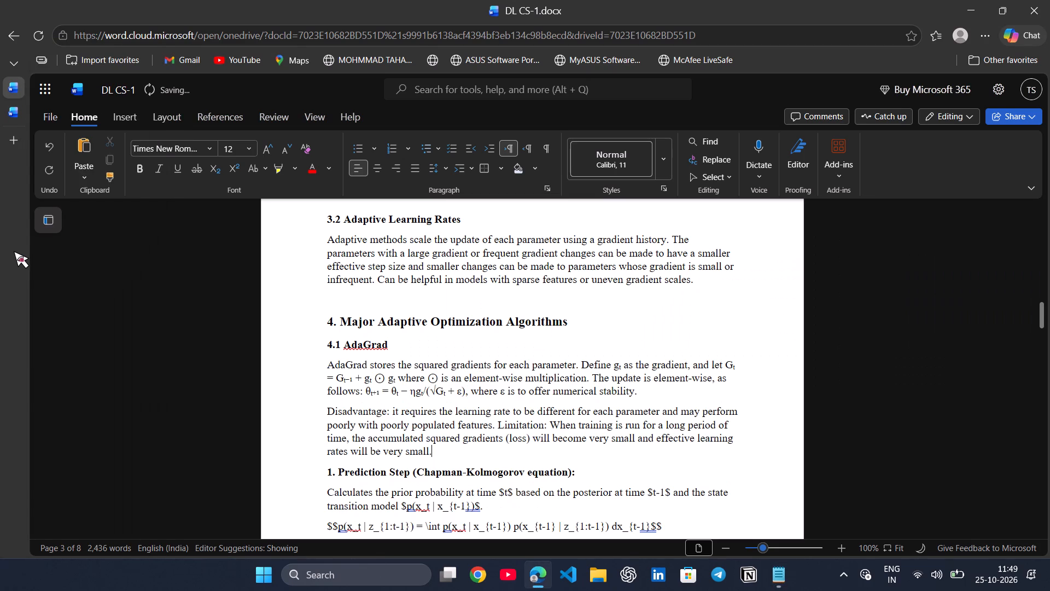
Delete the old text from "1. Prediction Step" through the Resampling item above section 5, including the leftover empty numbered item.
scroll(389, 421, "down", 2)
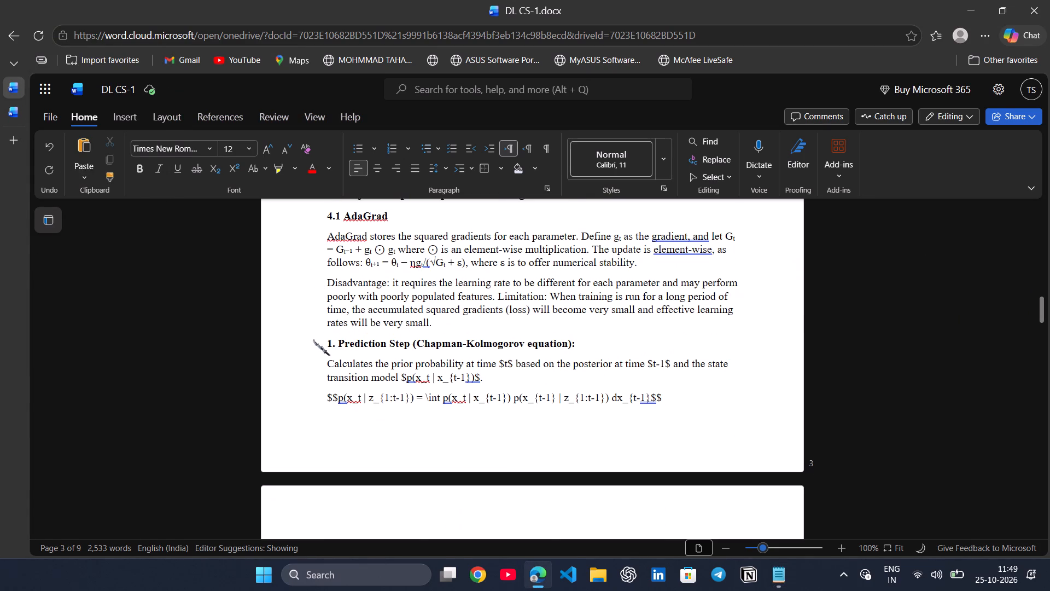
left_click(326, 346)
key("shift+Down")
key("shift+Down")
key("shift+Down")
key("shift+Down")
key("shift+Down")
key("shift+Down")
key("shift+Down")
key("shift+Down")
key("shift+Down")
key("shift+Down")
key("shift+Down")
key("shift+Down")
key("shift+Down")
key("shift+Down")
key("shift+Down")
key("shift+Down")
key("shift+Down")
key("shift+Down")
key("shift+Down")
key("shift+Down")
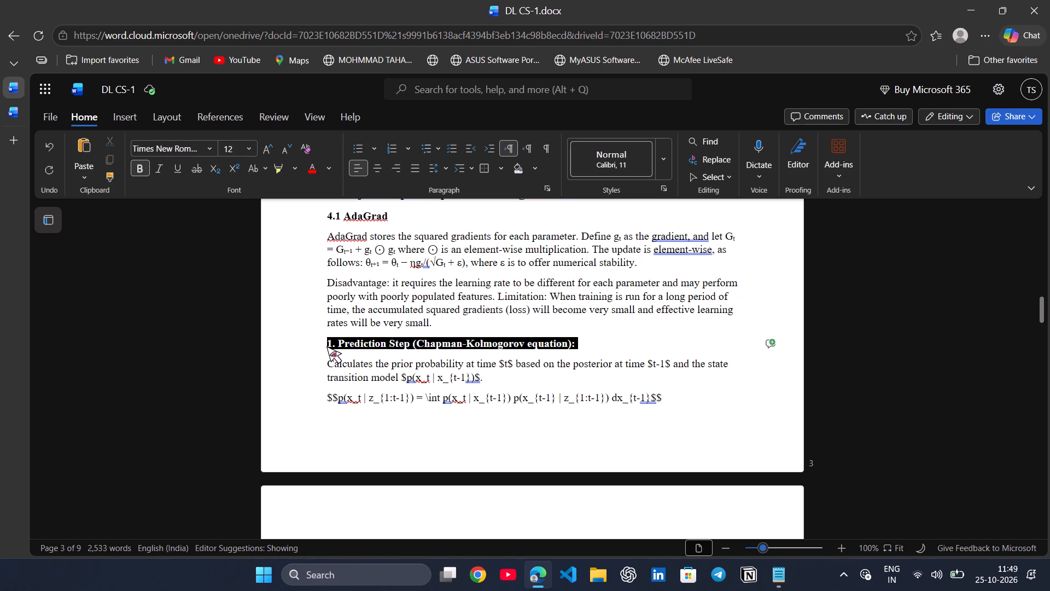
key("shift+Down")
key("shift+Down")
key("shift+Down")
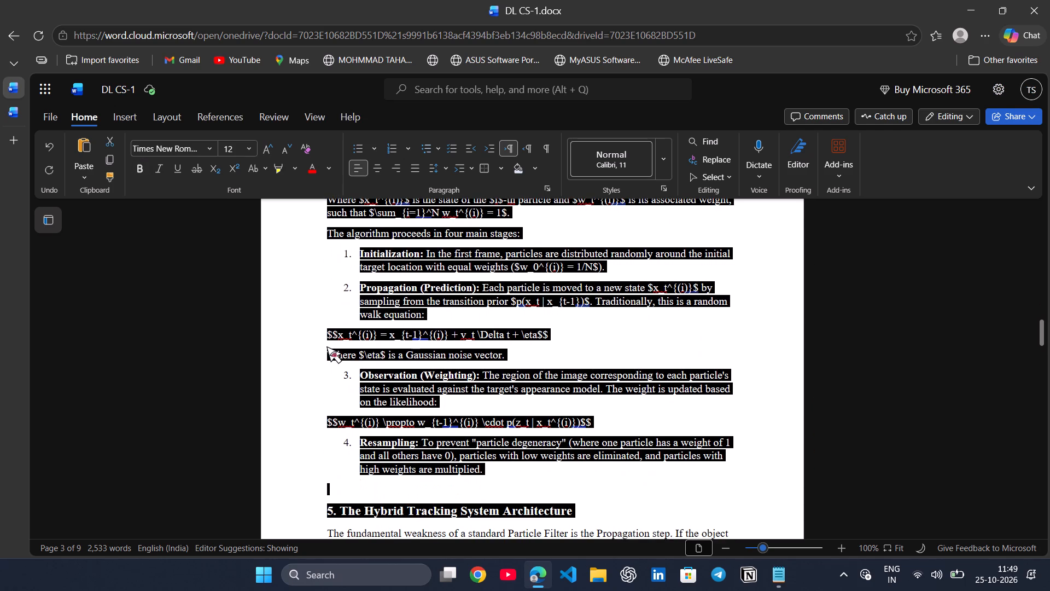
key("shift+Up")
key("shift+Up")
key("shift+Down")
key("shift+Left")
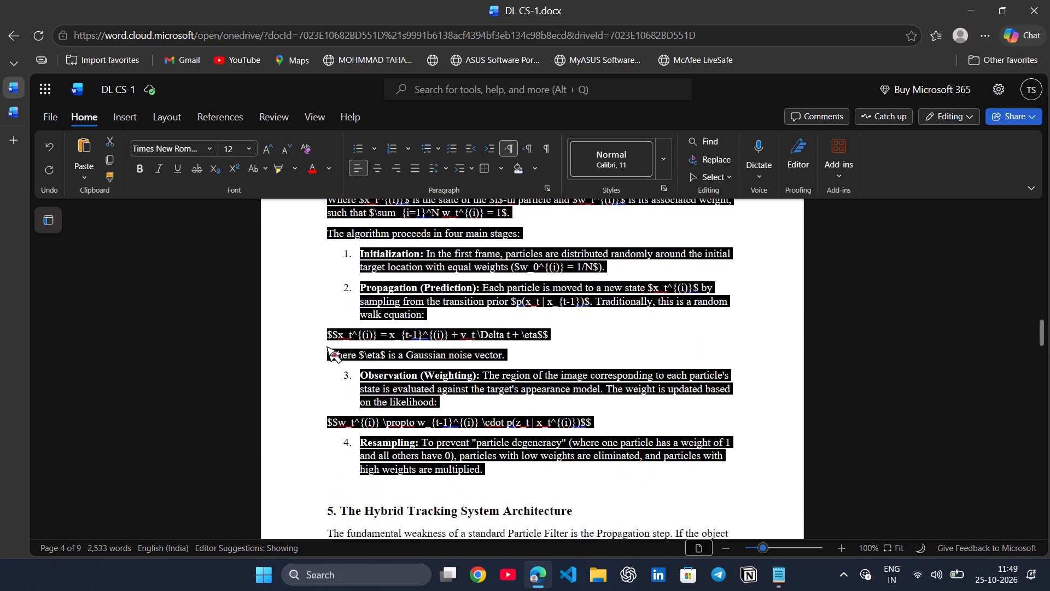
key("shift+Left")
key("shift+Left")
key("BackSpace")
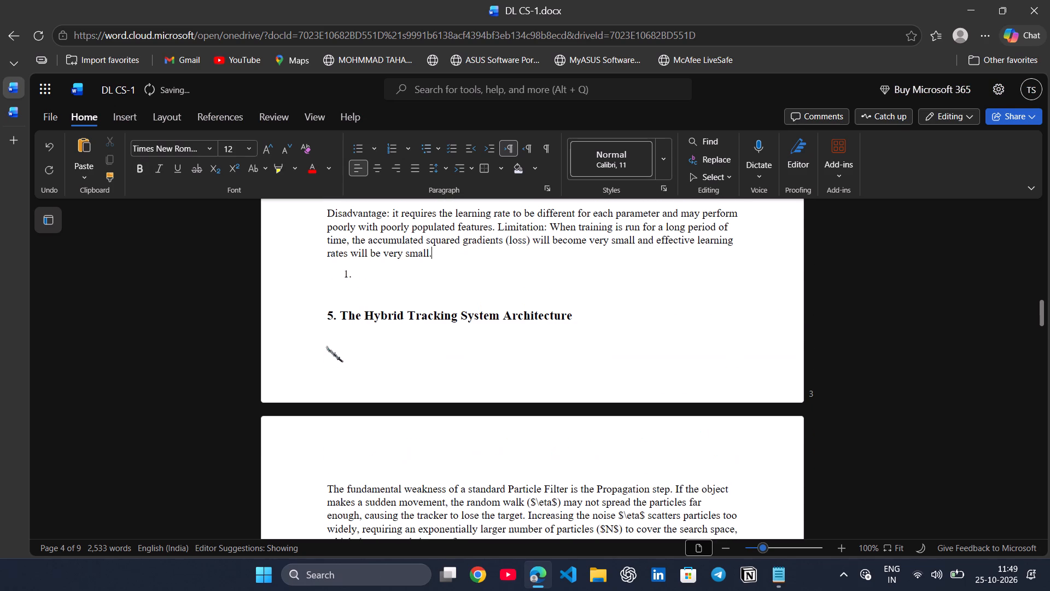
left_click(365, 280)
key("BackSpace")
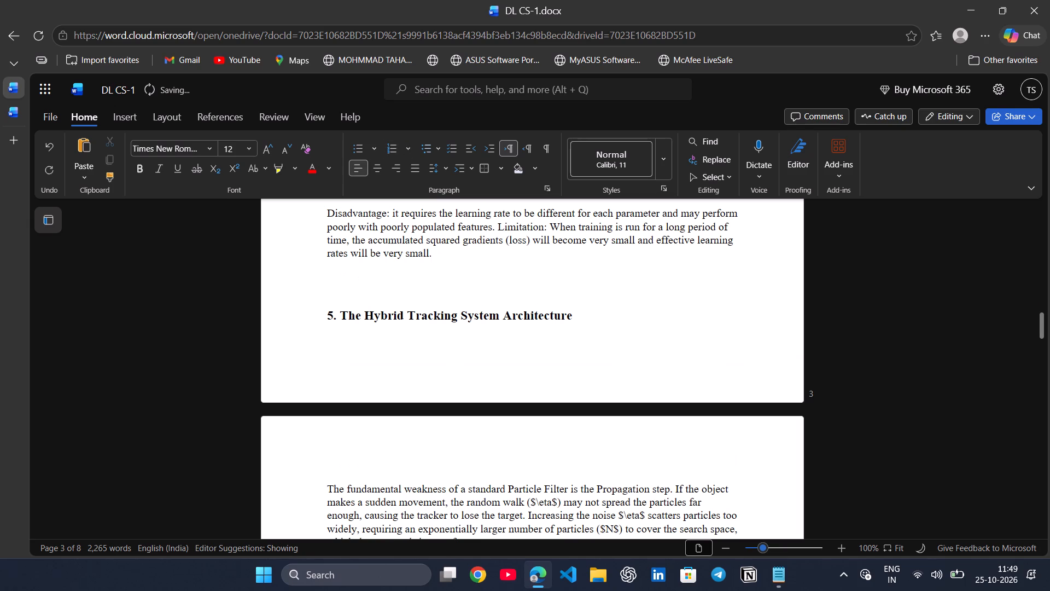
key("BackSpace")
Copy the "4.1 AdaGrad" heading and paste it on its own line below the AdaGrad text, with an empty line before section 5.
scroll(365, 280, "up", 1)
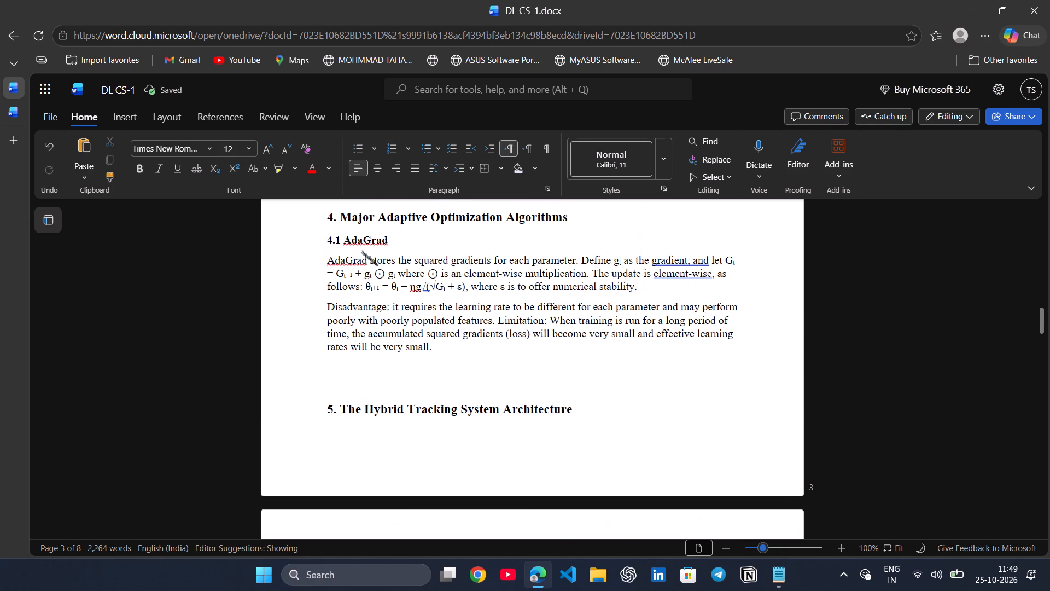
left_click(384, 240)
key("Right")
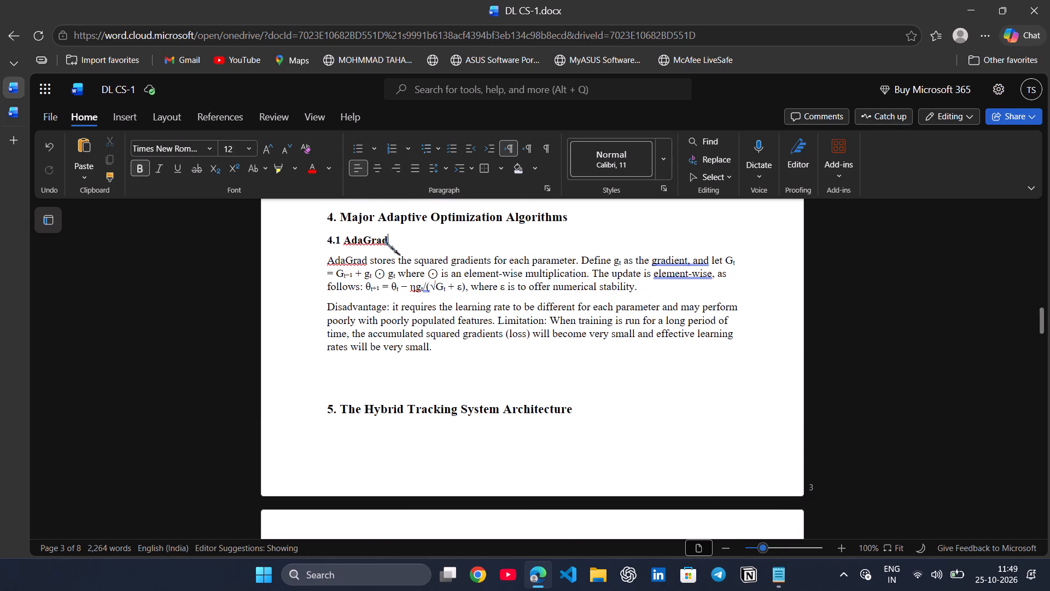
key("shift+Home")
key("ctrl+c")
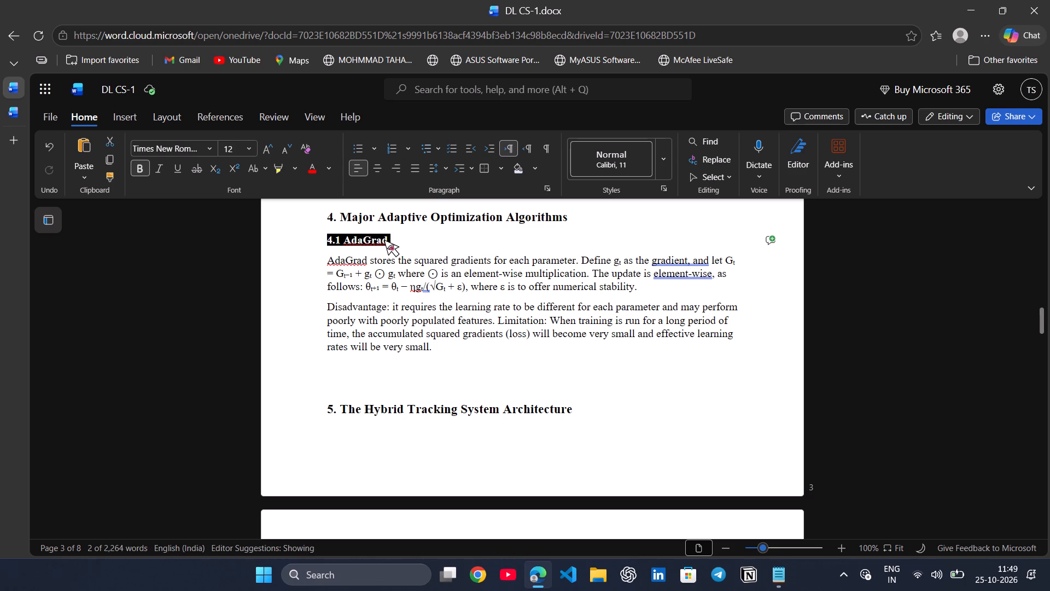
left_click(376, 374)
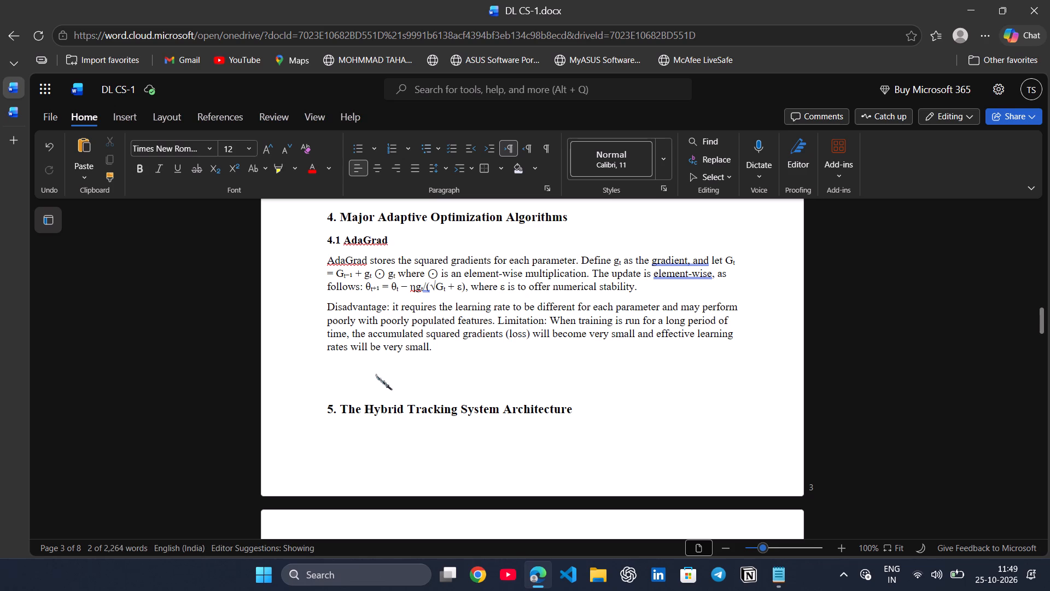
key("Down")
key("Return")
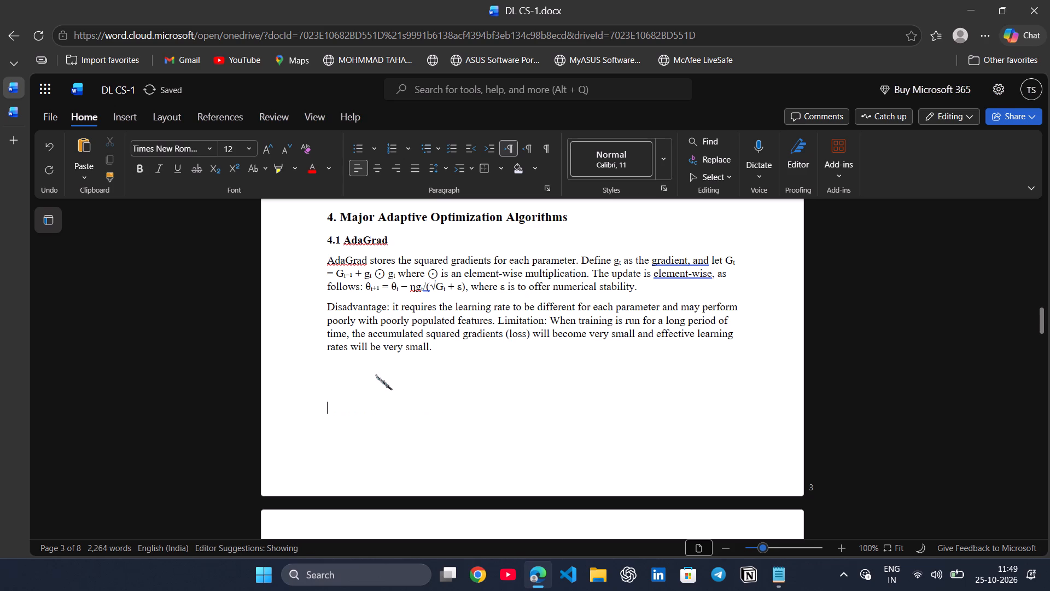
key("Up")
key("ctrl+v")
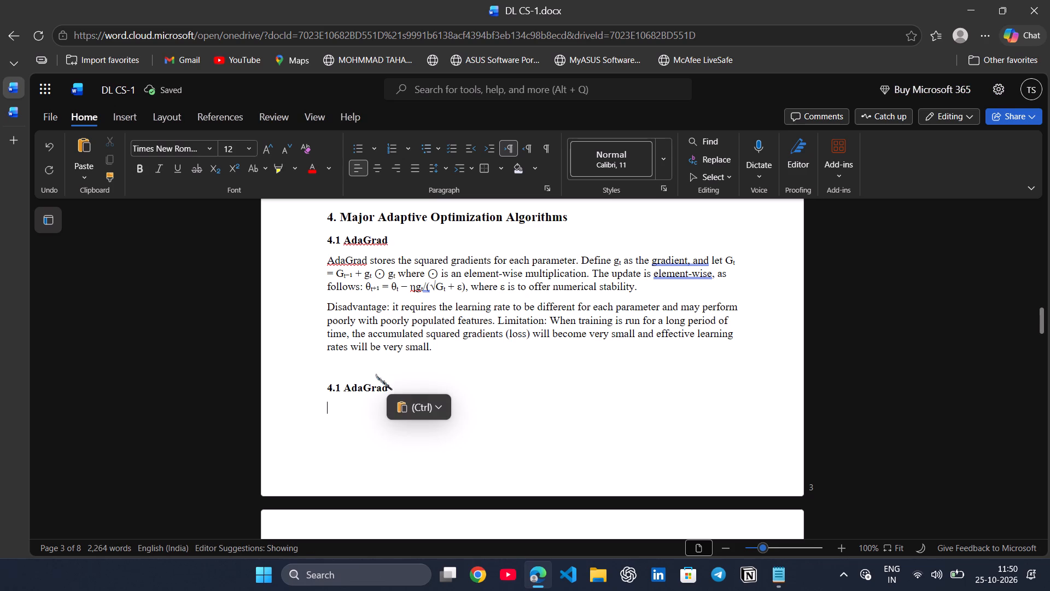
Copy "RMSProp" from the note's 4.2 heading and replace "AdaGrad" with it in the duplicated heading in DL CS-1.
key("alt+Tab")
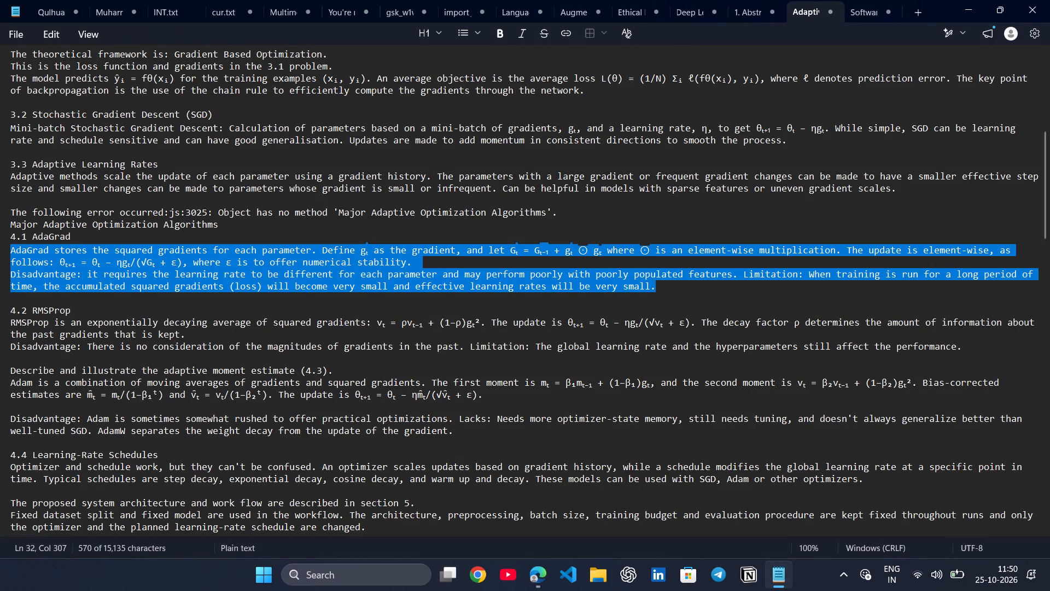
left_click(31, 314)
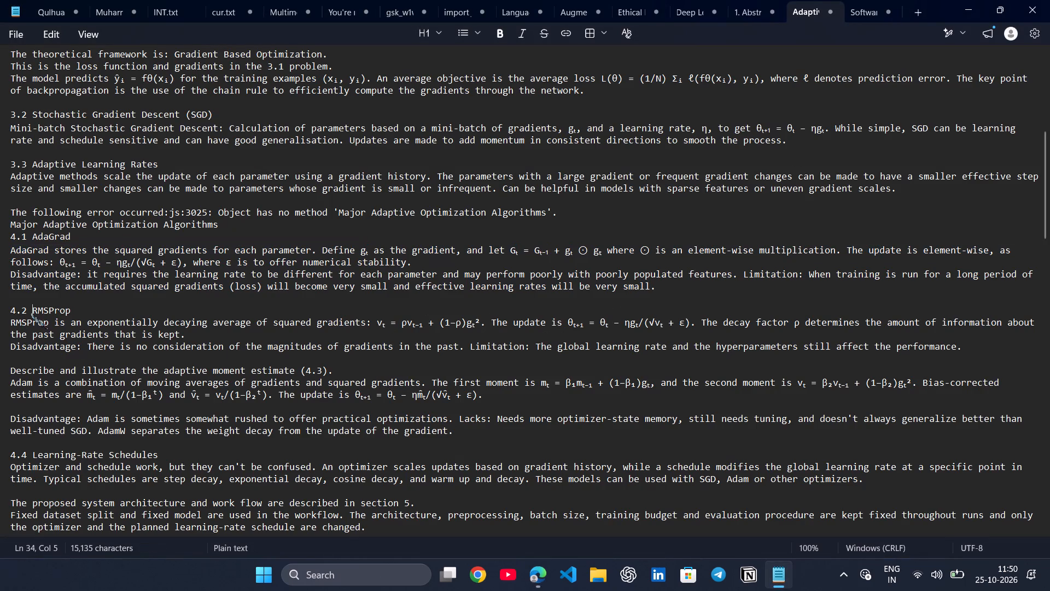
key("shift+End")
key("ctrl+c")
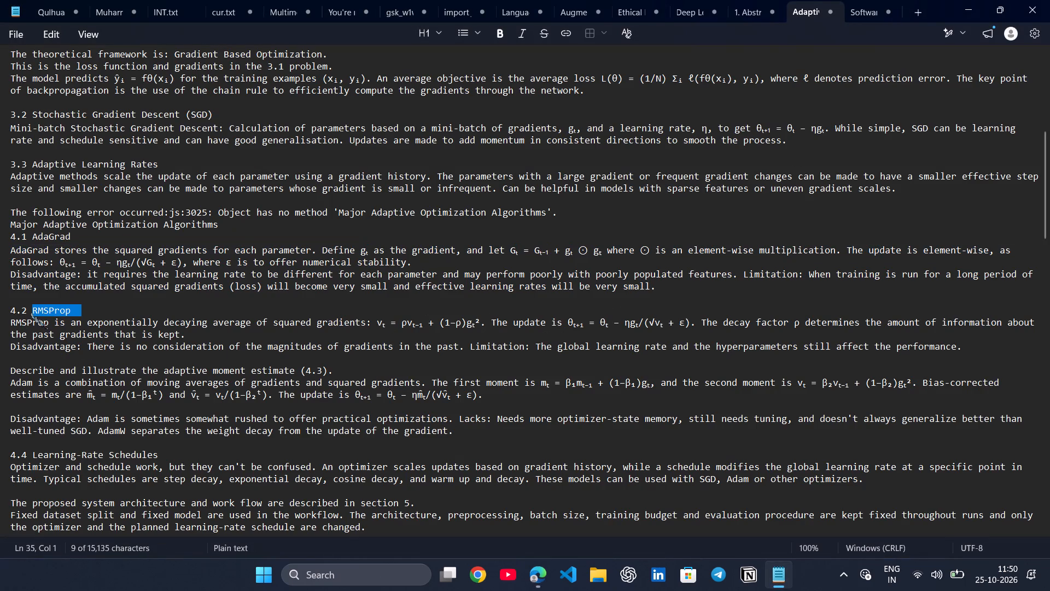
key("alt+Tab")
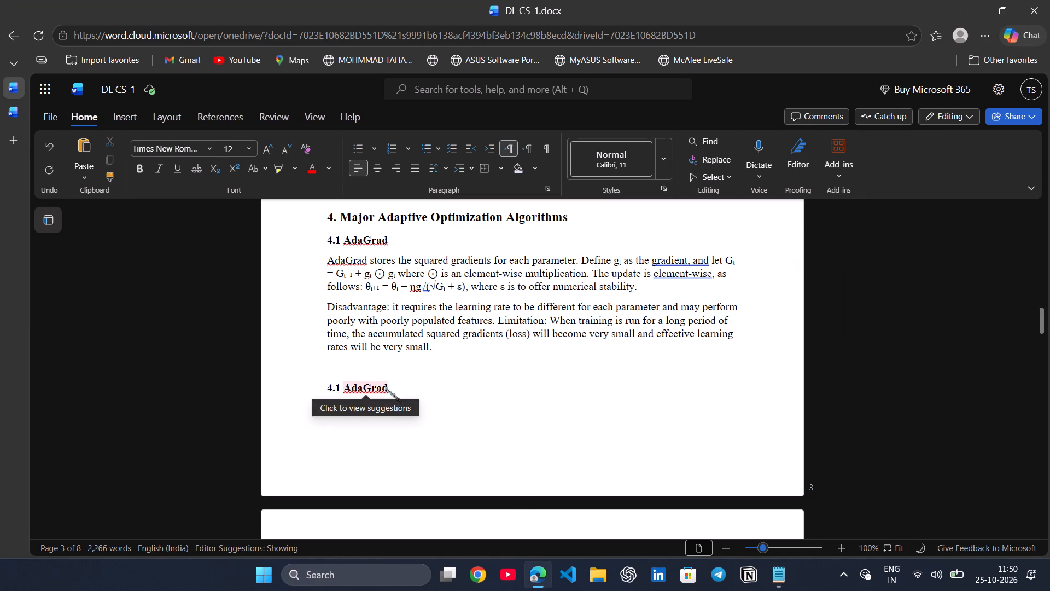
left_click(386, 387)
key("ctrl+BackSpace")
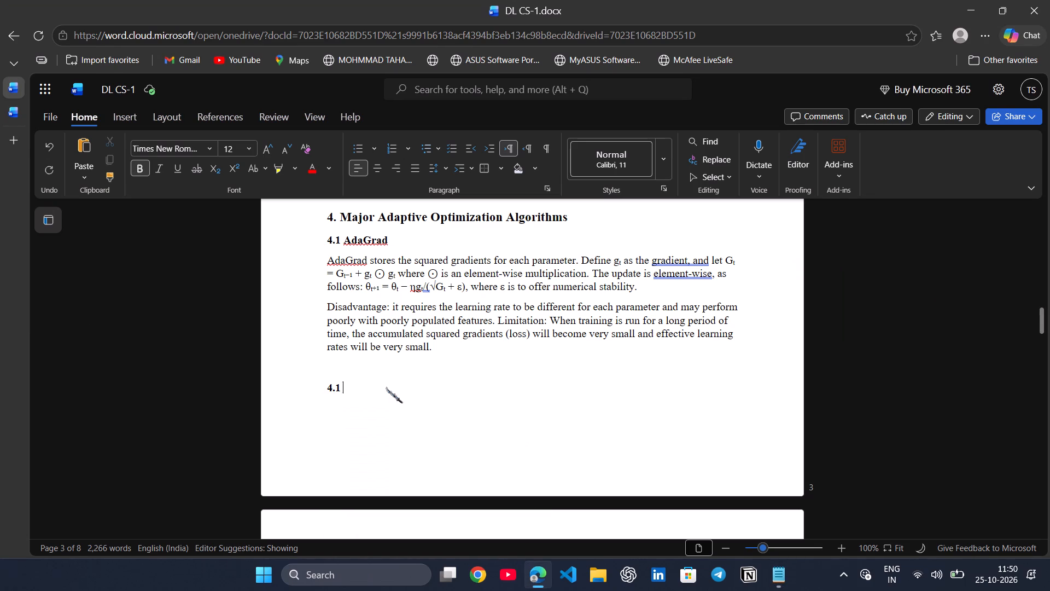
key("ctrl+v")
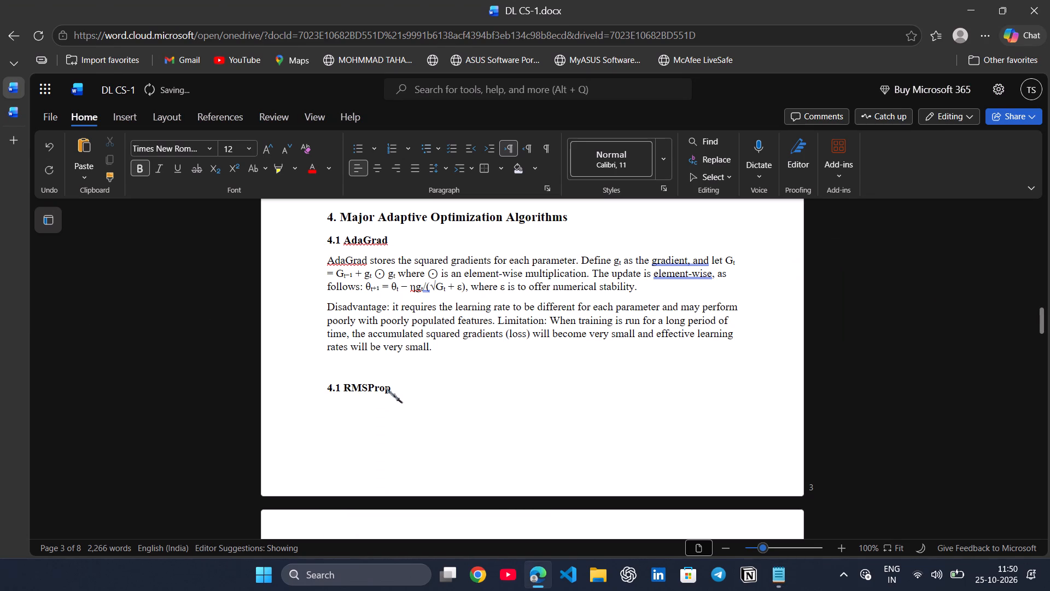
Copy the RMSProp description and its disadvantage and limitation paragraph from the note and paste them non-bold under the RMSProp heading in DL CS-1.
key("alt+Tab")
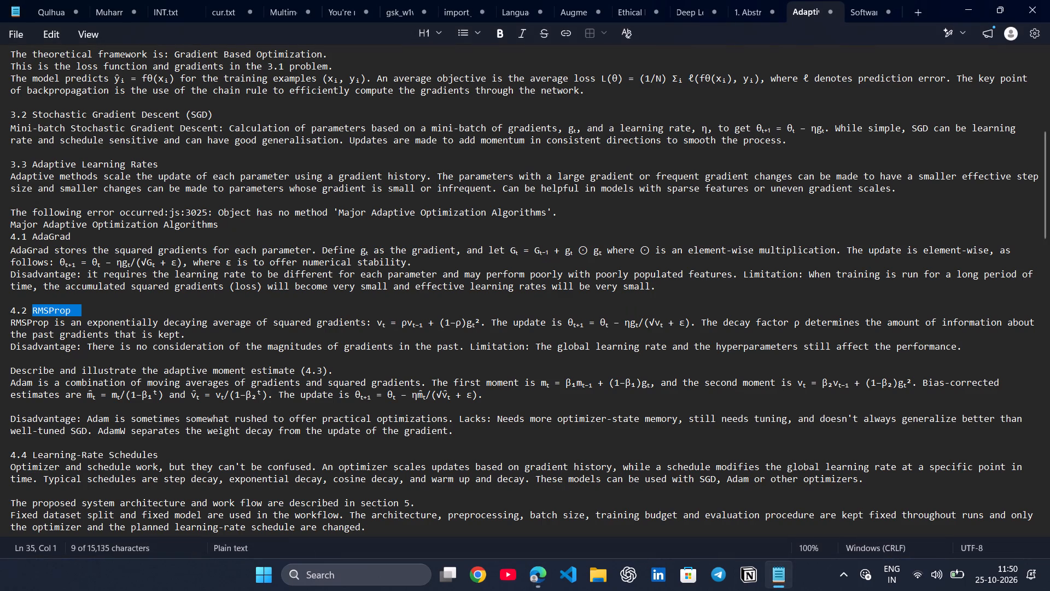
left_click(7, 320)
key("shift+Down")
key("shift+Up")
key("shift+Down")
key("shift+Down")
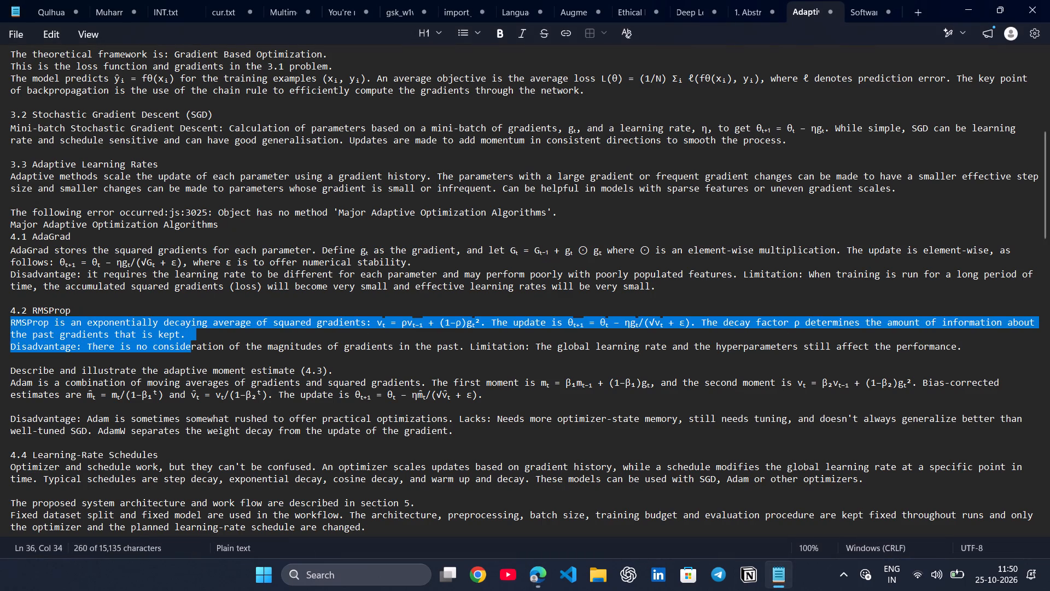
key("shift+Down")
key("shift+Left")
key("shift+Left")
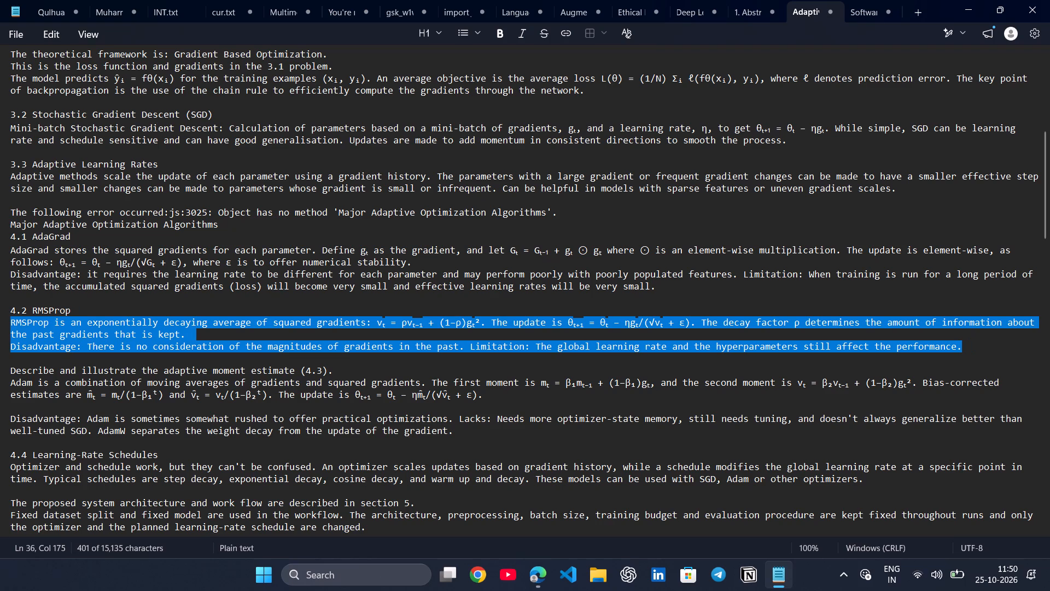
key("ctrl+c")
key("alt+Tab")
key("ctrl+v")
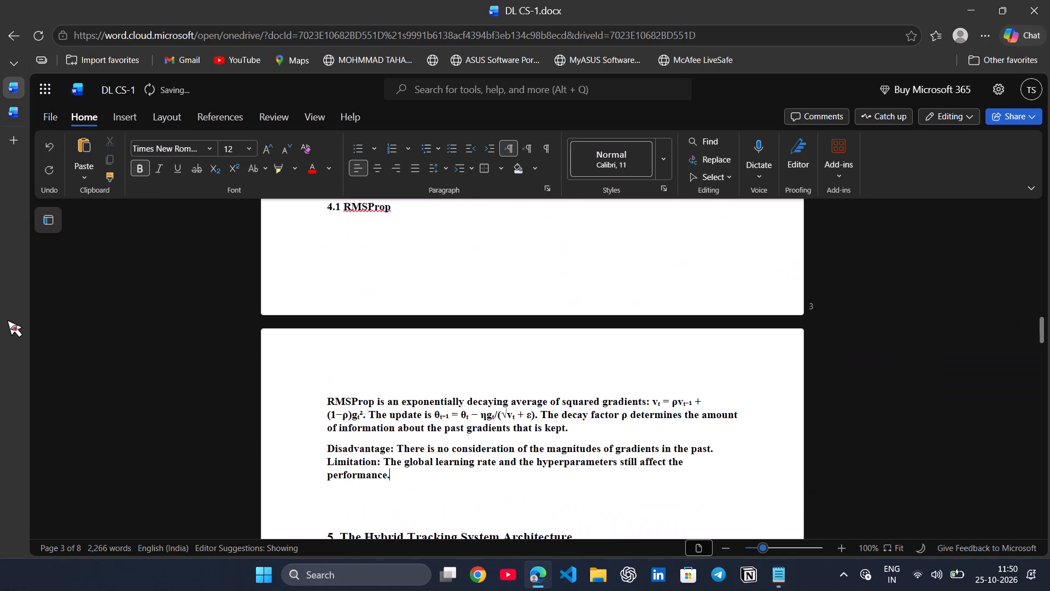
key("ctrl+z")
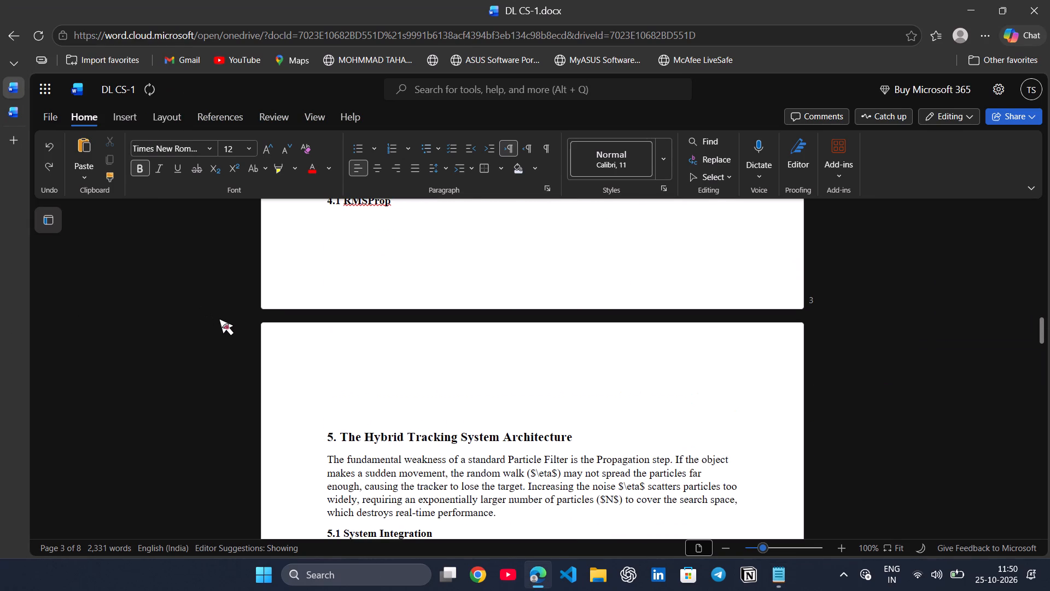
key("ctrl+b")
key("ctrl+v")
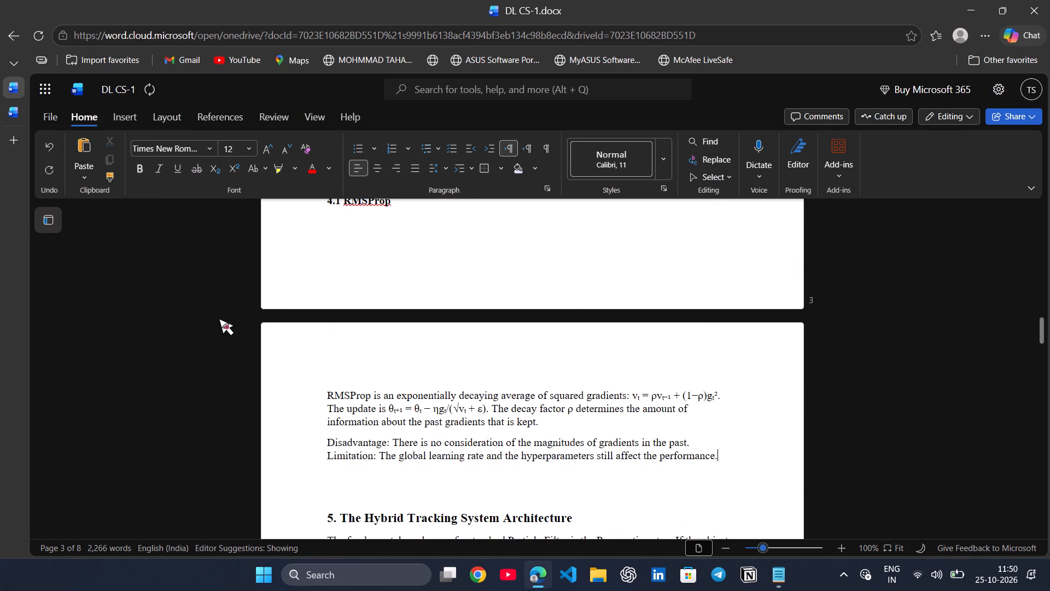
Add two empty lines above the RMSProp heading to move it onto the same page as its text.
key("Up")
key("Up")
key("Up")
key("Up")
key("Up")
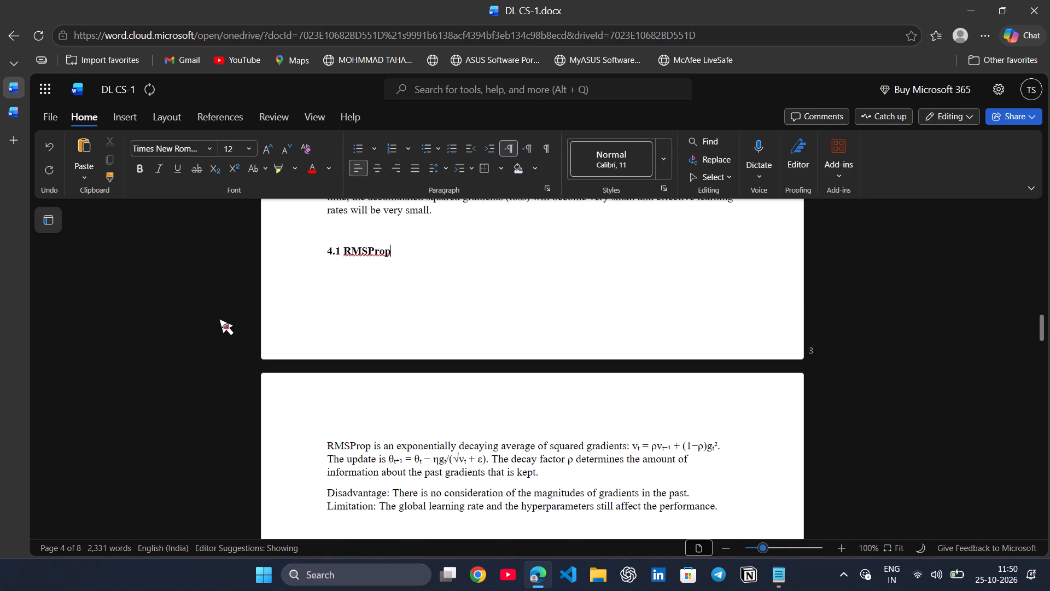
key("Up")
key("Return")
key("Return")
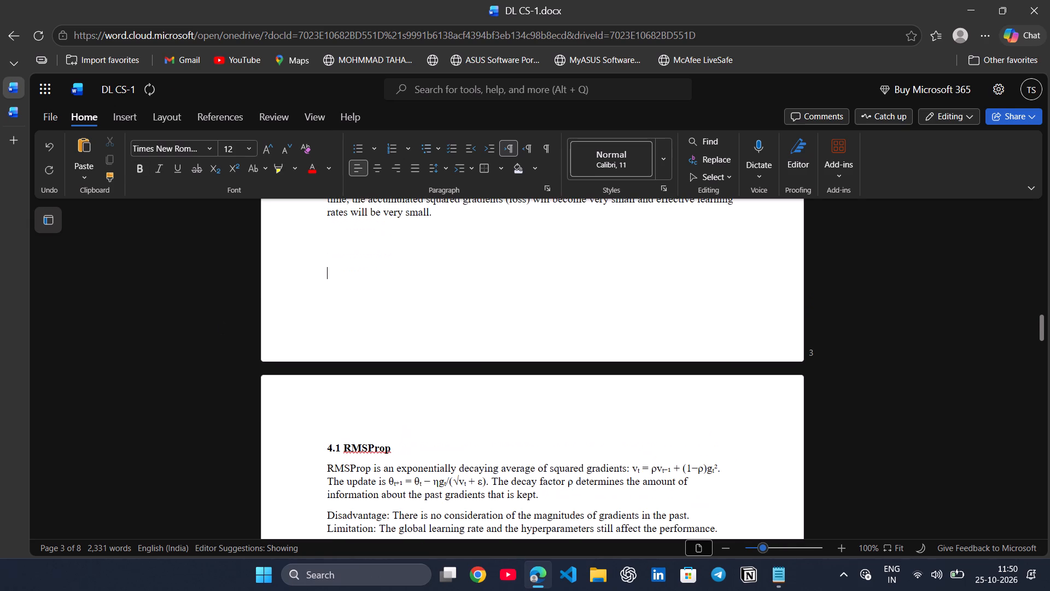
Add an empty line between the RMSProp text and the section 5 heading.
scroll(219, 318, "down", 4)
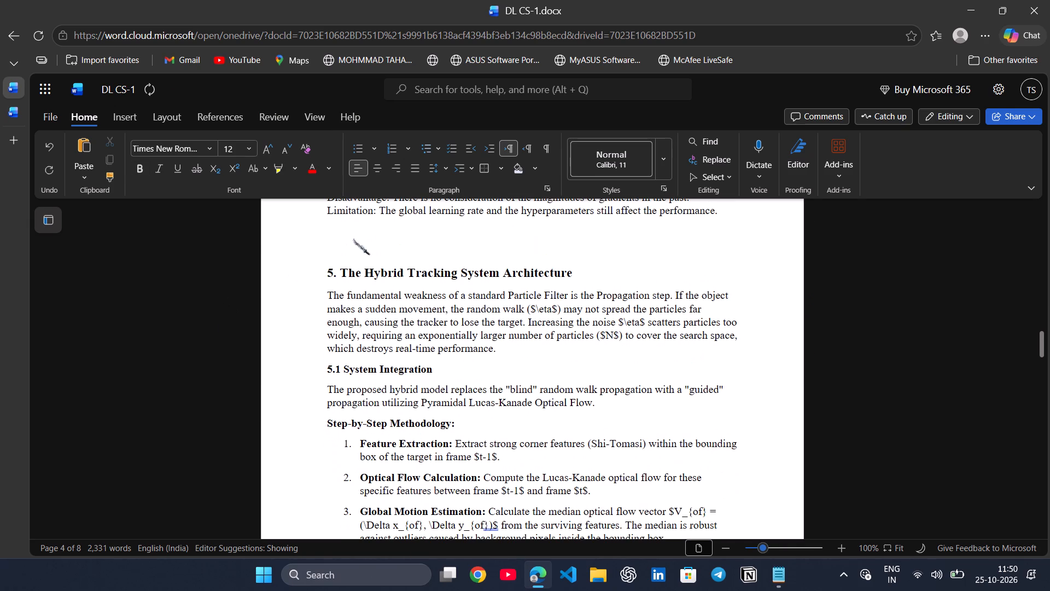
left_click(364, 242)
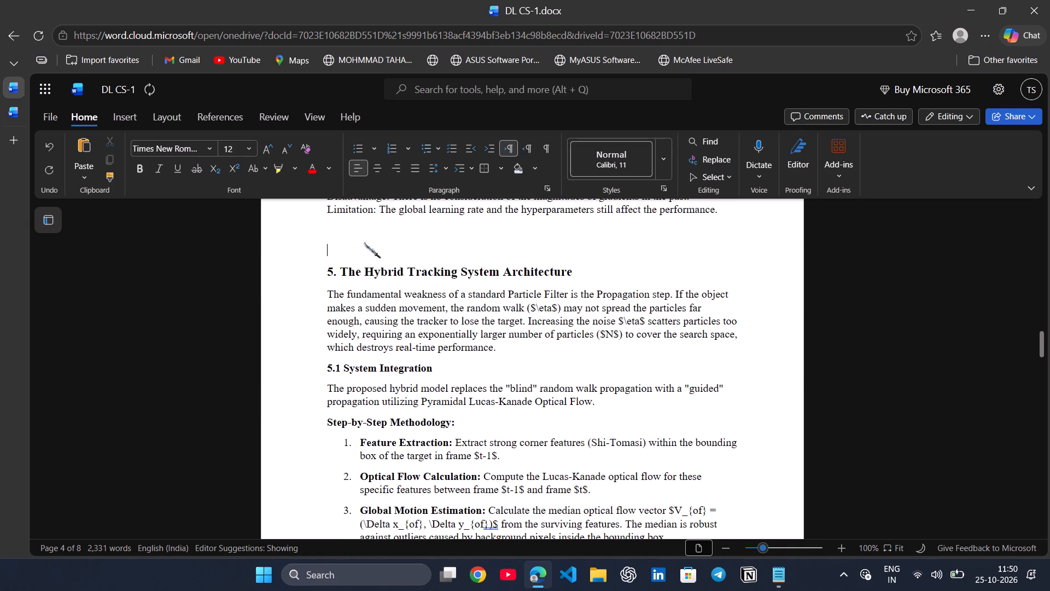
key("Return")
key("Up")
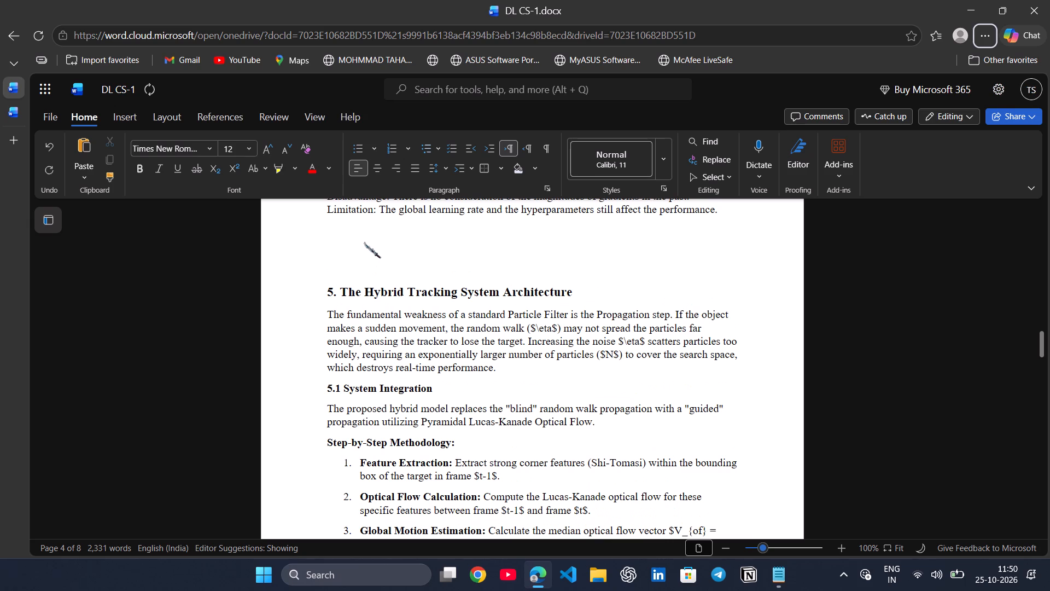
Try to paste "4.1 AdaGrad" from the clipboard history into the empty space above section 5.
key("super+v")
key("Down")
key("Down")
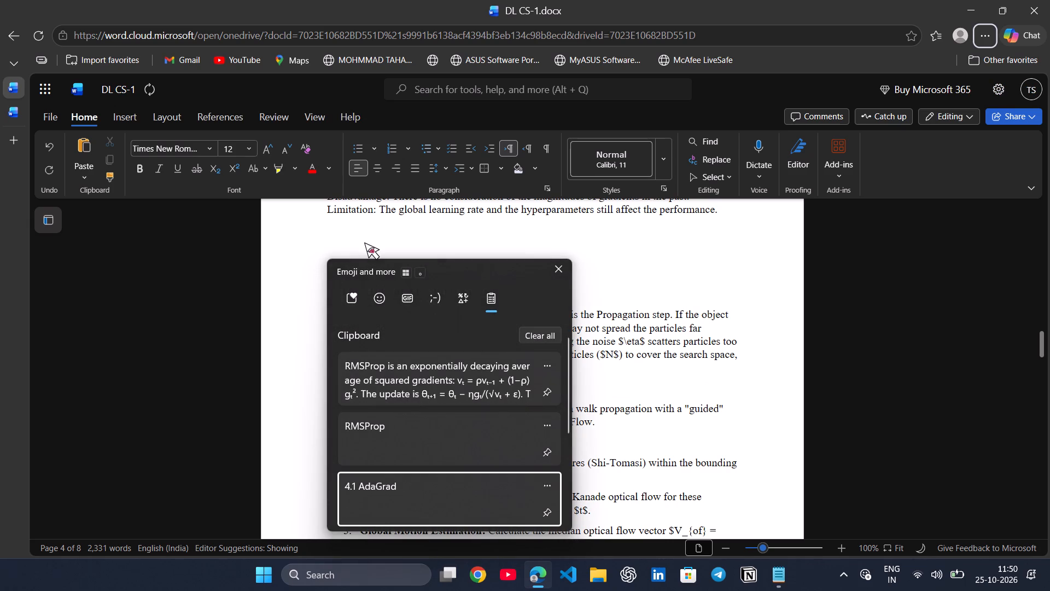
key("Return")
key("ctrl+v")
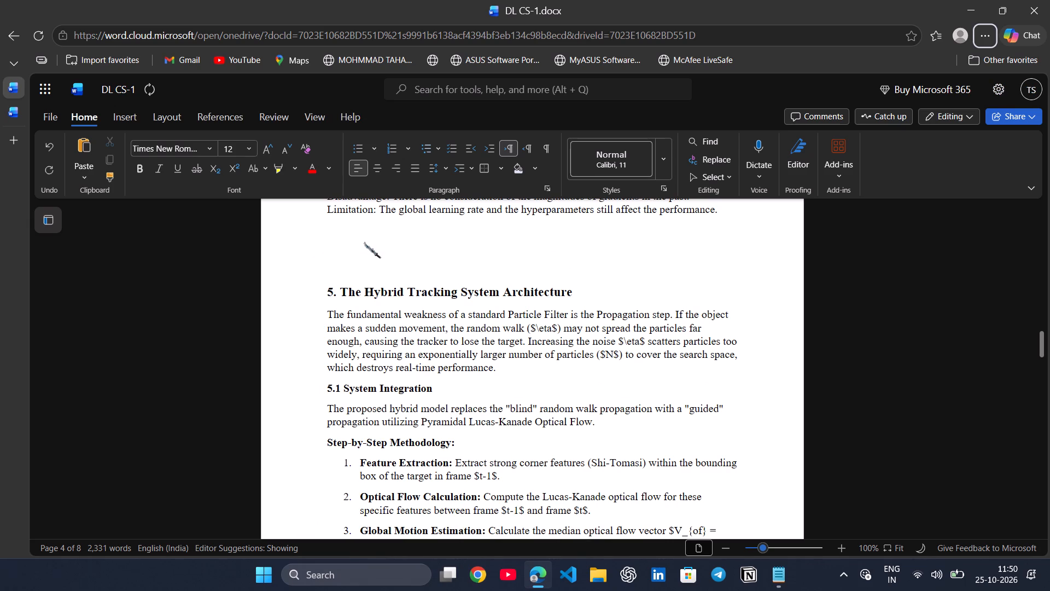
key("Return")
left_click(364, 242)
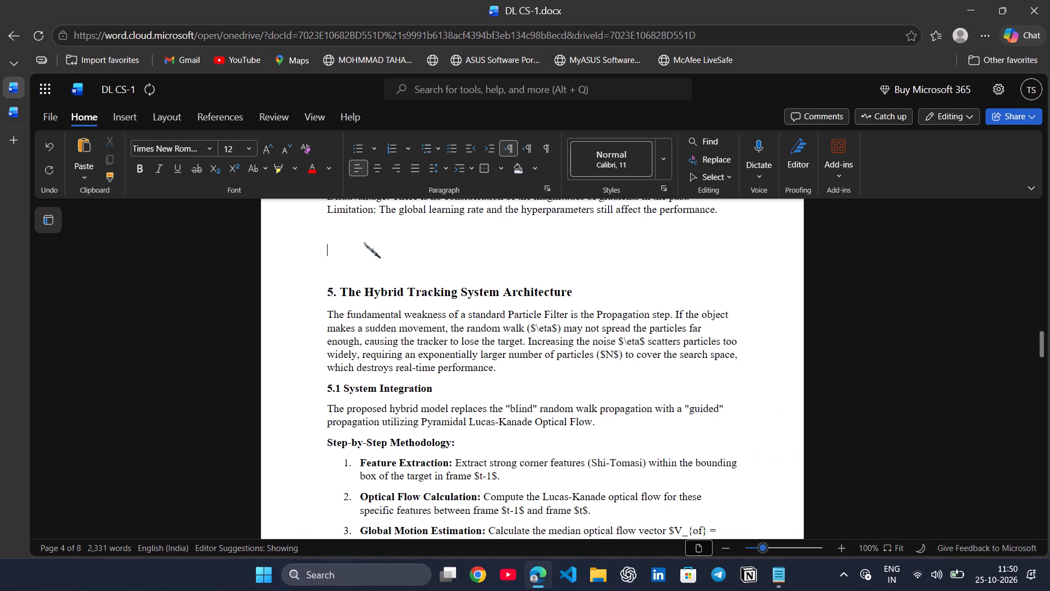
Duplicate the "4.1 RMSProp" heading into the empty space below the RMSProp limitation text and number the copy 4.3.
scroll(364, 242, "up", 1)
left_click(406, 217)
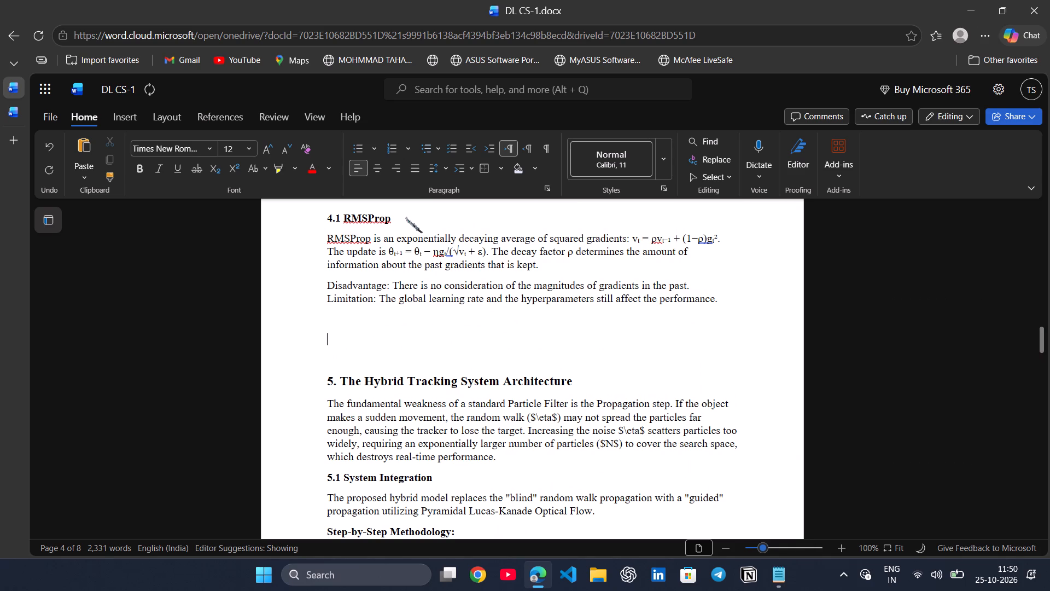
key("shift+Home")
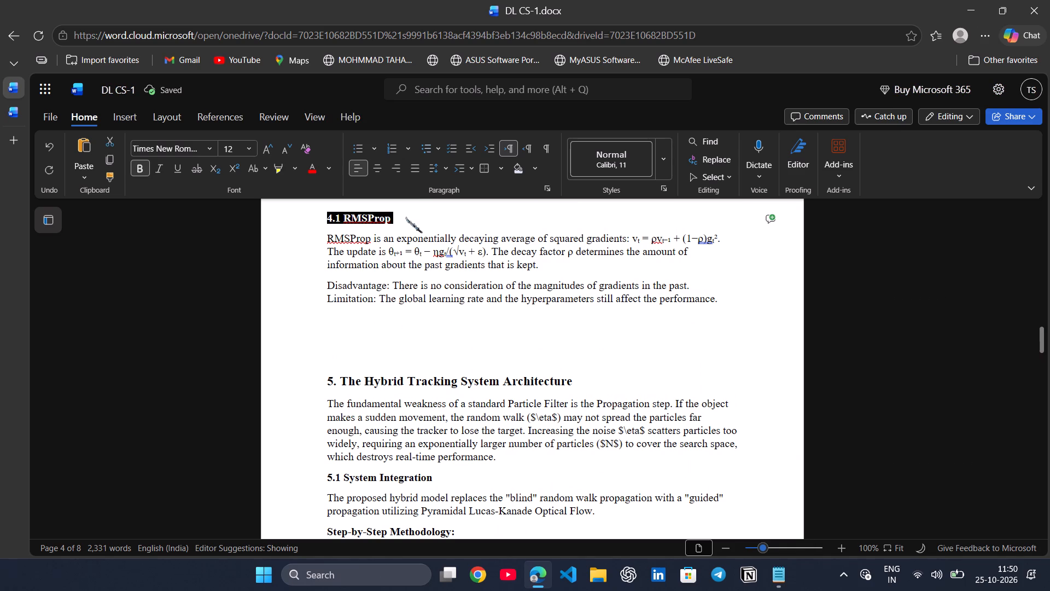
key("ctrl+c")
left_click(383, 328)
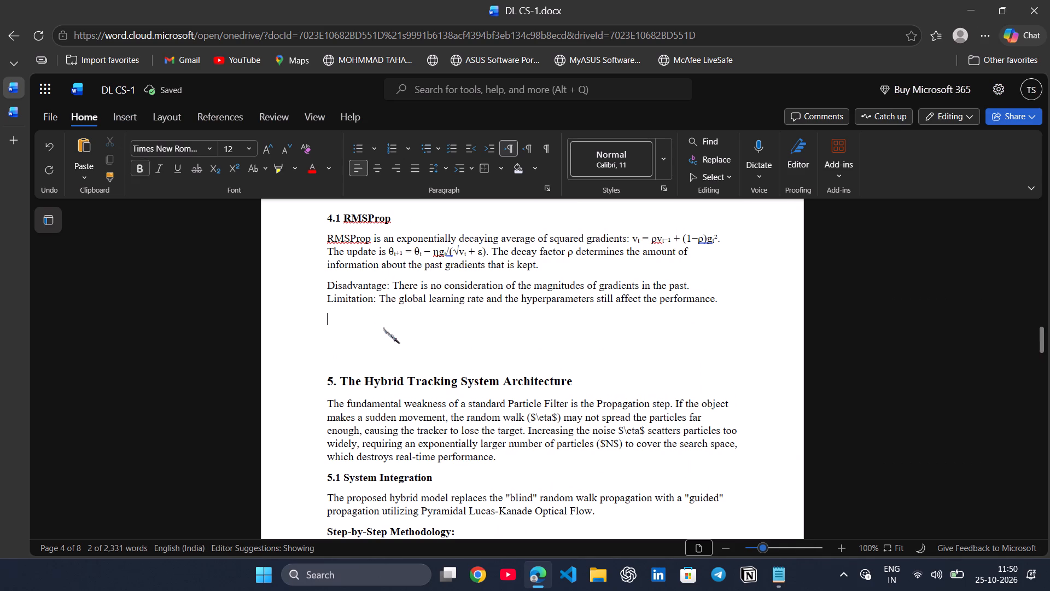
key("Down")
key("ctrl+v")
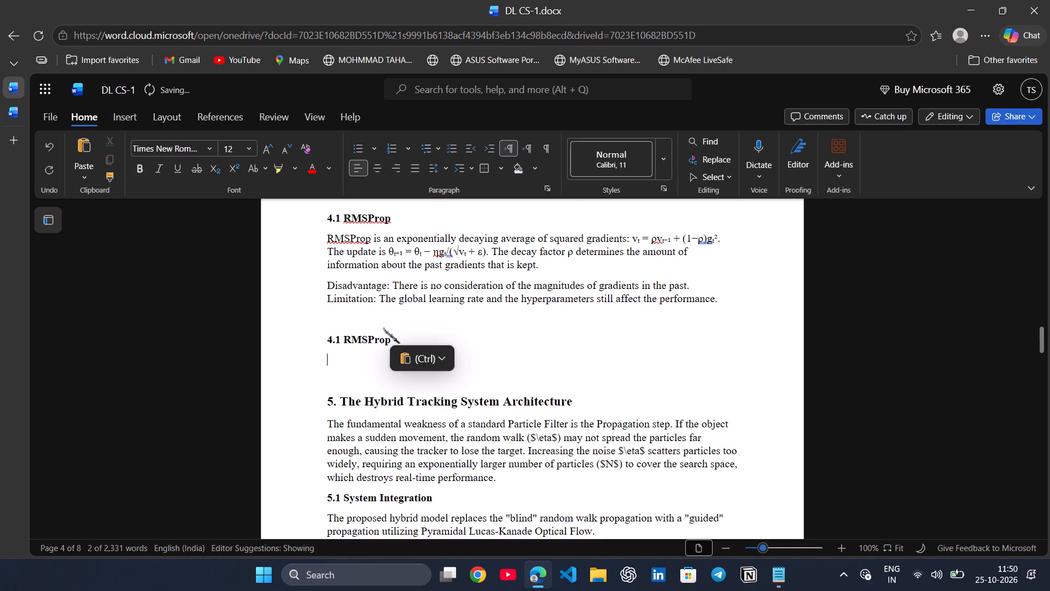
key("Up")
key("Right")
key("Right")
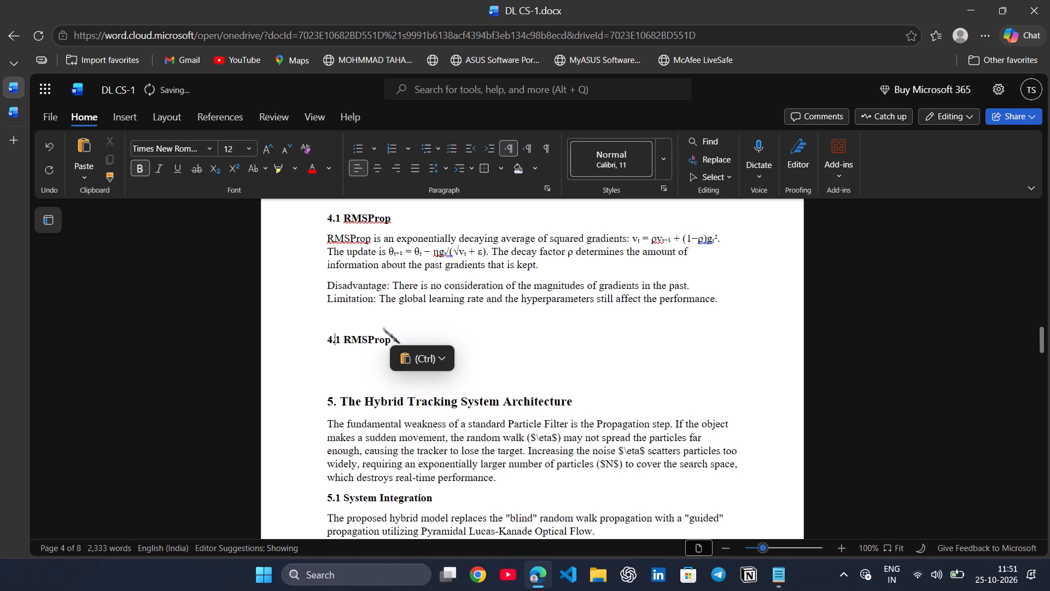
key("Right")
key("BackSpace")
key("3")
Renumber the original RMSProp heading above its description as 4.2.
key("Up")
key("Up")
key("Up")
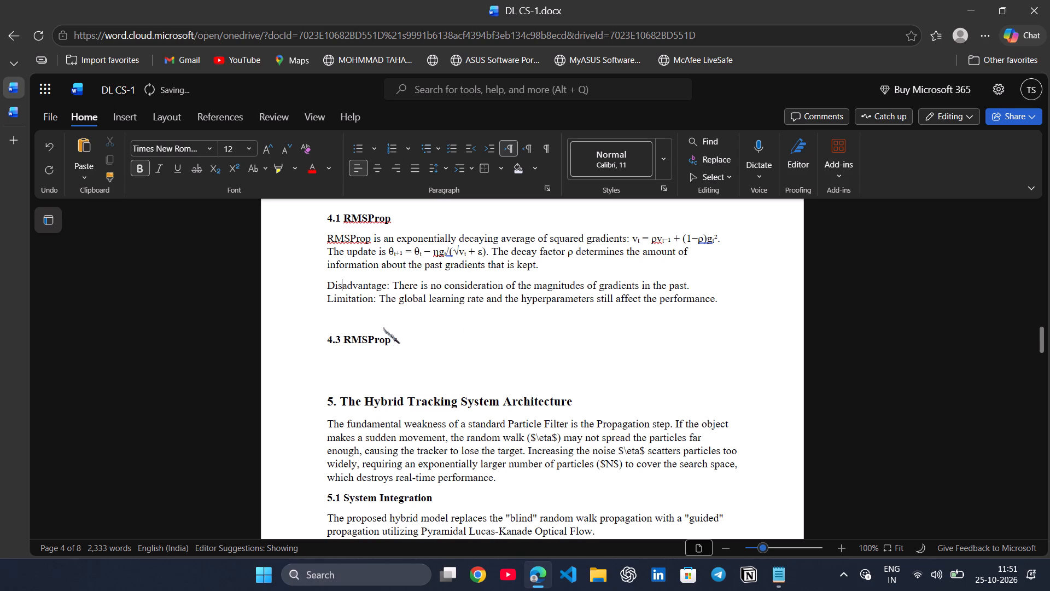
key("Up")
key("Up")
key("Up")
key("Up")
key("BackSpace")
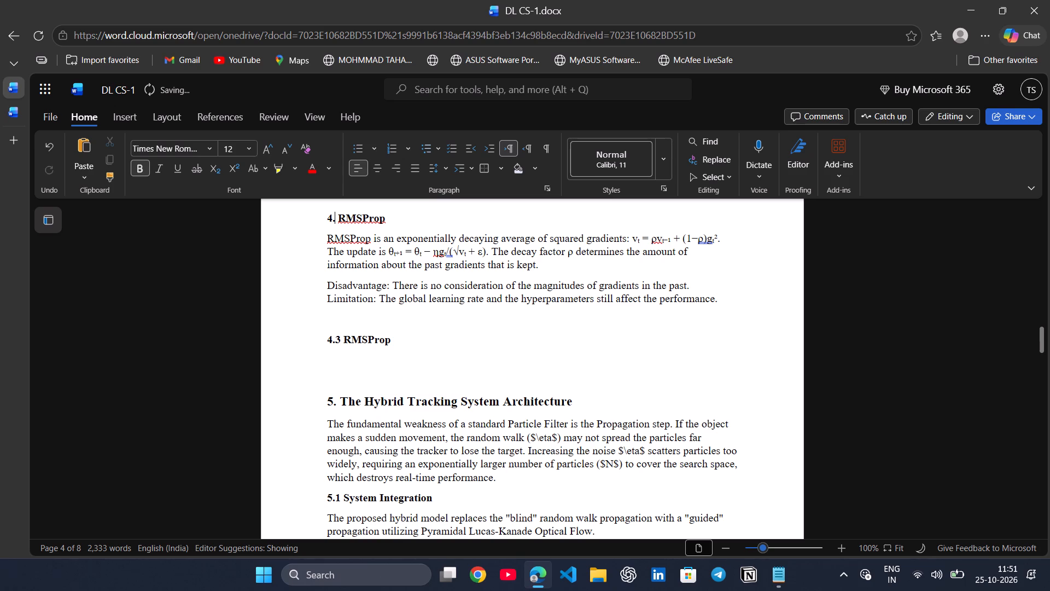
key("2")
Delete the name RMSProp from the duplicated 4.3 heading, keeping its number.
key("Down")
key("Down")
key("Down")
key("Down")
key("Down")
key("Down")
key("Down")
key("Down")
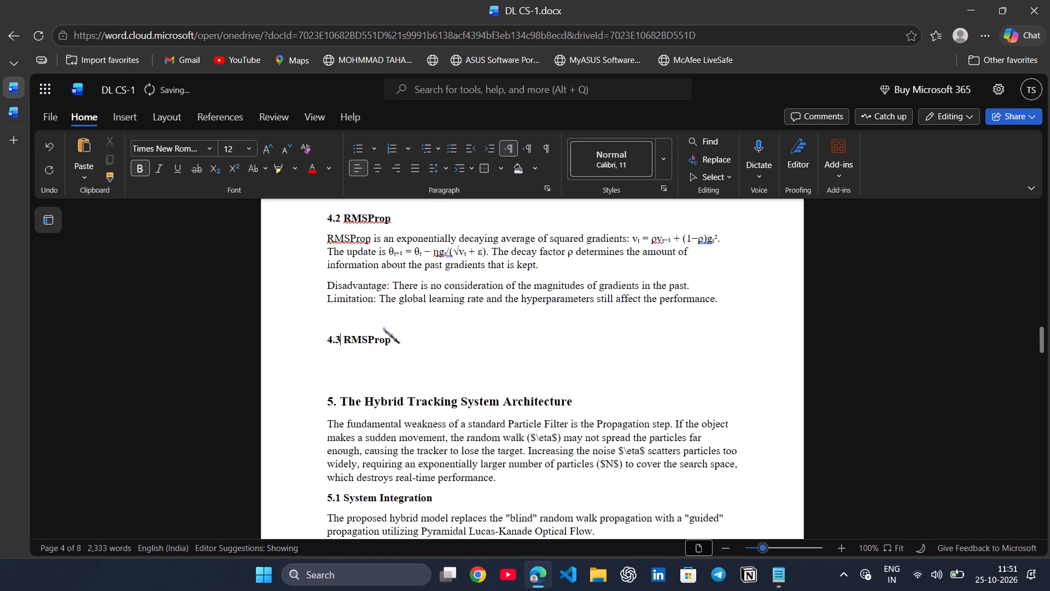
key("Up")
key("Right")
key("ctrl+Delete")
Copy "Adam (Adaptive Moment Estimation)" from the reference case study's 4.3 heading and paste it in the note on a new line above the Adam text.
key("alt+Tab")
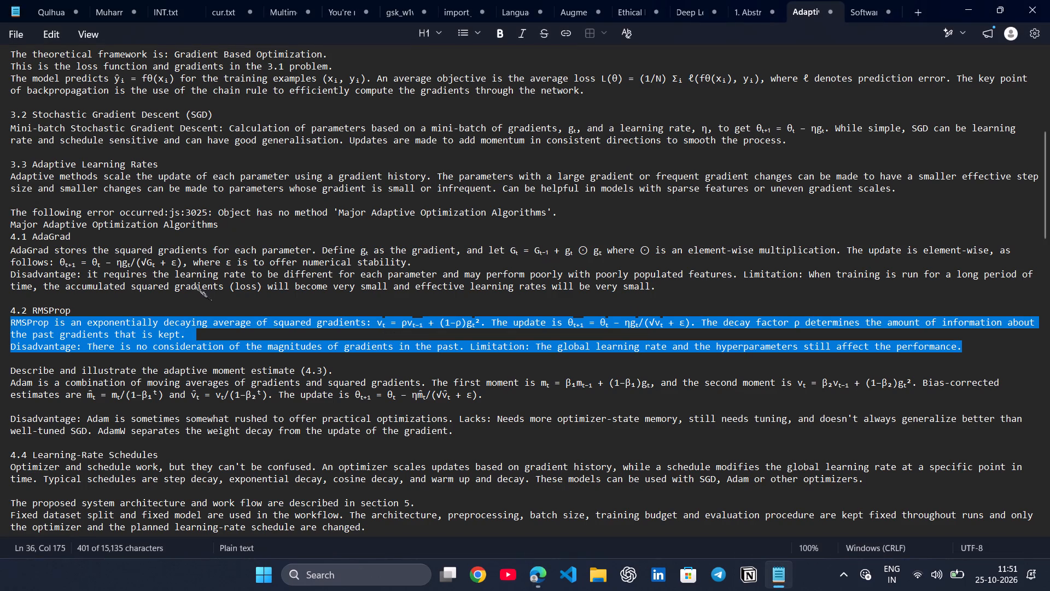
key("alt+Tab")
left_click(20, 105)
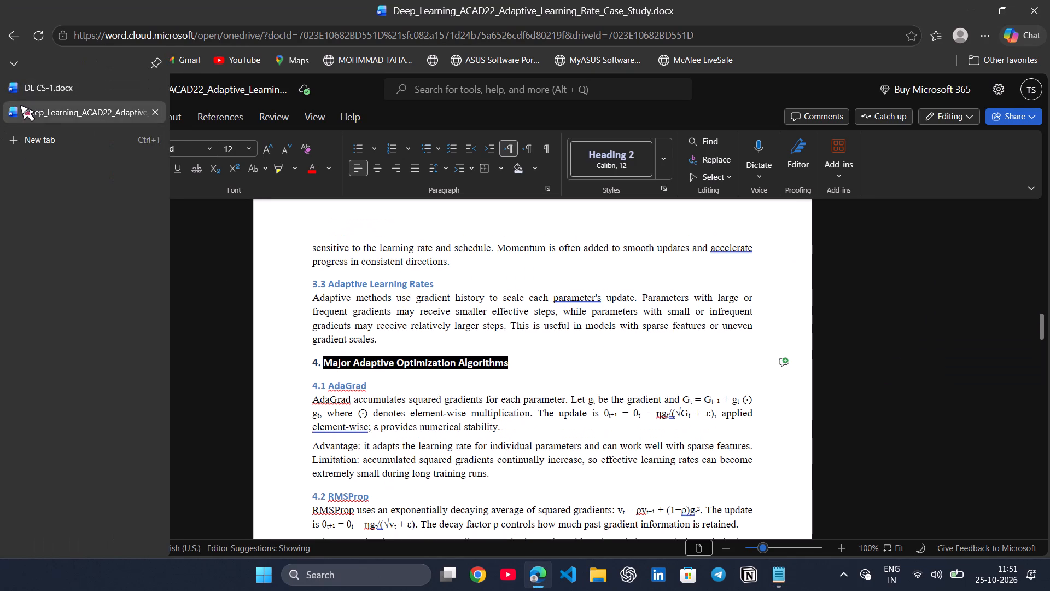
scroll(376, 427, "down", 3)
left_click(330, 414)
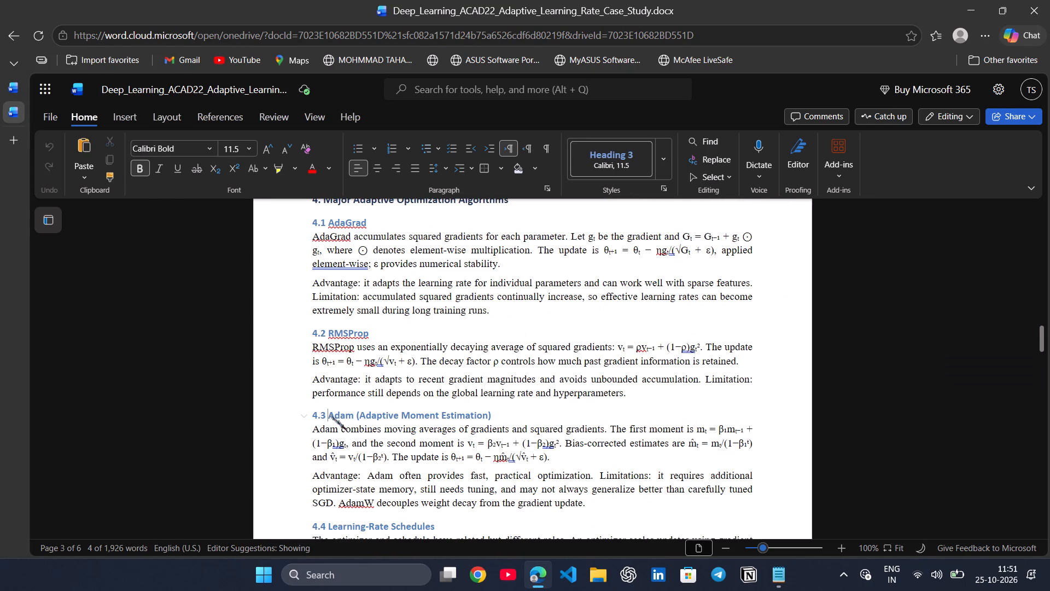
key("shift+End")
key("ctrl+c")
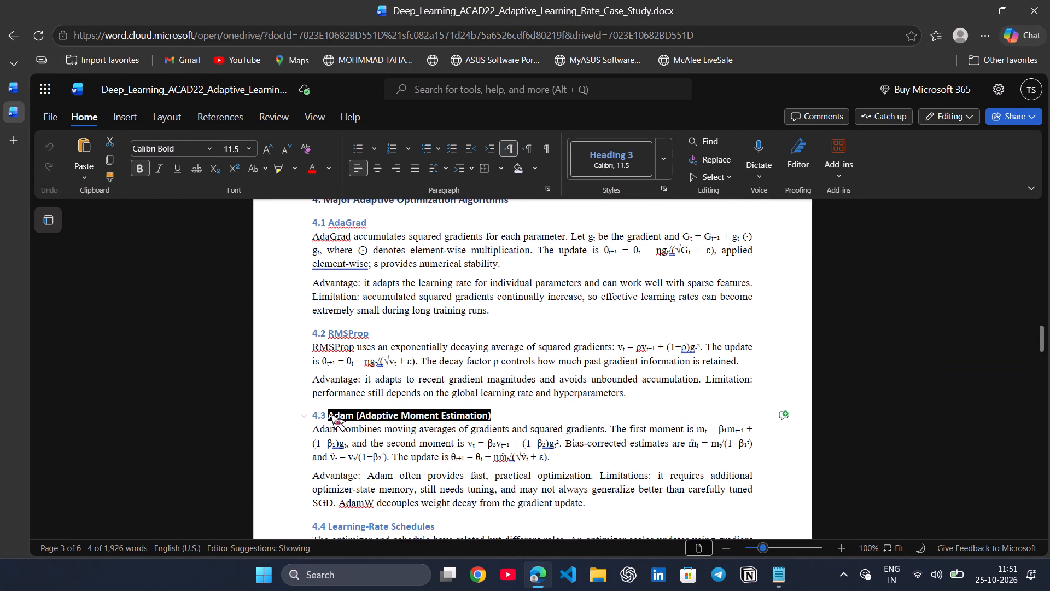
key("alt+Tab")
key("alt+Tab")
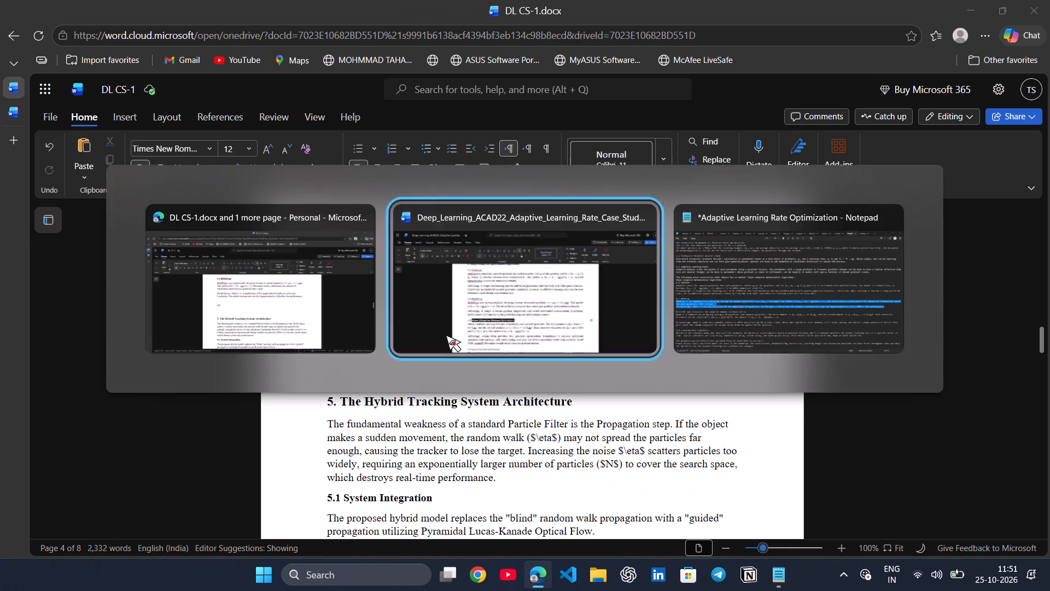
key("alt+Tab")
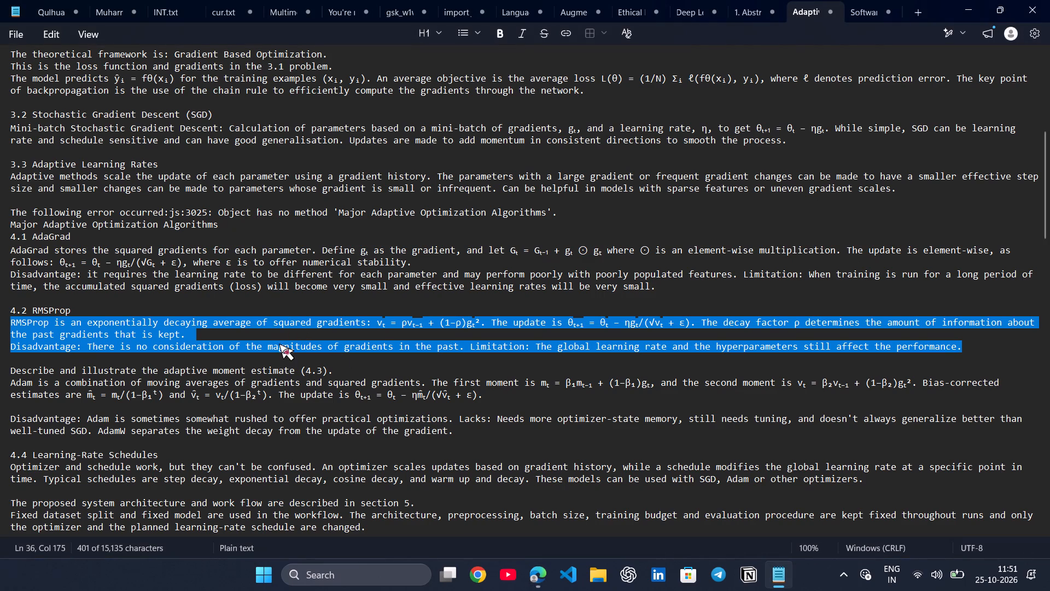
left_click(283, 355)
key("Return")
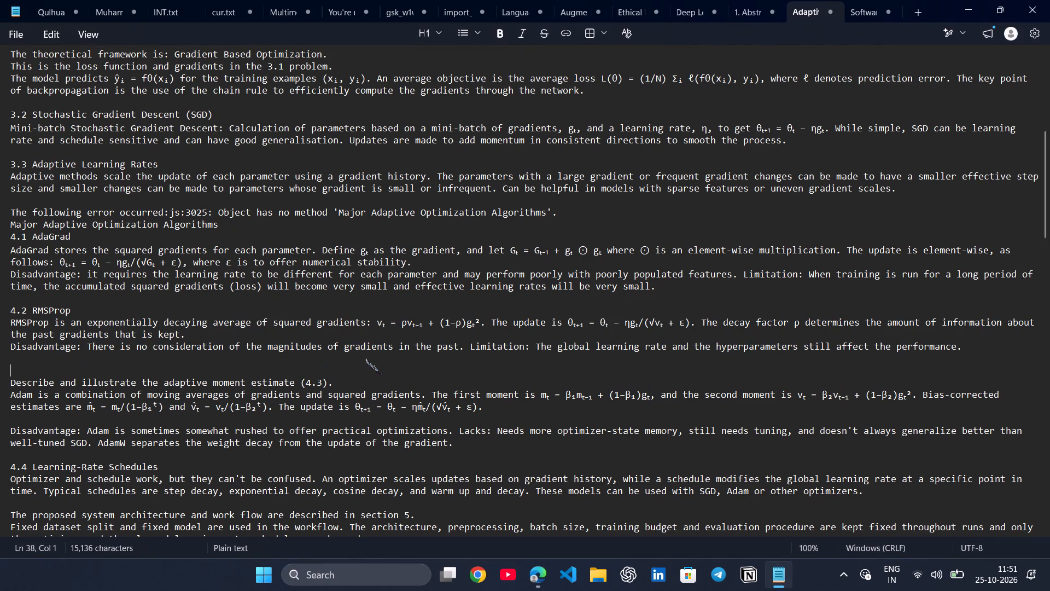
key("ctrl+v")
Copy "Adam (Adaptive Moment Estimation)" from the note and paste it after the number 4.3 in DL CS-1.
key("shift+Home")
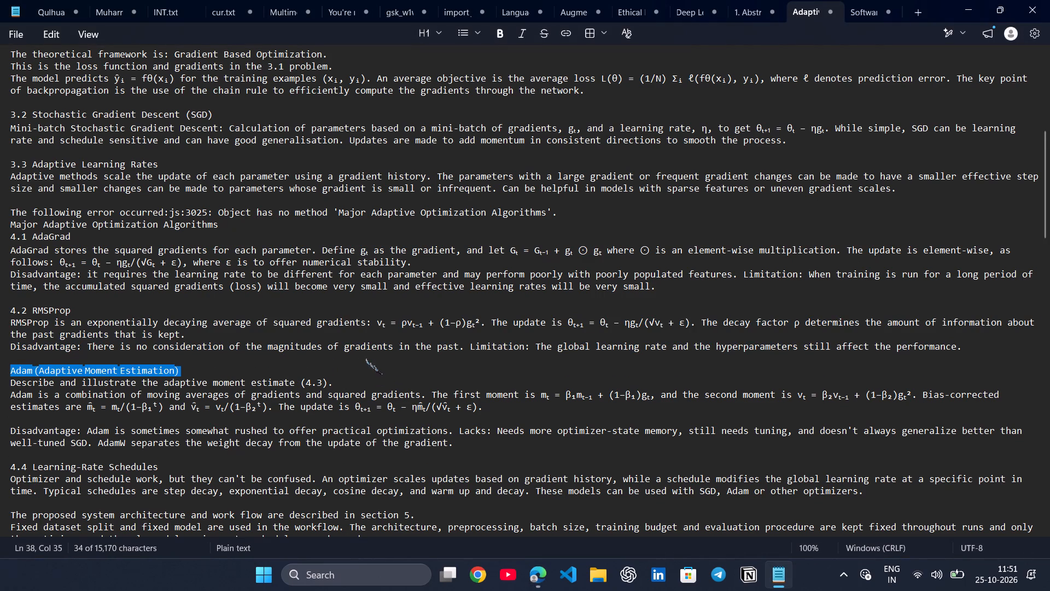
key("ctrl+c")
key("alt+Tab")
key("ctrl+v")
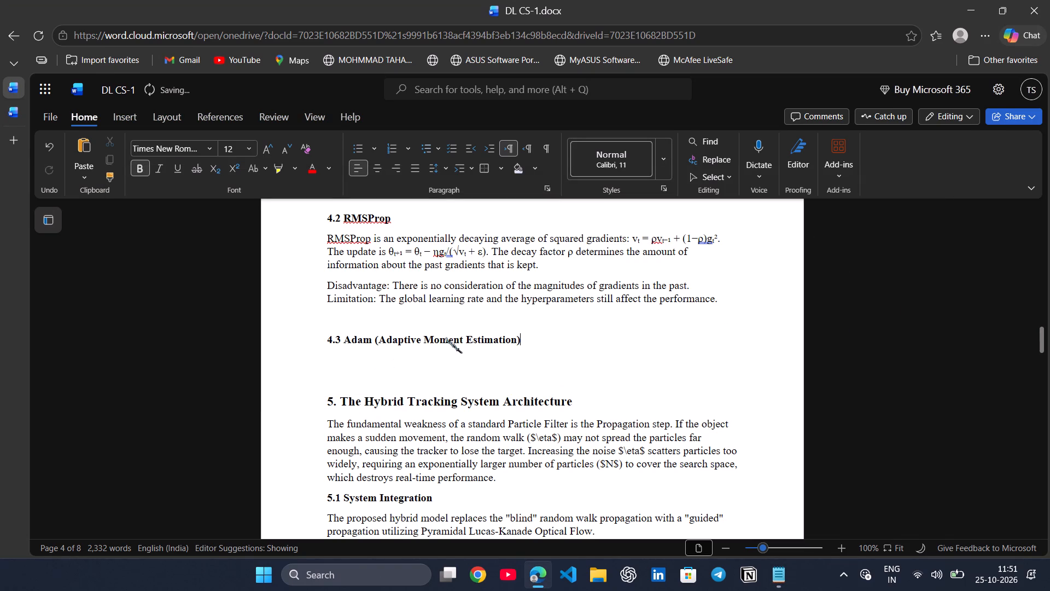
Copy the note's Adam text, from "Describe and illustrate" through the AdamW sentence, and paste it under the 4.3 heading in DL CS-1.
key("alt+Tab")
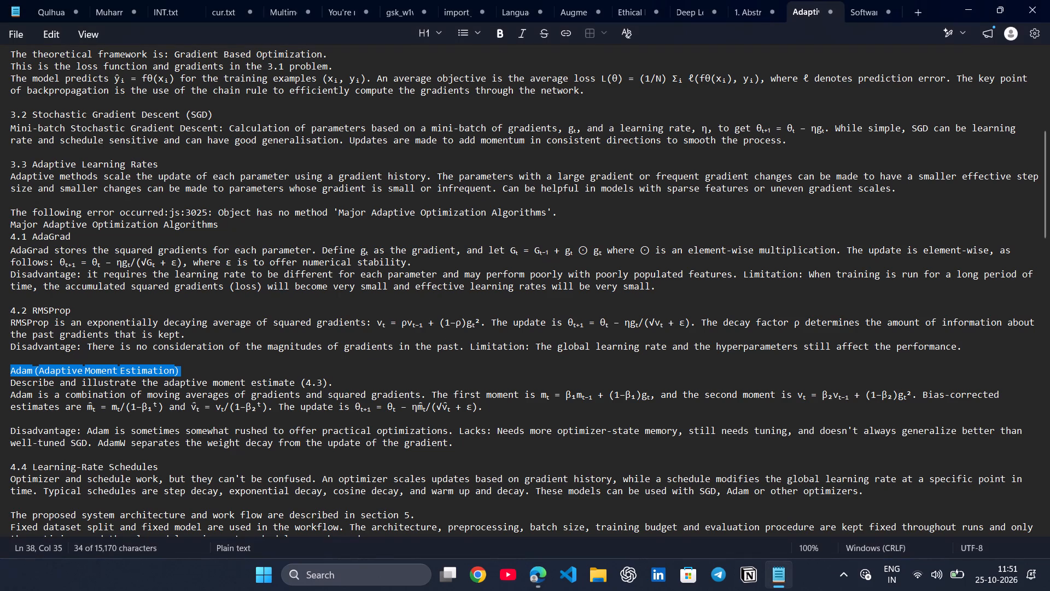
left_click(15, 386)
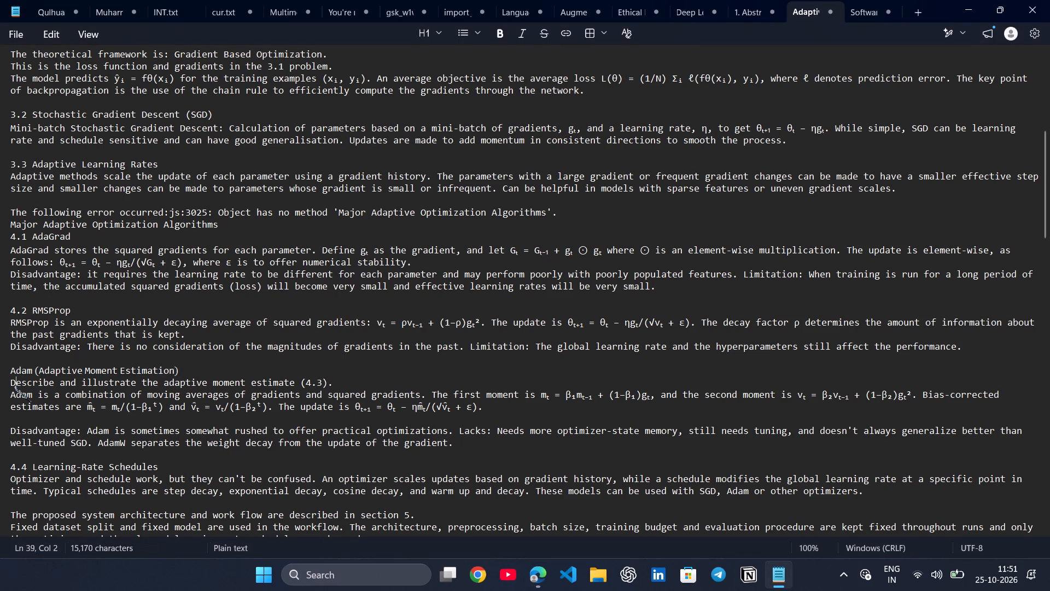
key("Left")
key("shift+Down")
key("shift+Down")
key("shift+Down")
key("shift+Down")
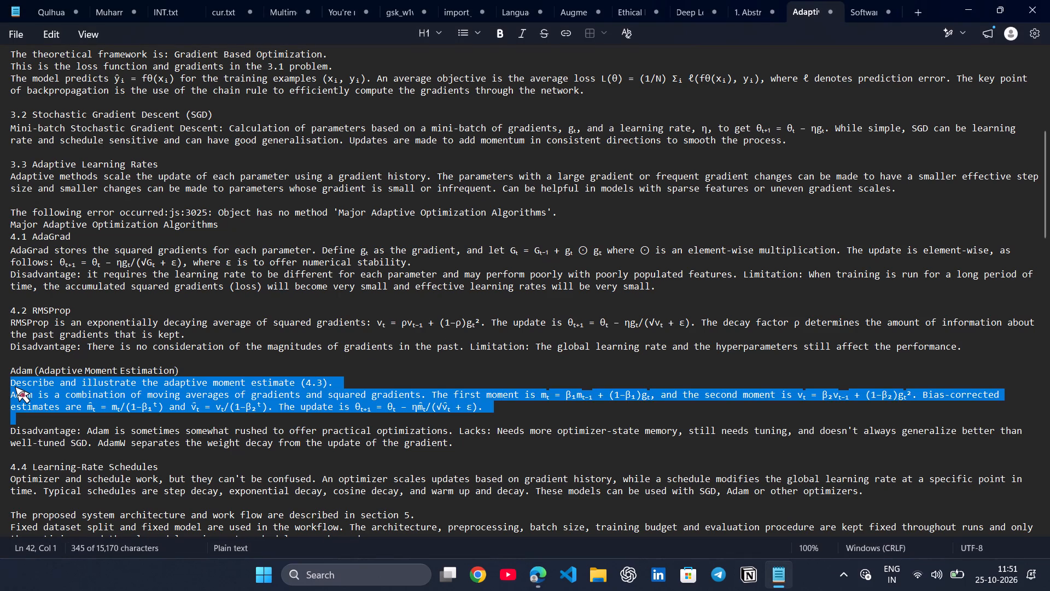
key("shift+Down")
key("shift+Down")
key("shift+Left")
key("shift+Left")
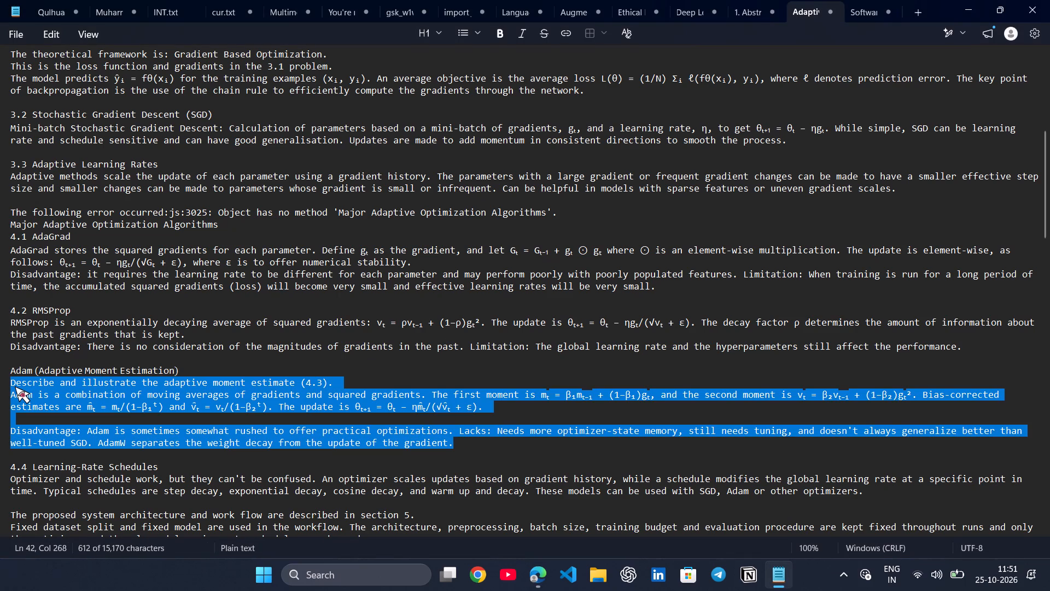
key("ctrl+c")
key("alt+Tab")
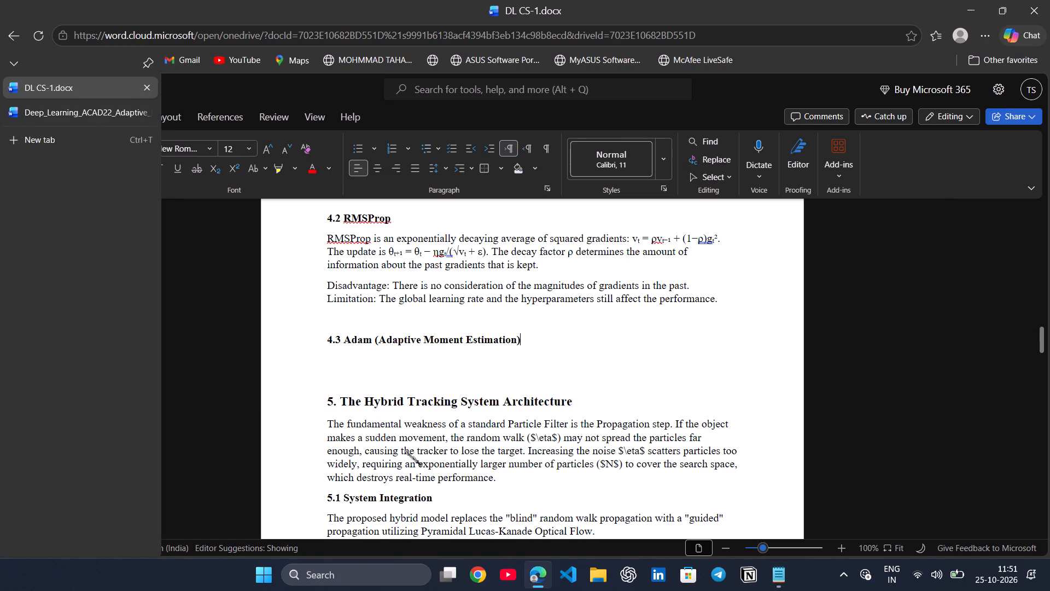
left_click(394, 371)
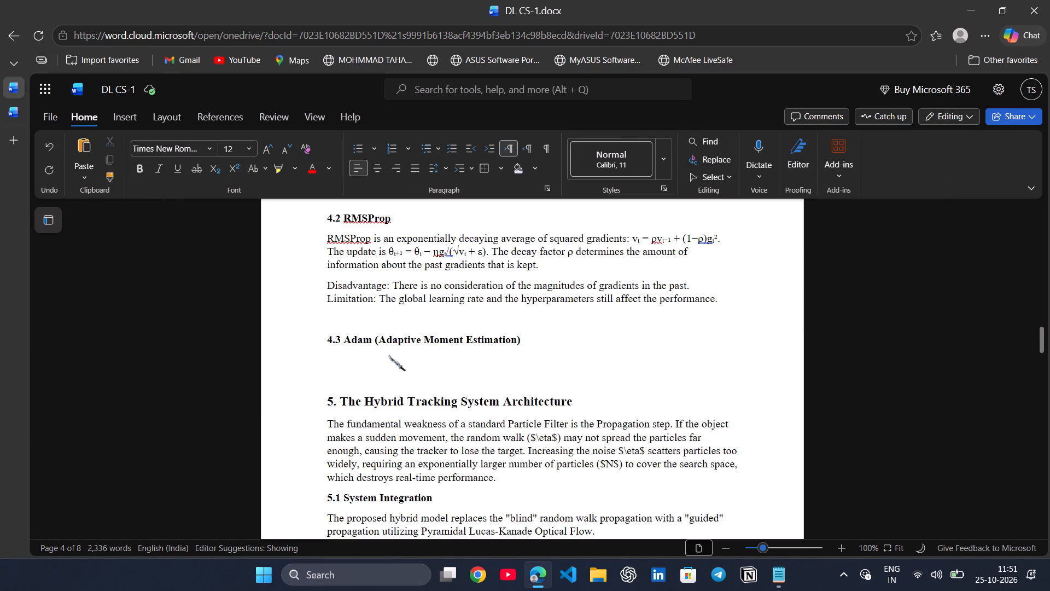
key("Up")
key("ctrl+v")
Remove the empty line between the Adam description and its disadvantage paragraph.
key("Up")
key("Up")
key("Up")
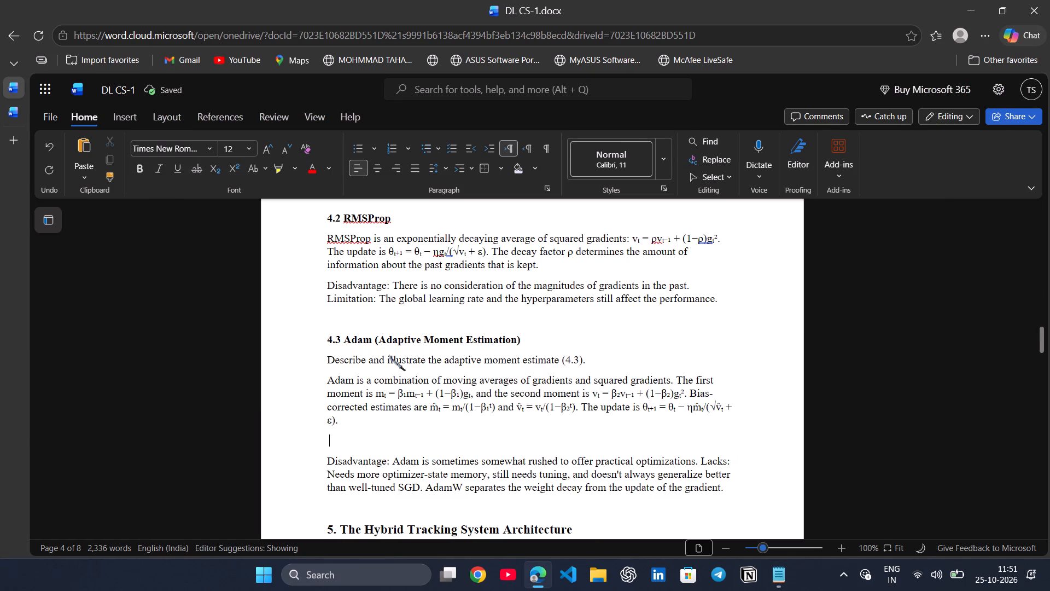
key("BackSpace")
key("BackSpace")
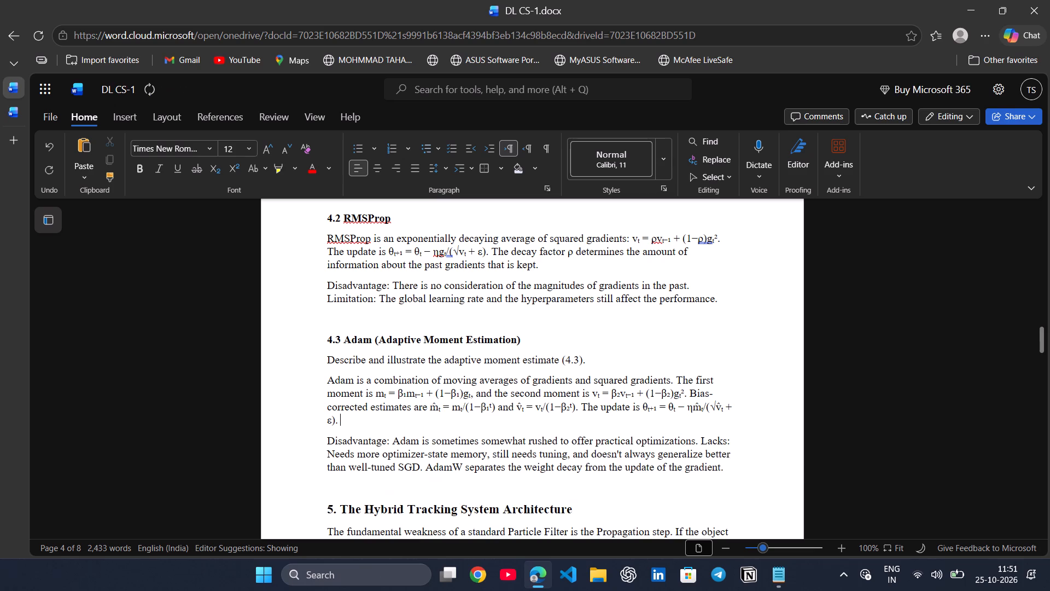
Copy the note's text from "Optimizer and schedule work" through "a report will be submitted." and paste it above DL CS-1's section 5 heading.
scroll(478, 430, "down", 1)
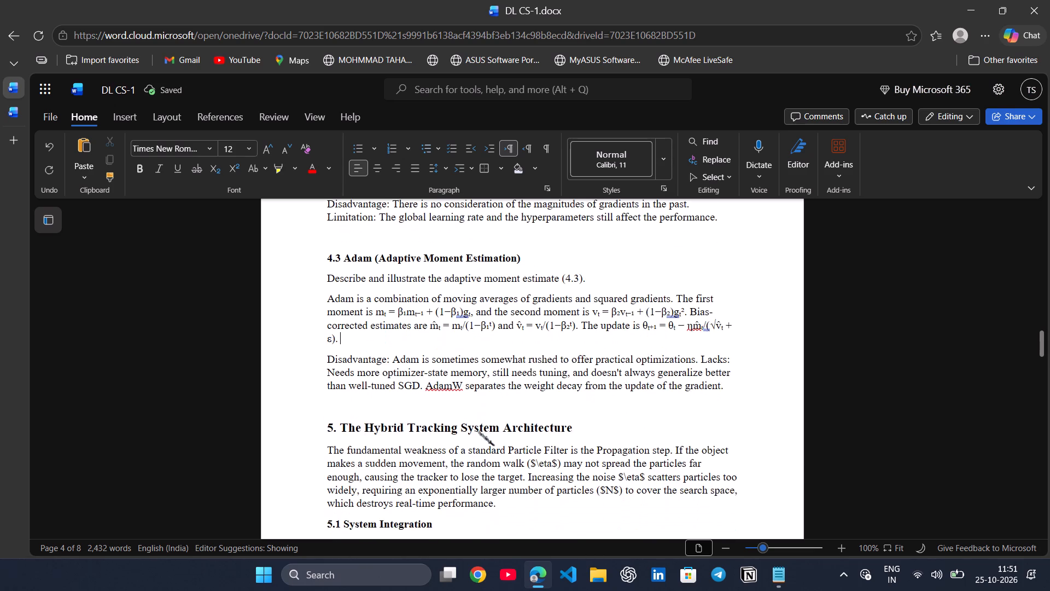
scroll(478, 430, "down", 1)
left_click(472, 374)
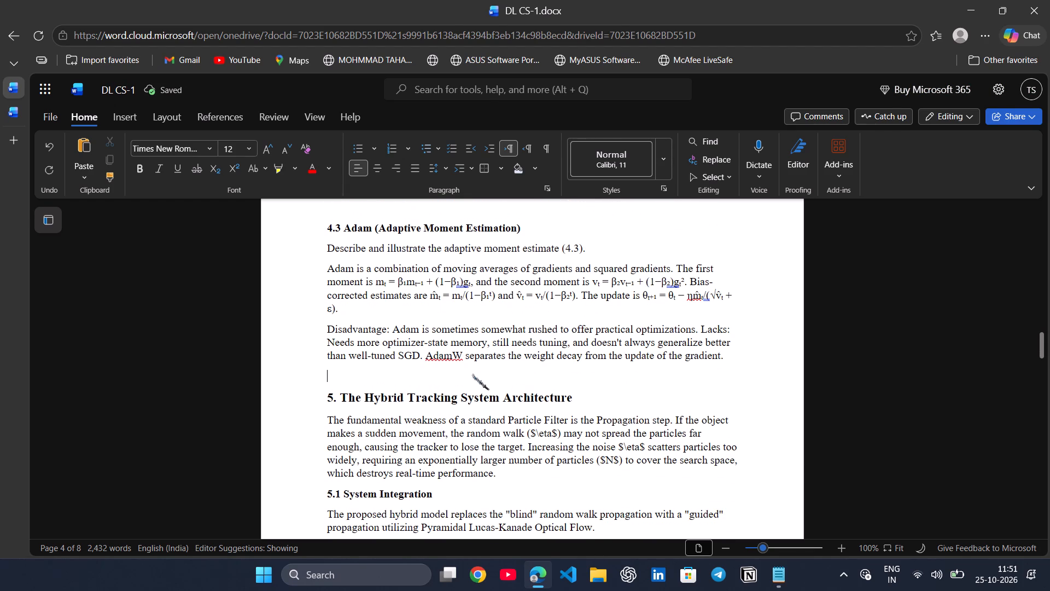
key("alt+Tab")
scroll(337, 398, "down", 4)
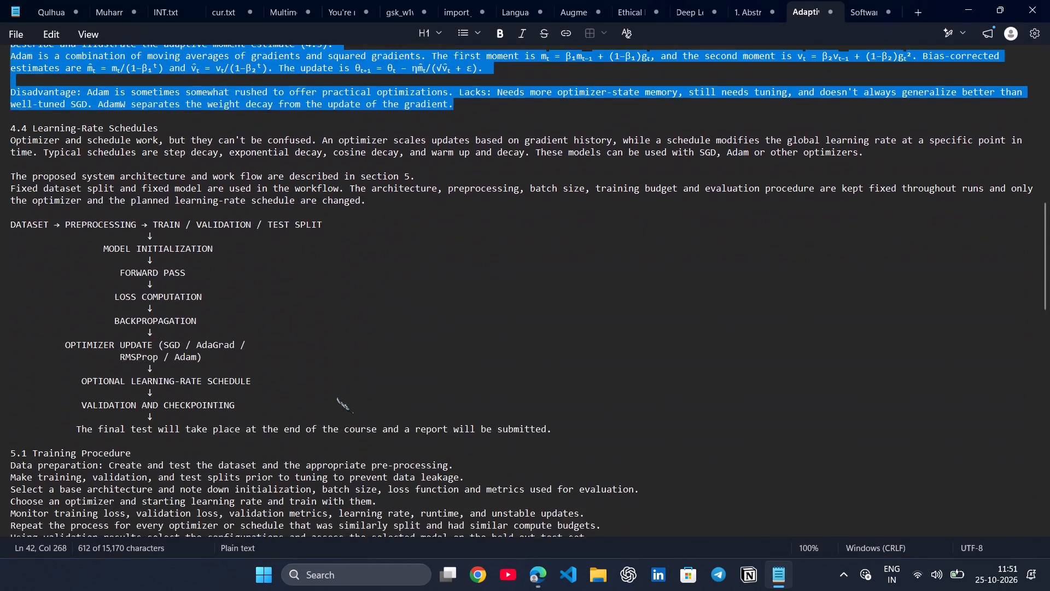
scroll(337, 398, "up", 1)
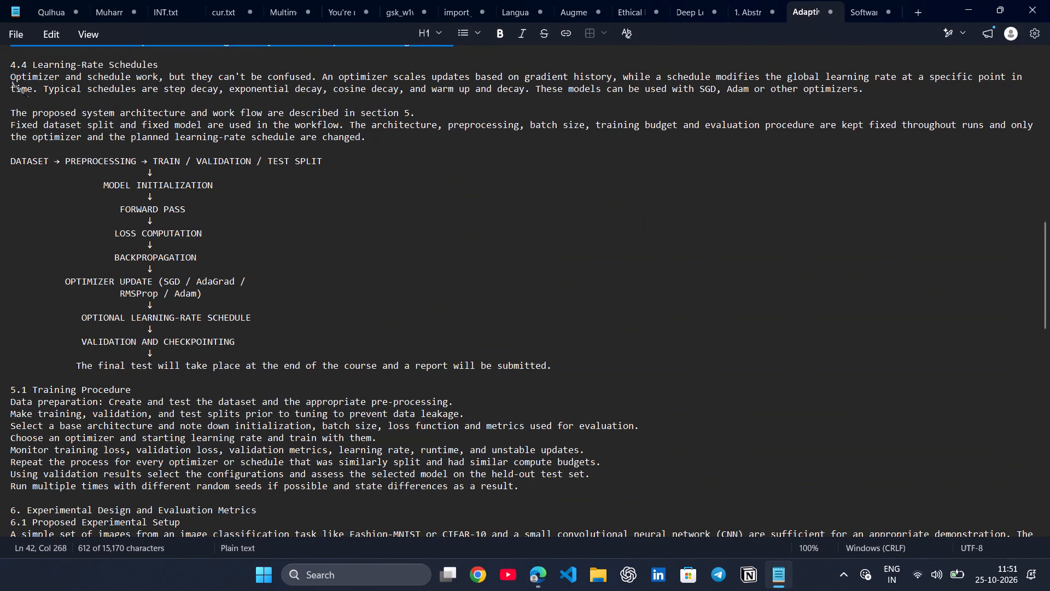
left_click(12, 77)
key("shift+Down")
key("shift+Down")
key("shift+Down")
key("shift+Down")
key("shift+Down")
key("shift+Down")
key("shift+Down")
key("shift+Down")
key("shift+Down")
key("shift+Down")
key("shift+Down")
key("shift+Down")
key("shift+Down")
key("shift+Down")
key("shift+Down")
key("shift+Down")
key("shift+Down")
key("shift+Down")
key("shift+Down")
key("shift+Down")
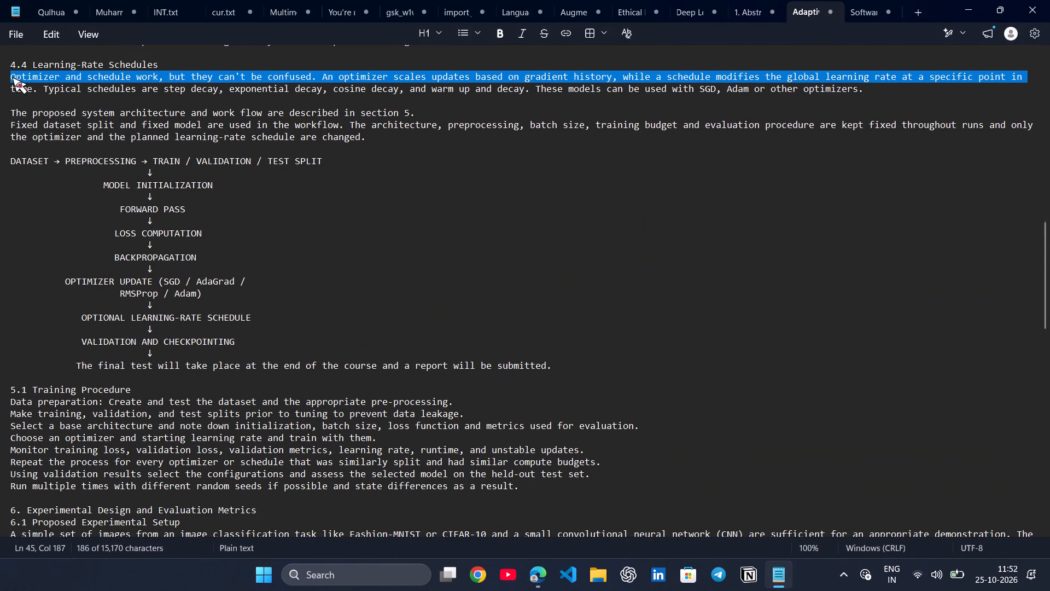
key("shift+Down")
key("shift+Down")
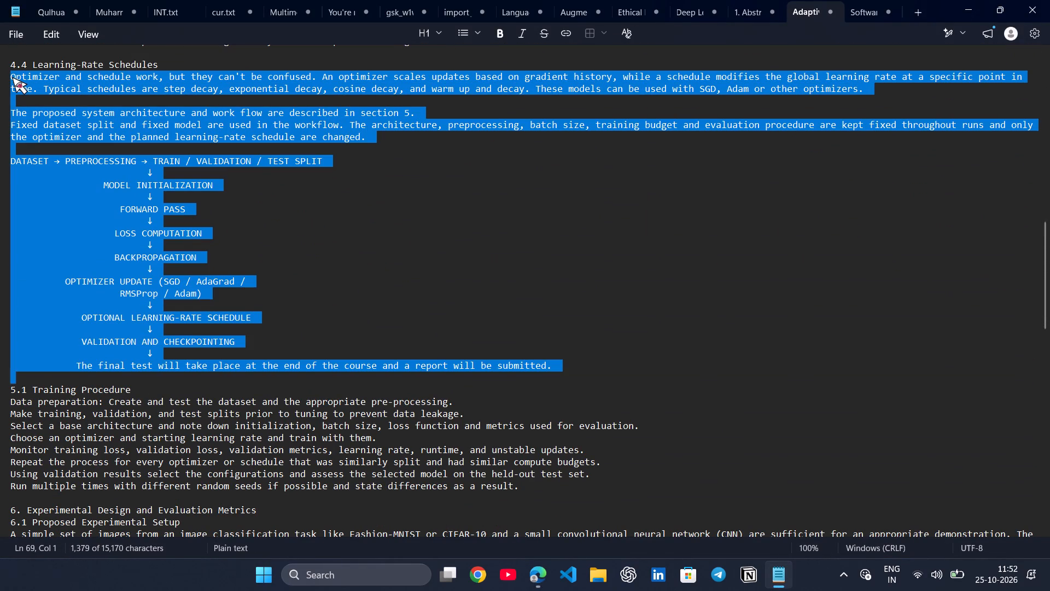
key("shift+Up")
key("shift+Up")
key("shift+Down")
key("shift+Left")
key("shift+Left")
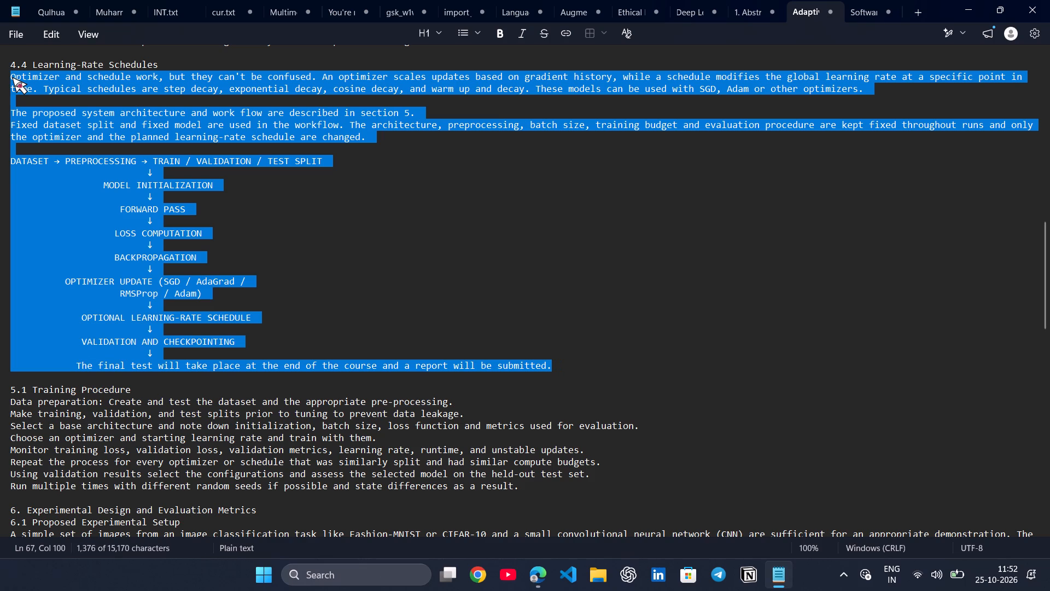
key("ctrl+c")
key("alt+Tab")
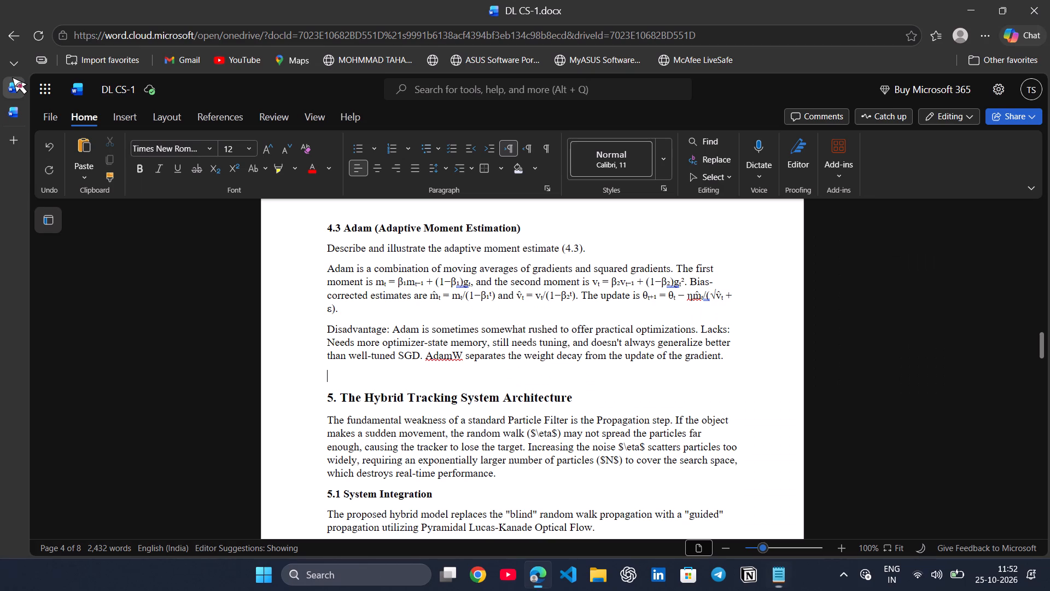
key("ctrl+v")
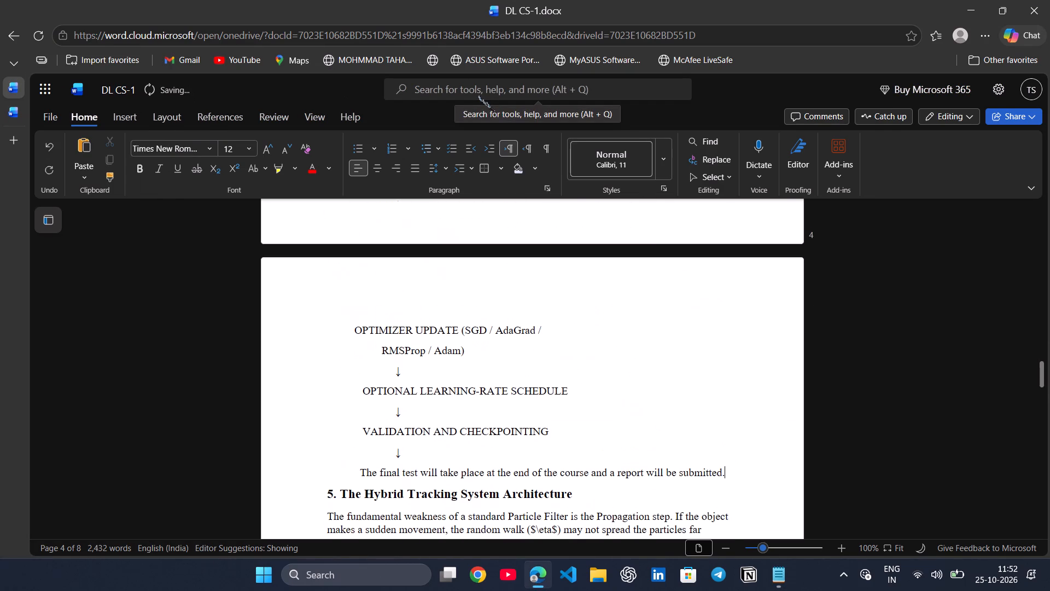
Add another empty line between the learning-rate schedule paragraph and the "The proposed system architecture" sentence.
scroll(549, 313, "up", 3)
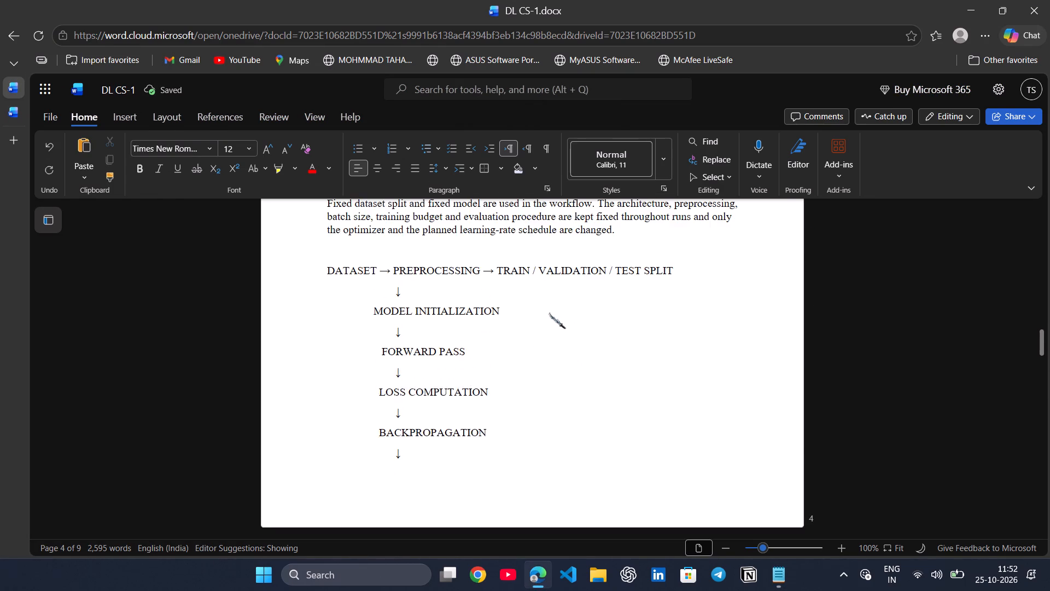
scroll(549, 313, "up", 1)
scroll(408, 235, "up", 1)
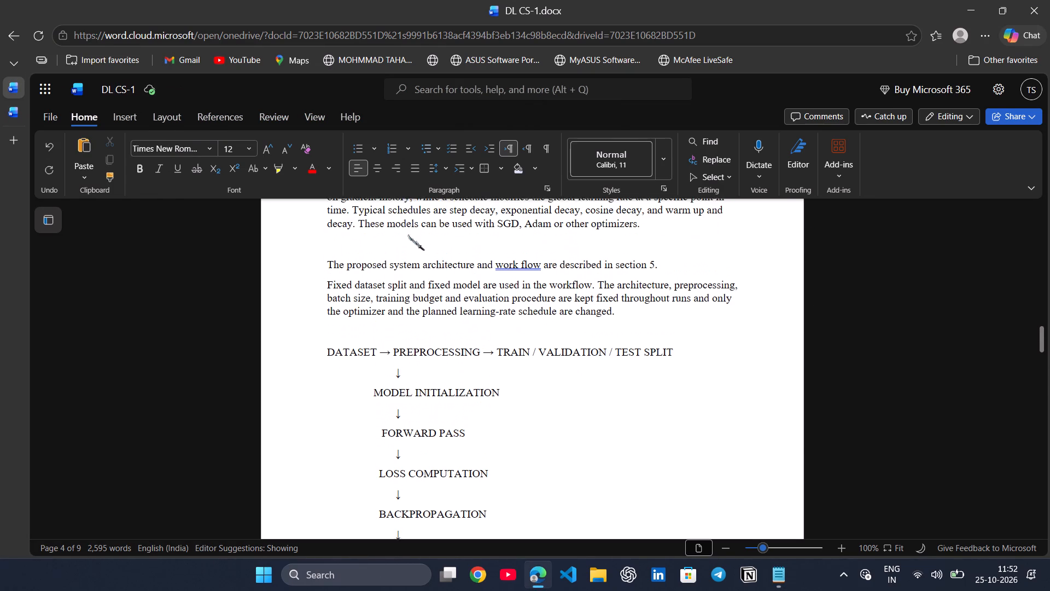
scroll(408, 235, "up", 2)
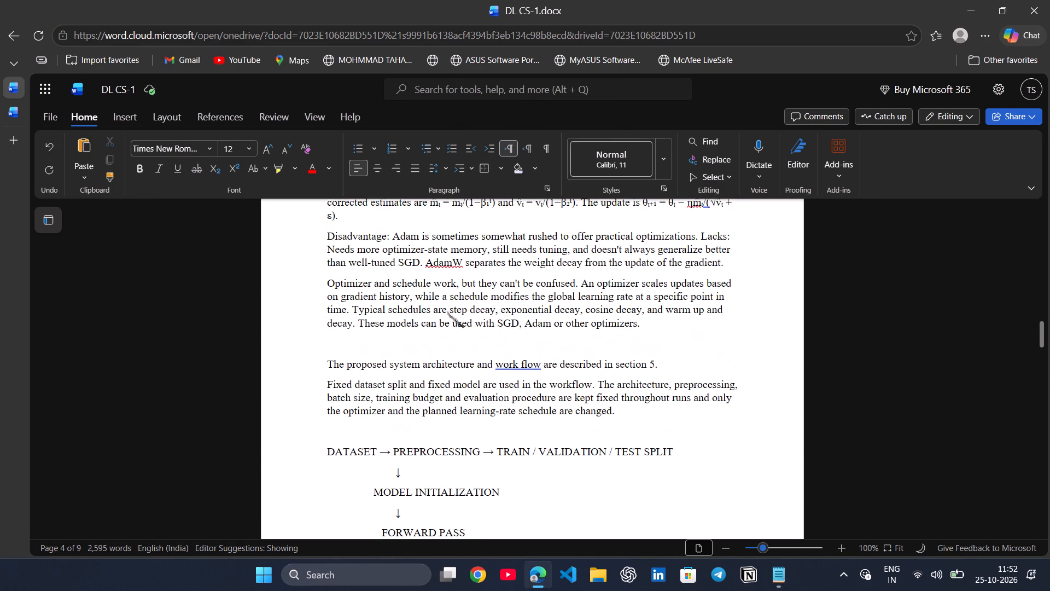
left_click(427, 343)
scroll(427, 343, "up", 2)
key("Return")
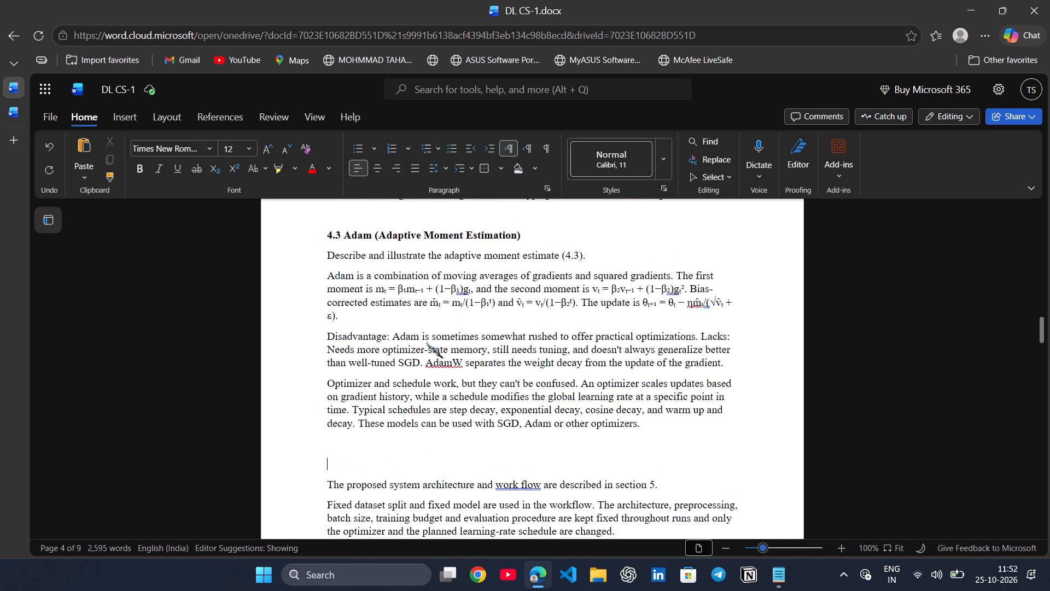
Copy the start of the 4.3 heading onto the new line above "The proposed system architecture" and trim it to the bold number 4.3.
key("alt+Tab")
scroll(167, 237, "up", 2)
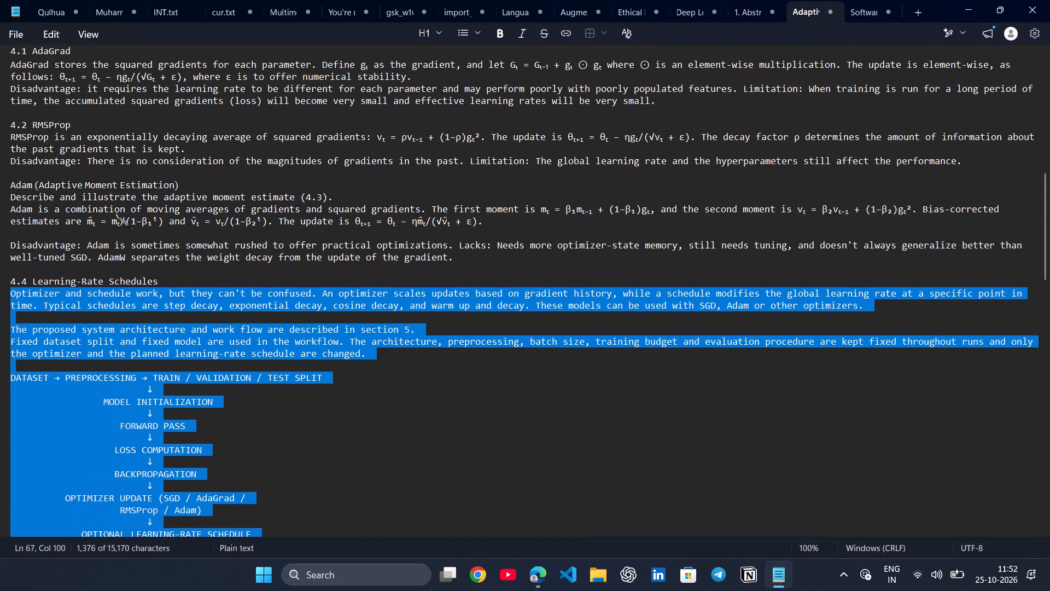
left_click(164, 276)
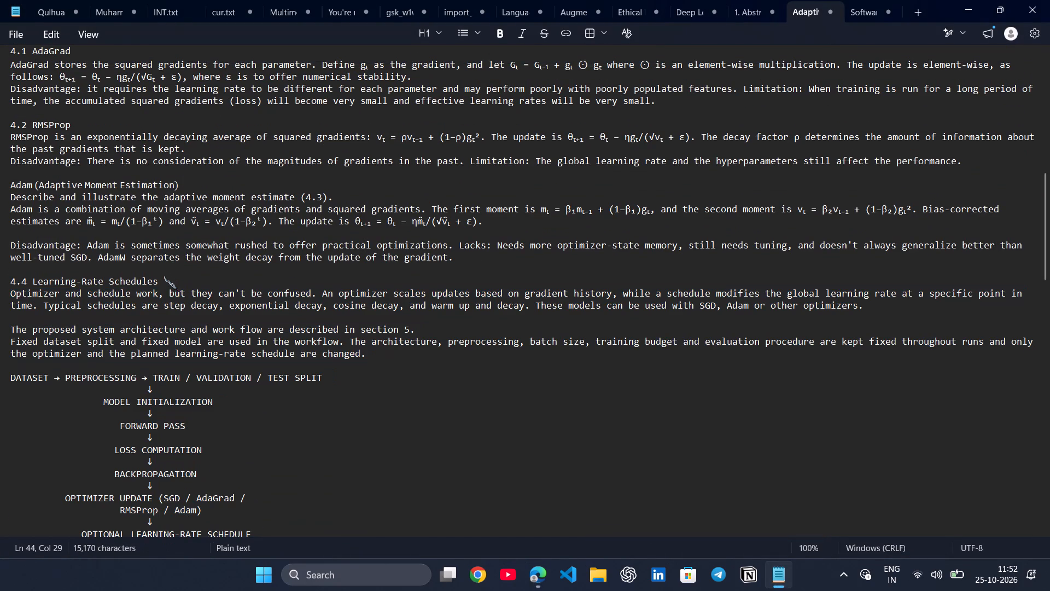
key("Left")
key("alt+Tab")
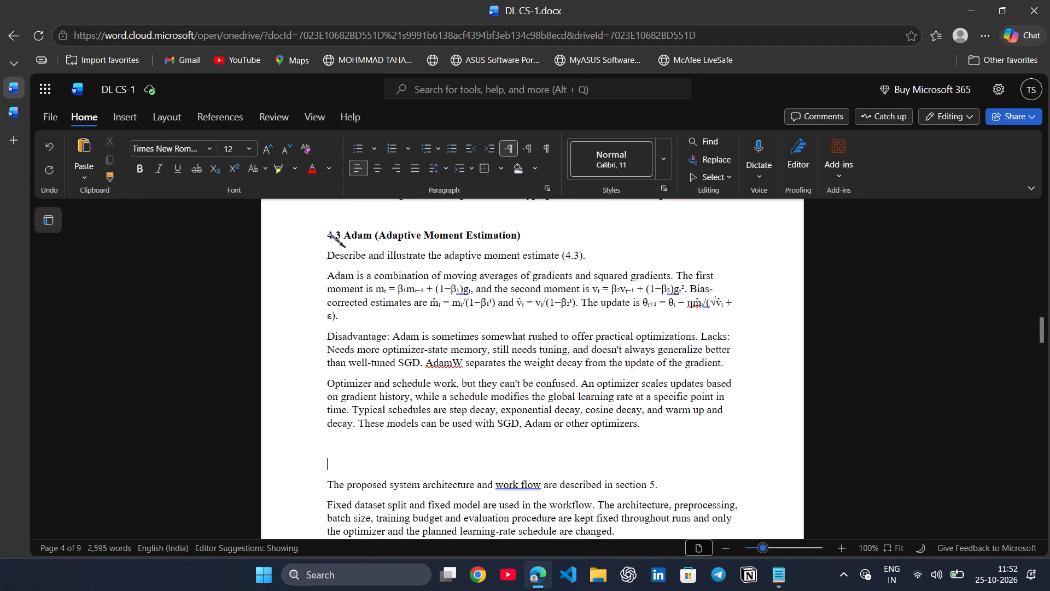
left_click(329, 232)
key("shift+Right")
key("shift+Right")
key("shift+Right")
key("shift+Right")
key("shift+Right")
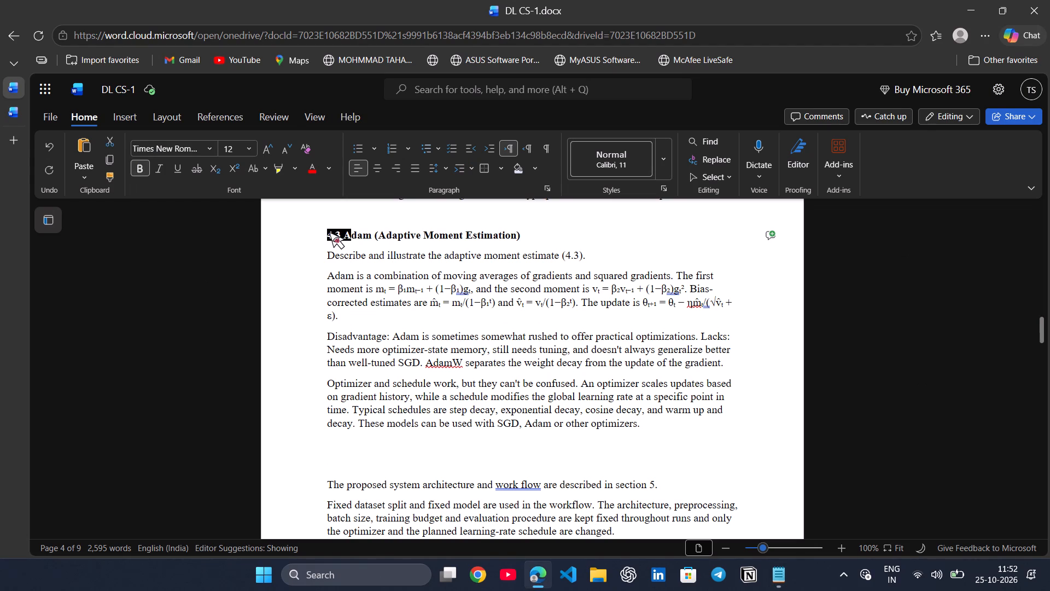
key("shift+Right")
key("shift+Right")
key("ctrl+c")
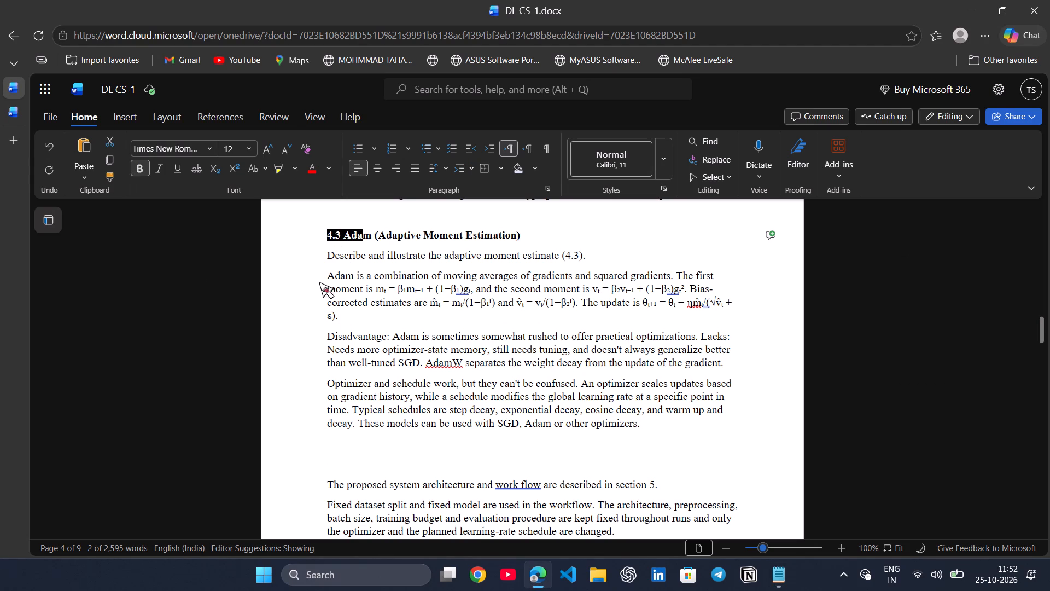
left_click(374, 455)
key("Up")
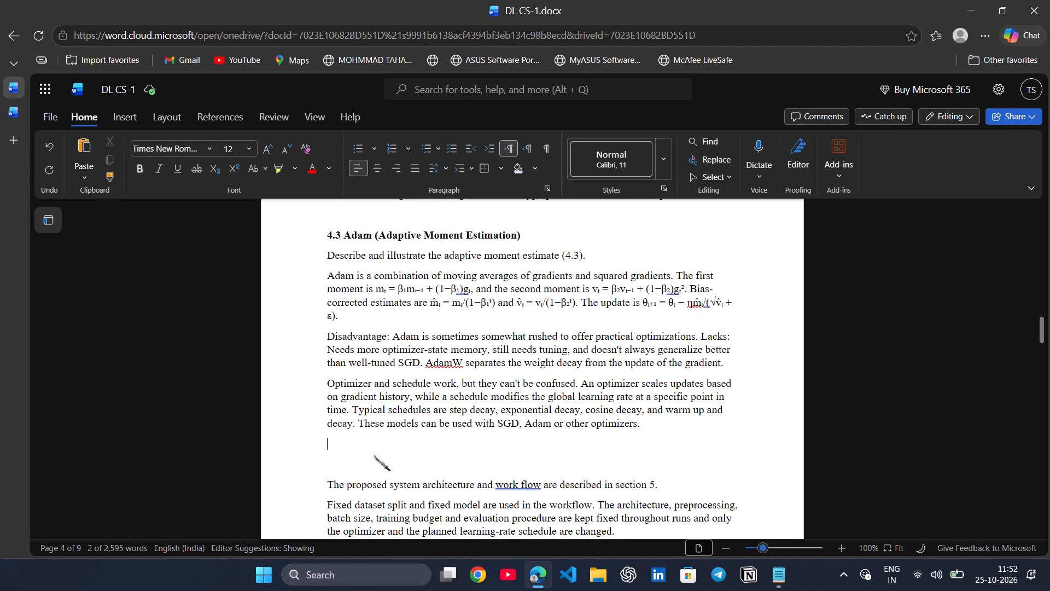
key("Down")
key("ctrl+v")
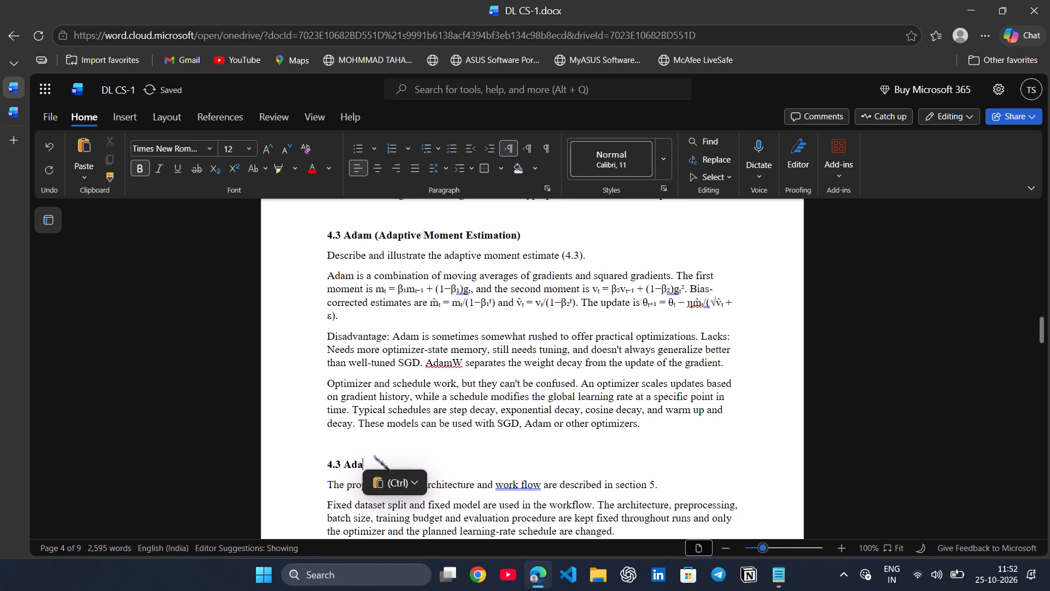
key("BackSpace")
key("BackSpace")
key("BackSpace")
Copy "Learning-Rate Schedules" from the note, paste it after the copied number in DL CS-1, and remove the extra line below.
key("alt+Tab")
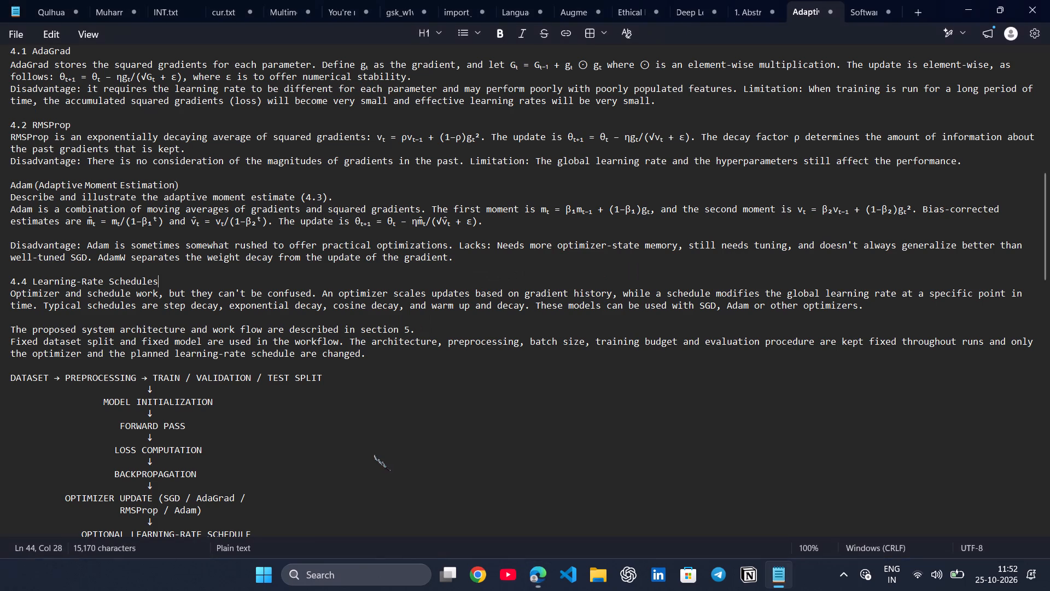
left_click(30, 282)
key("Right")
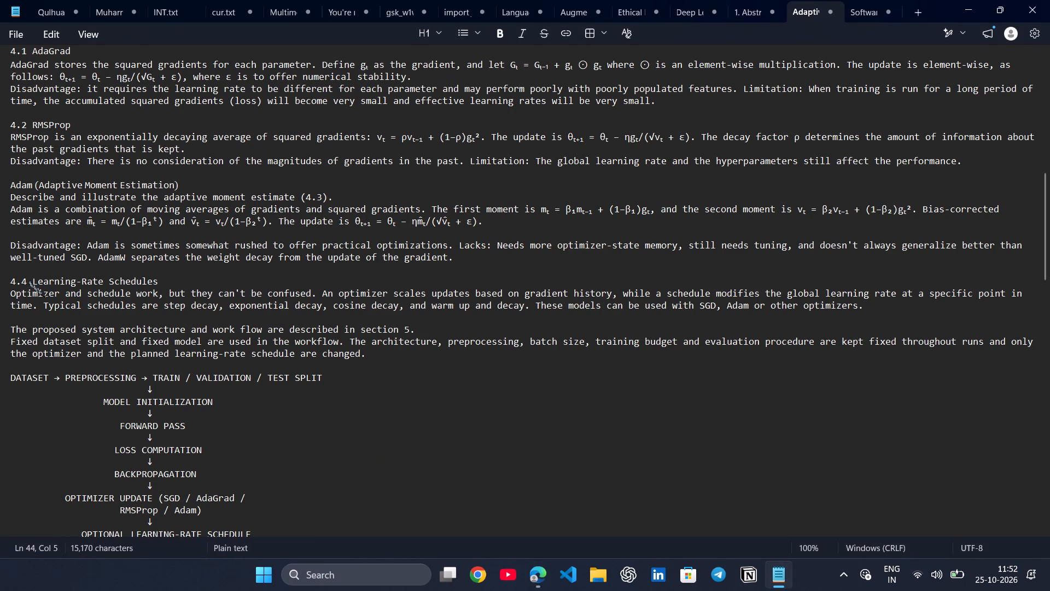
key("shift+Down")
key("shift+Left")
key("shift+Up")
key("shift+End")
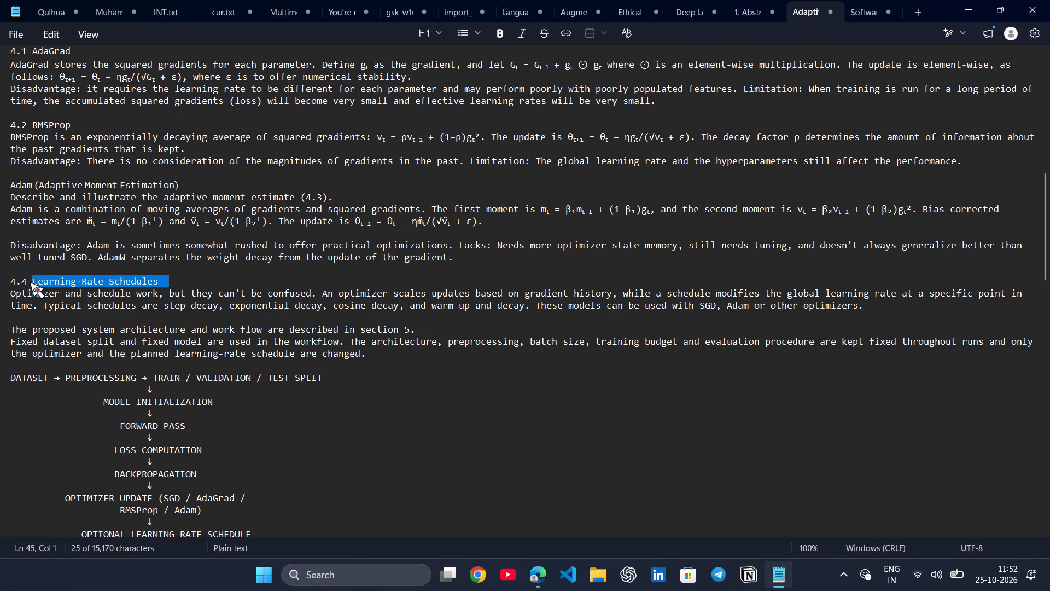
key("ctrl+c")
key("alt+Tab")
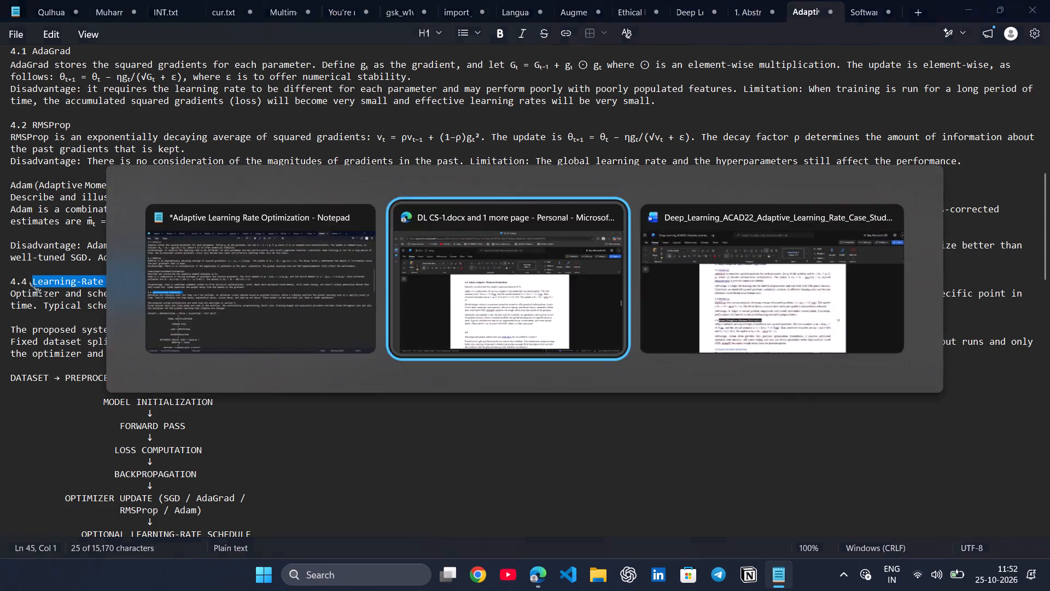
key("ctrl+v")
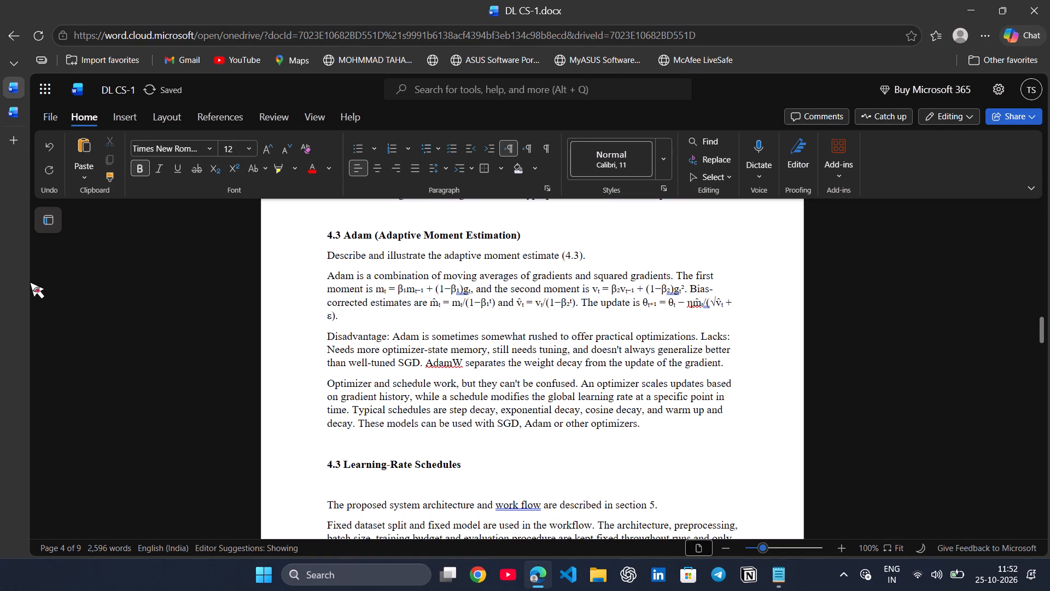
key("BackSpace")
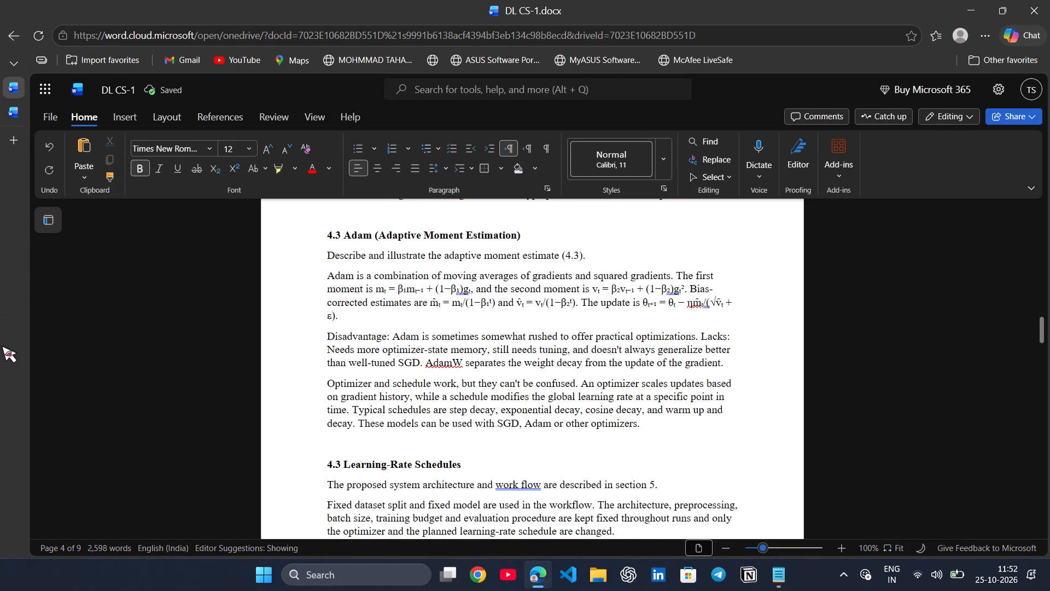
Change the number of the "Learning-Rate Schedules" heading to 4.4.
left_click(341, 462)
key("BackSpace")
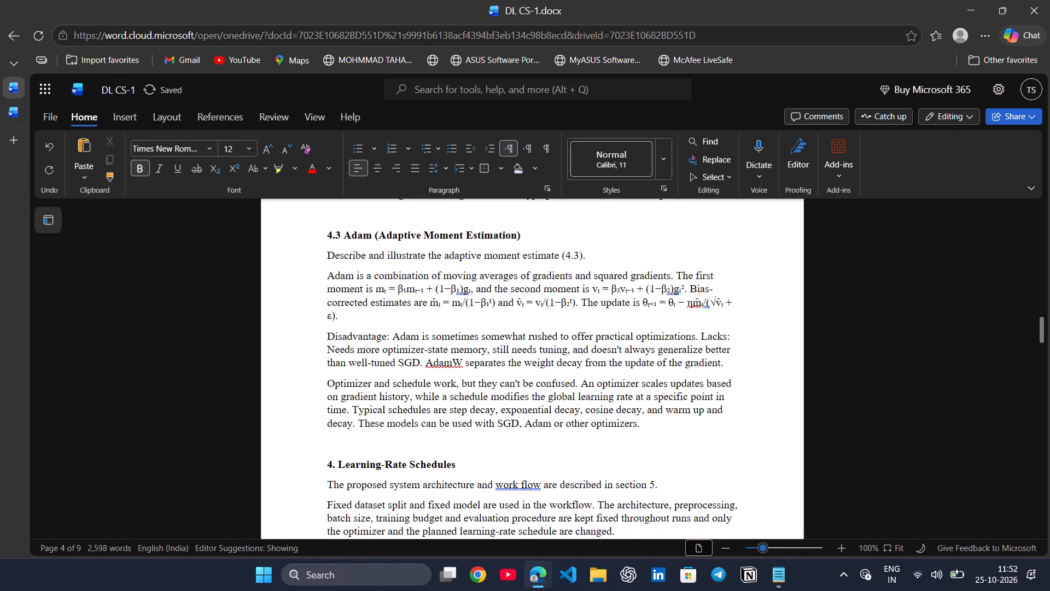
key("4")
Insert a line break just before the period of the "The final test will take place" sentence above the section 5 heading.
scroll(341, 462, "down", 5)
scroll(341, 462, "up", 1)
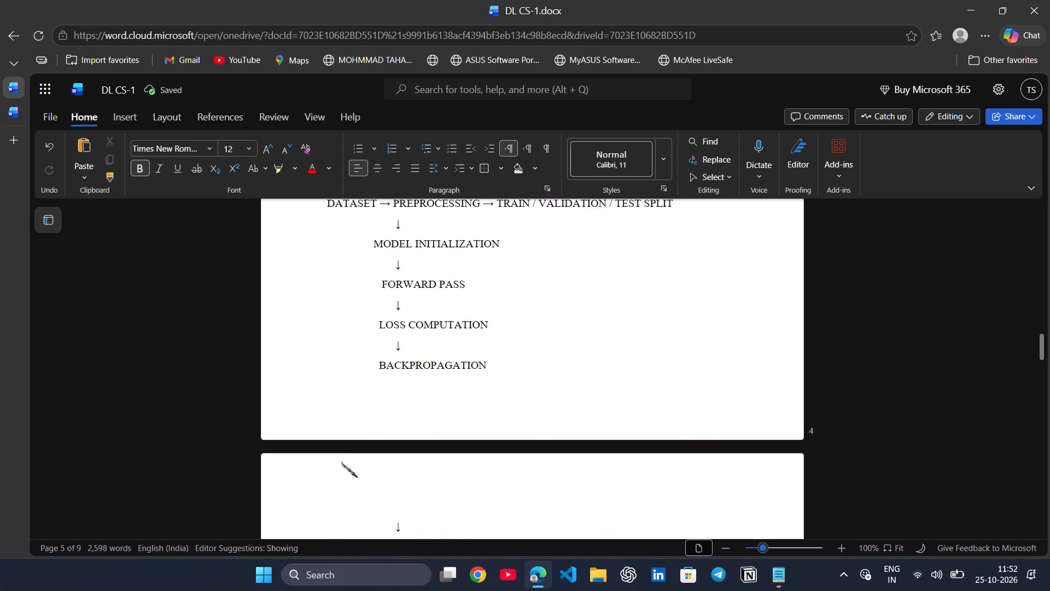
scroll(341, 462, "up", 1)
scroll(341, 462, "down", 1)
scroll(431, 381, "down", 4)
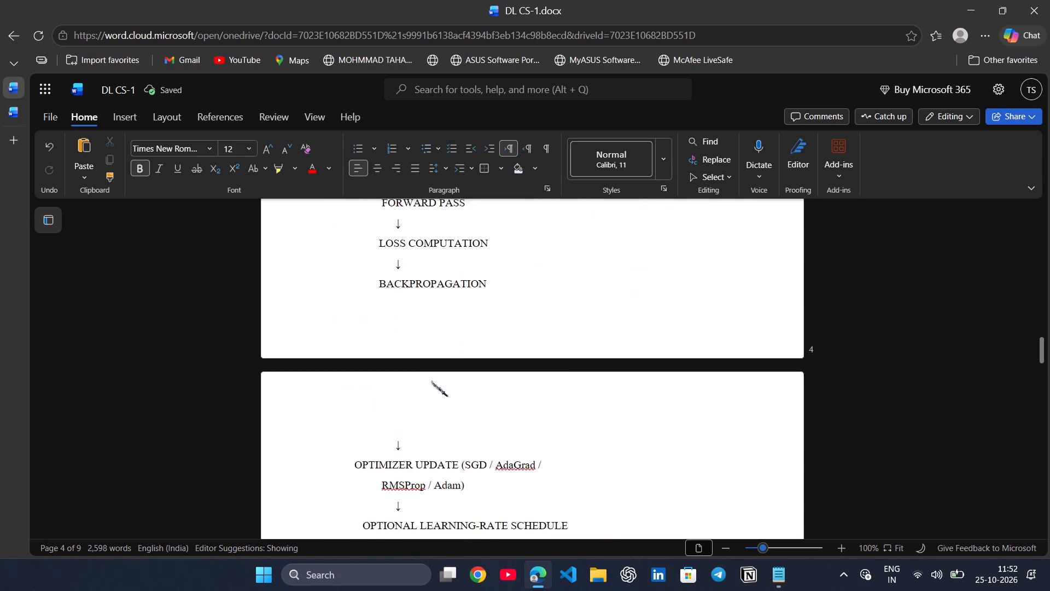
scroll(431, 381, "down", 2)
scroll(431, 381, "up", 2)
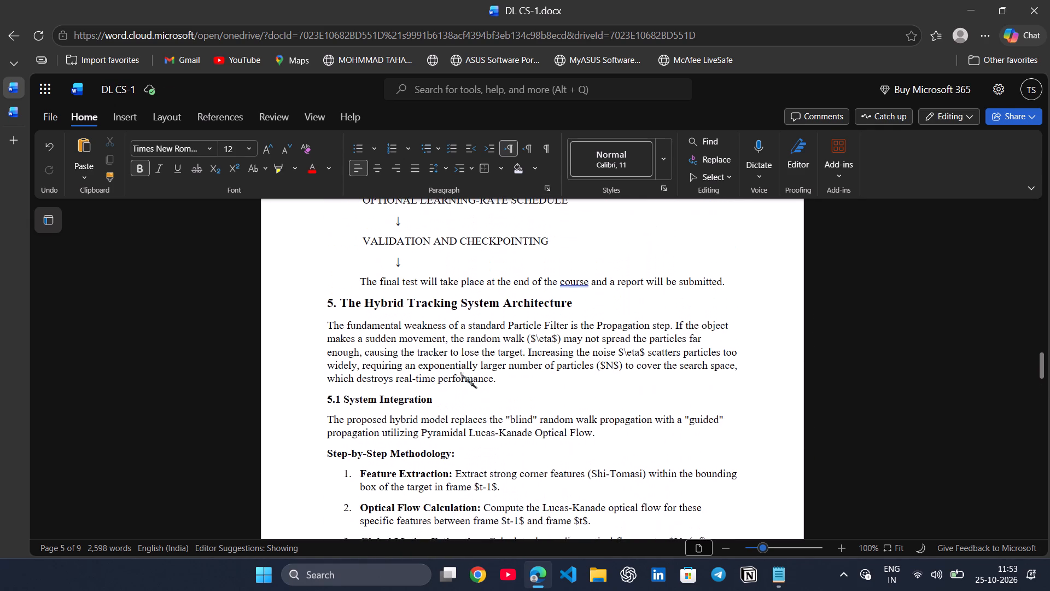
left_click(743, 279)
key("Left")
key("Return")
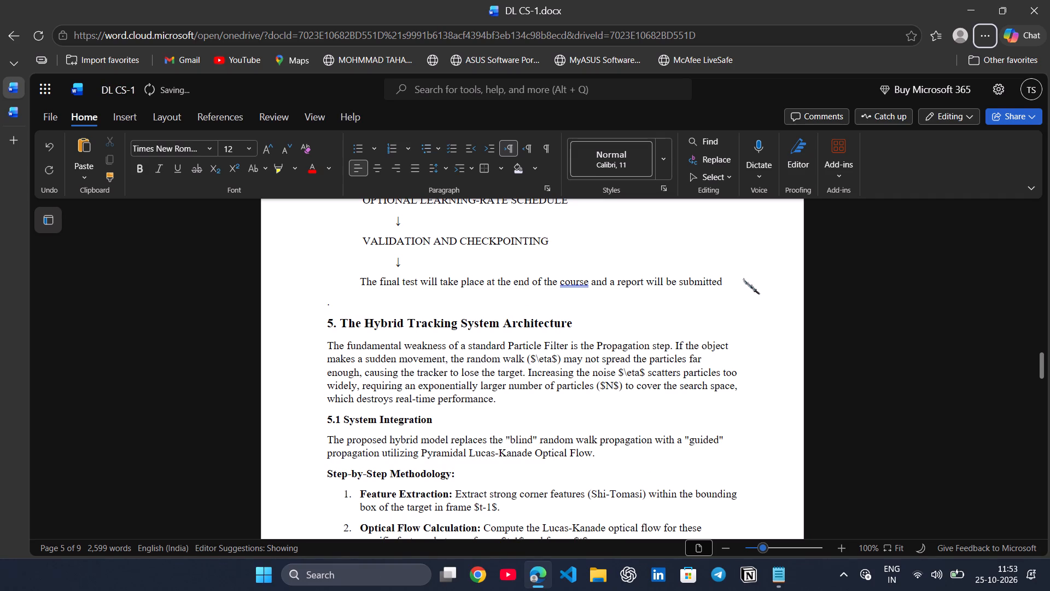
Rejoin the period to the "The final test will take place" sentence and leave one blank line before the section 5 heading.
key("BackSpace")
key("BackSpace")
key("BackSpace")
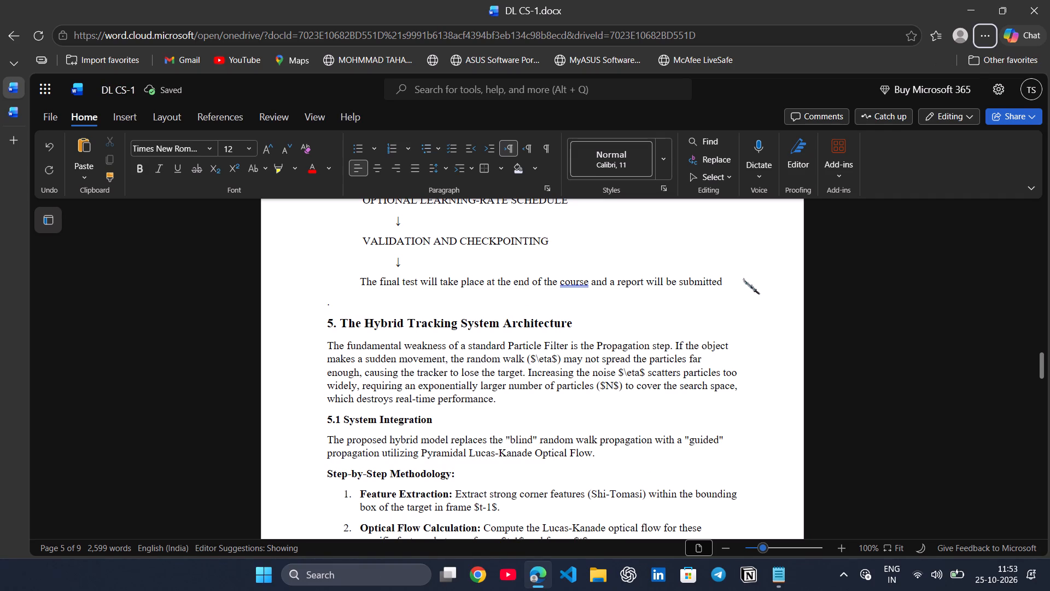
left_click(743, 279)
left_click(743, 279)
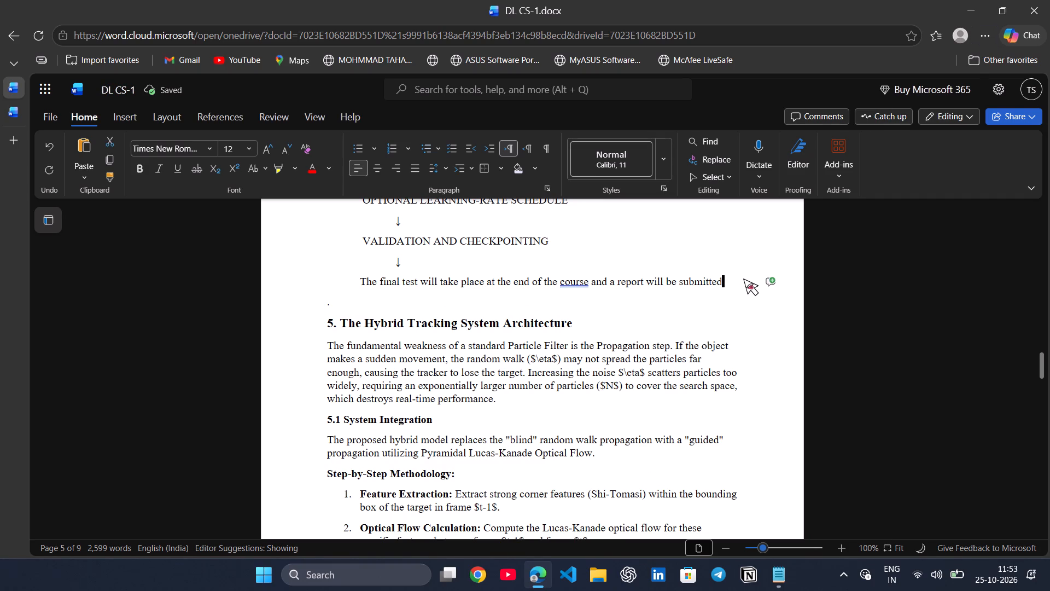
key("Delete")
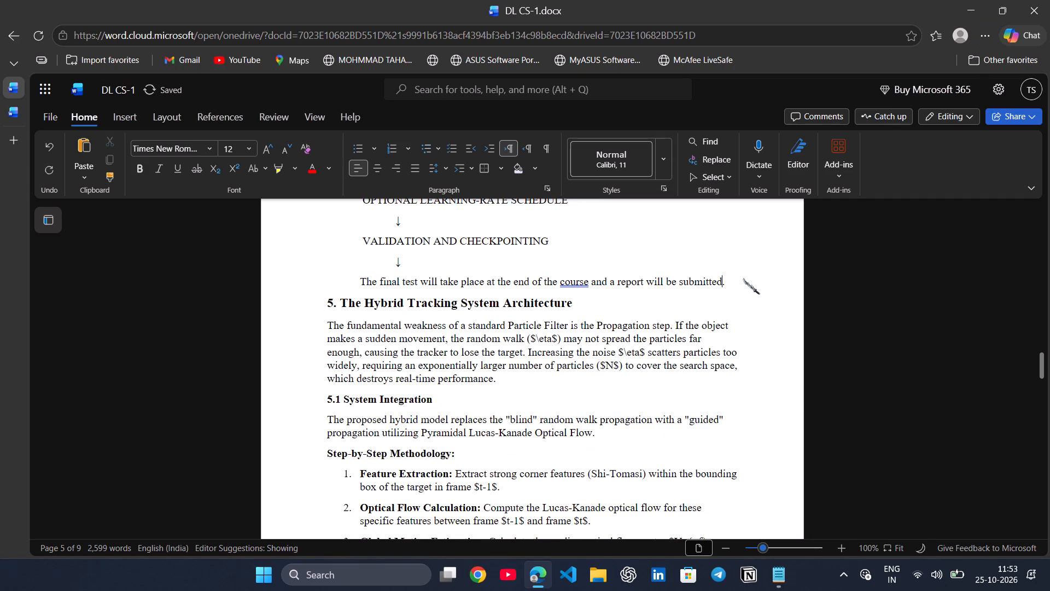
key("Right")
key("Return")
key("Return")
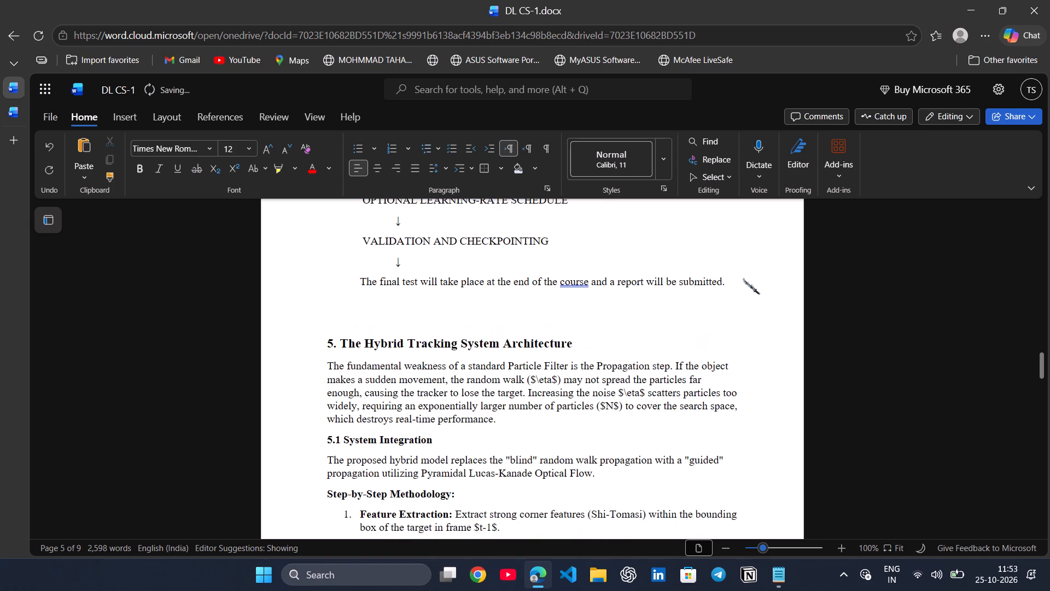
key("BackSpace")
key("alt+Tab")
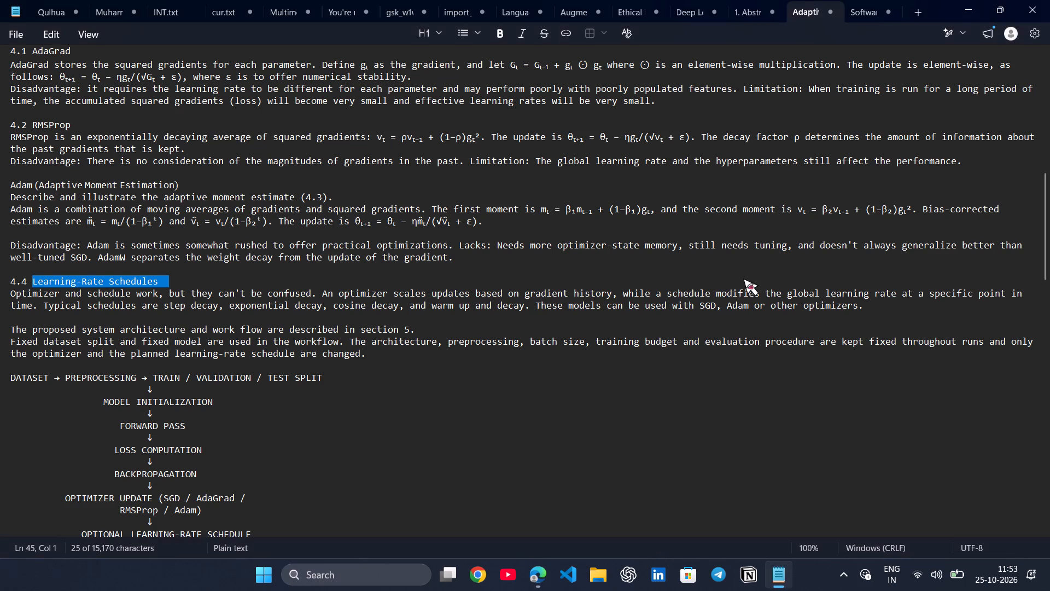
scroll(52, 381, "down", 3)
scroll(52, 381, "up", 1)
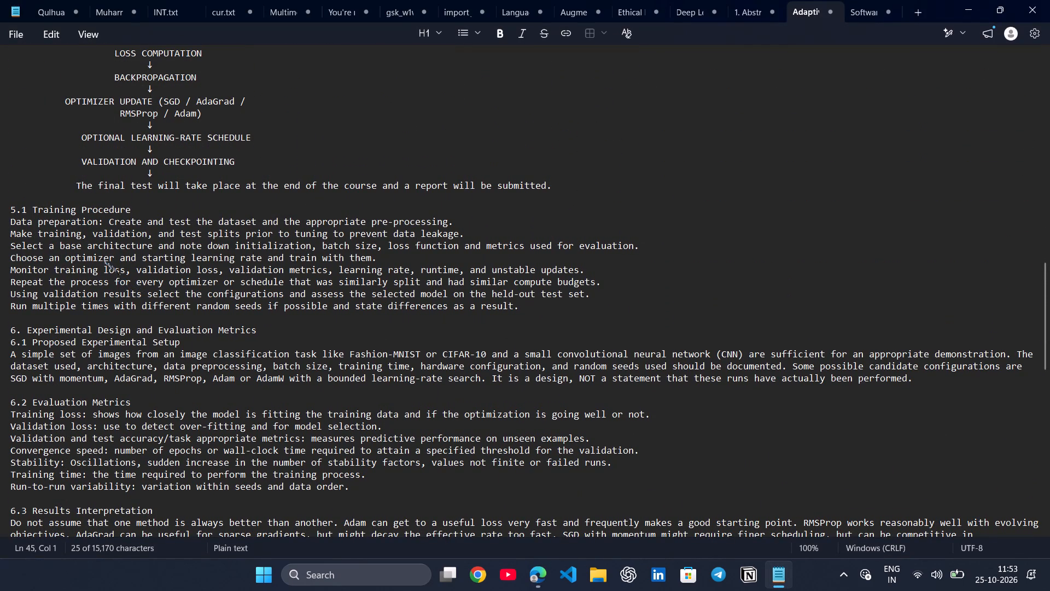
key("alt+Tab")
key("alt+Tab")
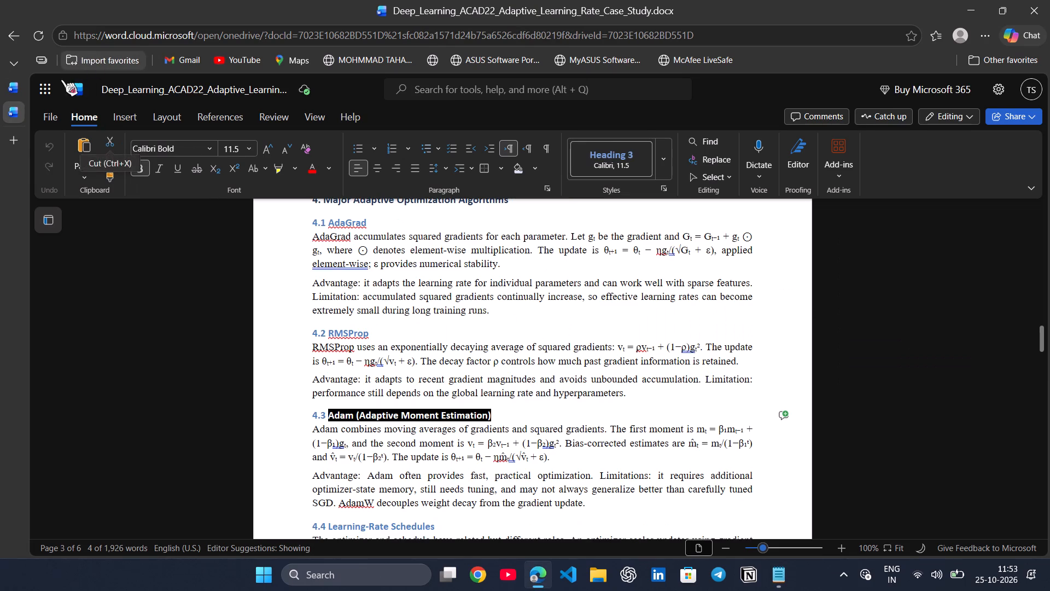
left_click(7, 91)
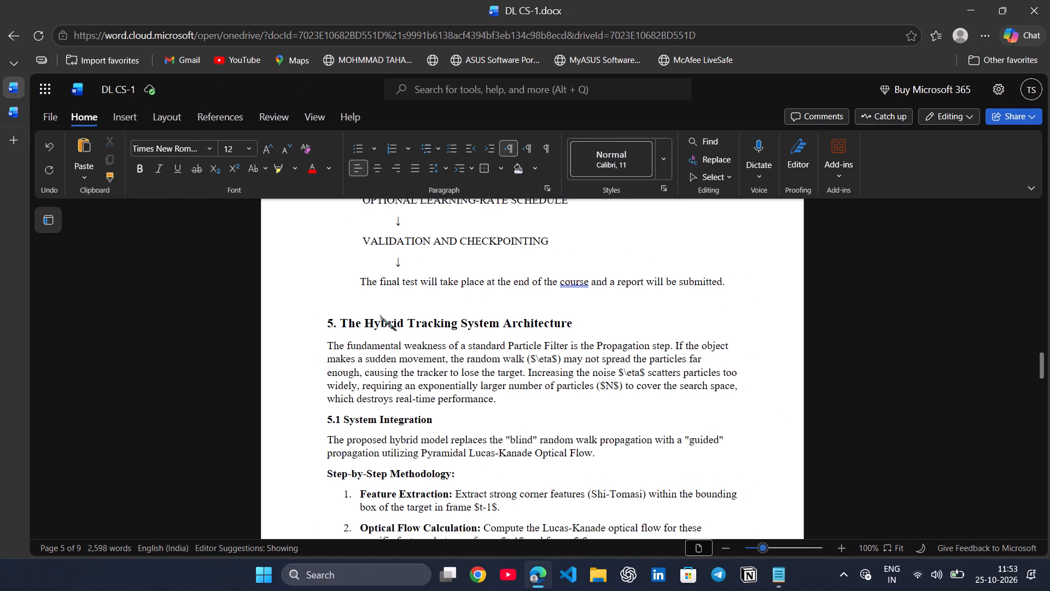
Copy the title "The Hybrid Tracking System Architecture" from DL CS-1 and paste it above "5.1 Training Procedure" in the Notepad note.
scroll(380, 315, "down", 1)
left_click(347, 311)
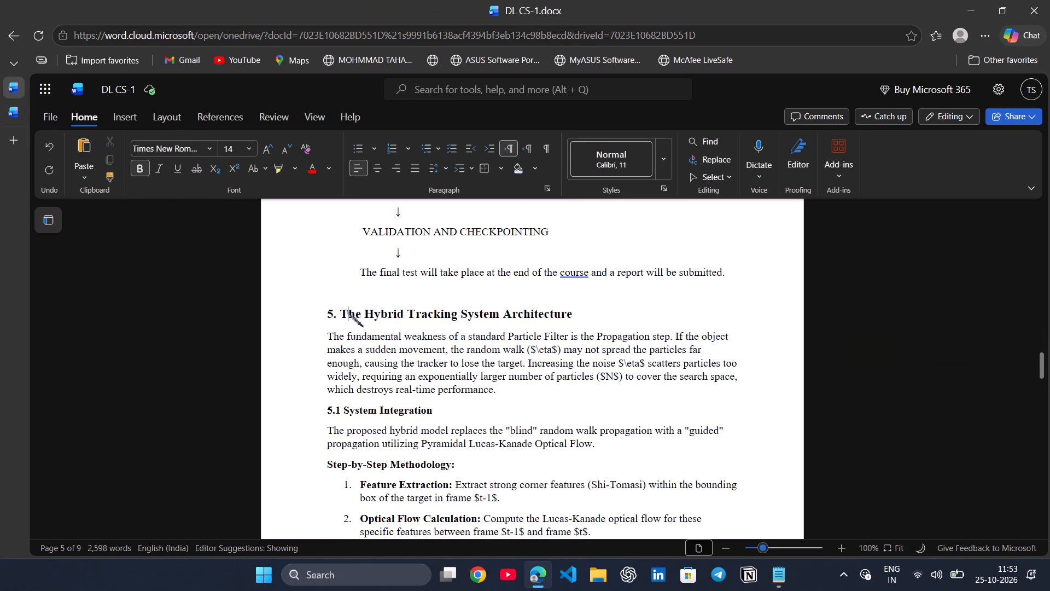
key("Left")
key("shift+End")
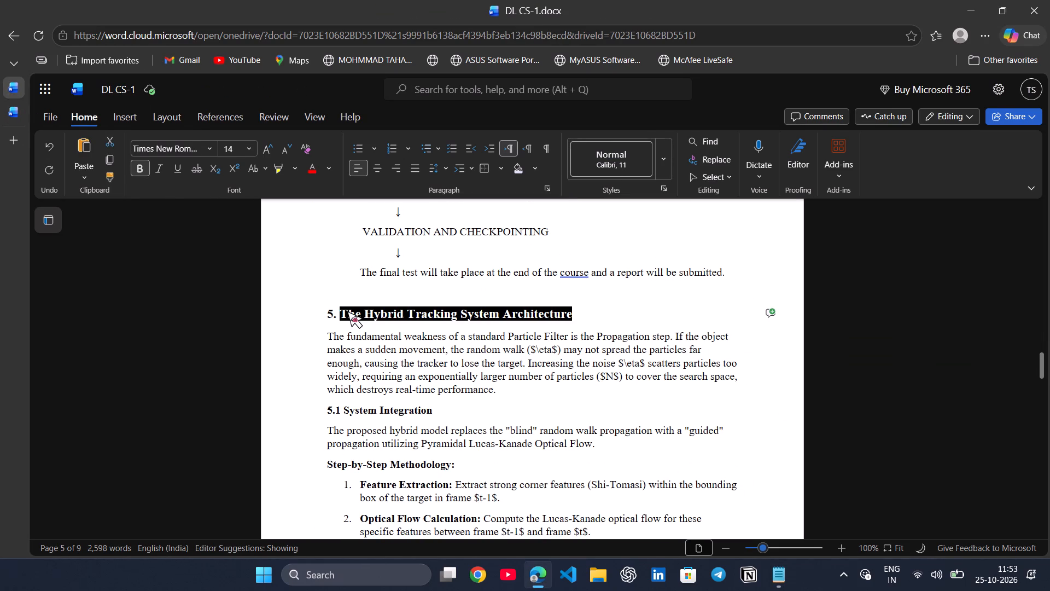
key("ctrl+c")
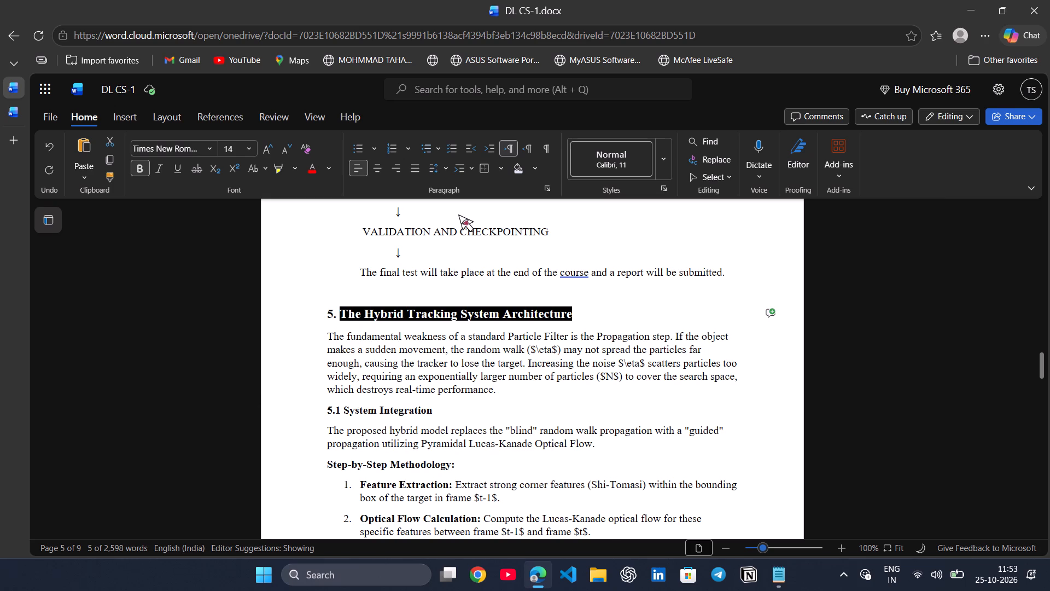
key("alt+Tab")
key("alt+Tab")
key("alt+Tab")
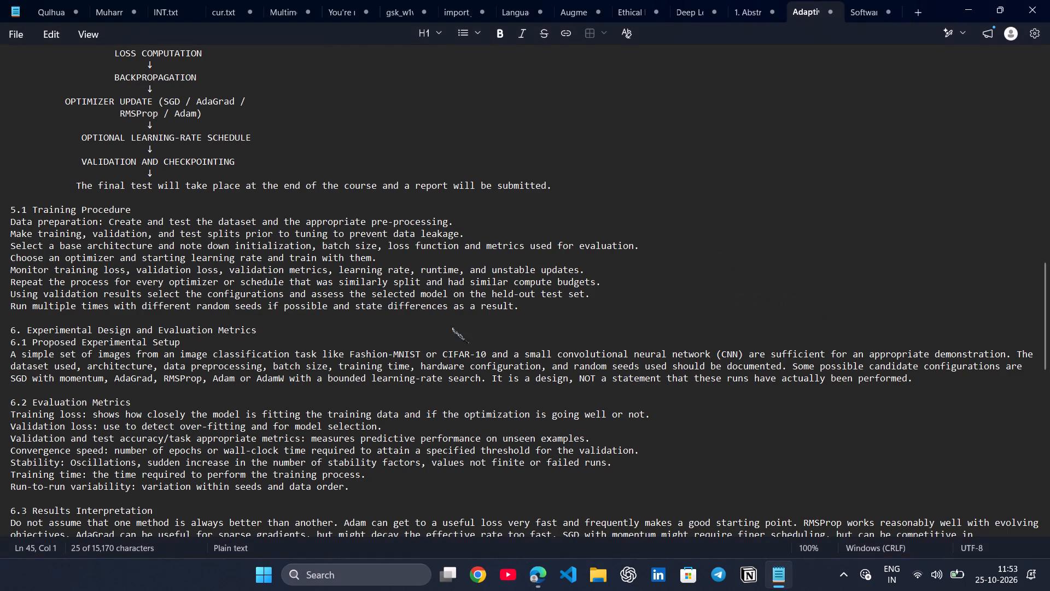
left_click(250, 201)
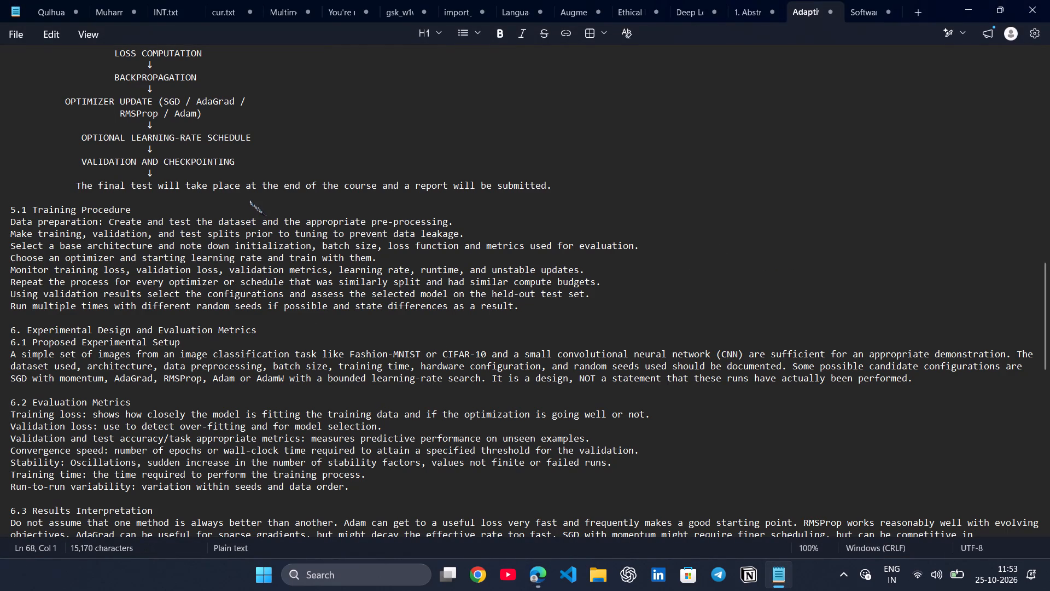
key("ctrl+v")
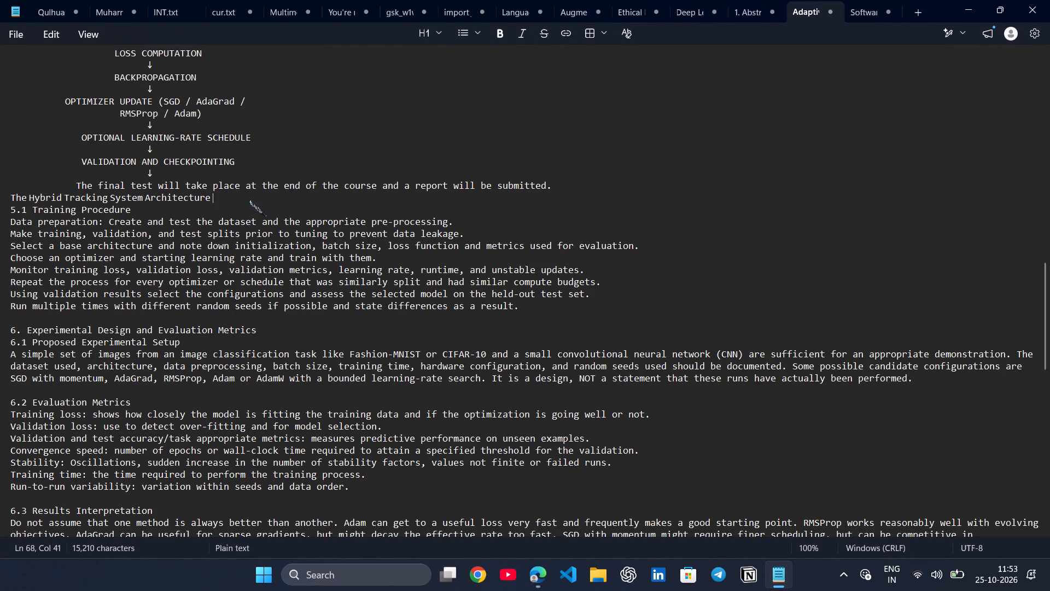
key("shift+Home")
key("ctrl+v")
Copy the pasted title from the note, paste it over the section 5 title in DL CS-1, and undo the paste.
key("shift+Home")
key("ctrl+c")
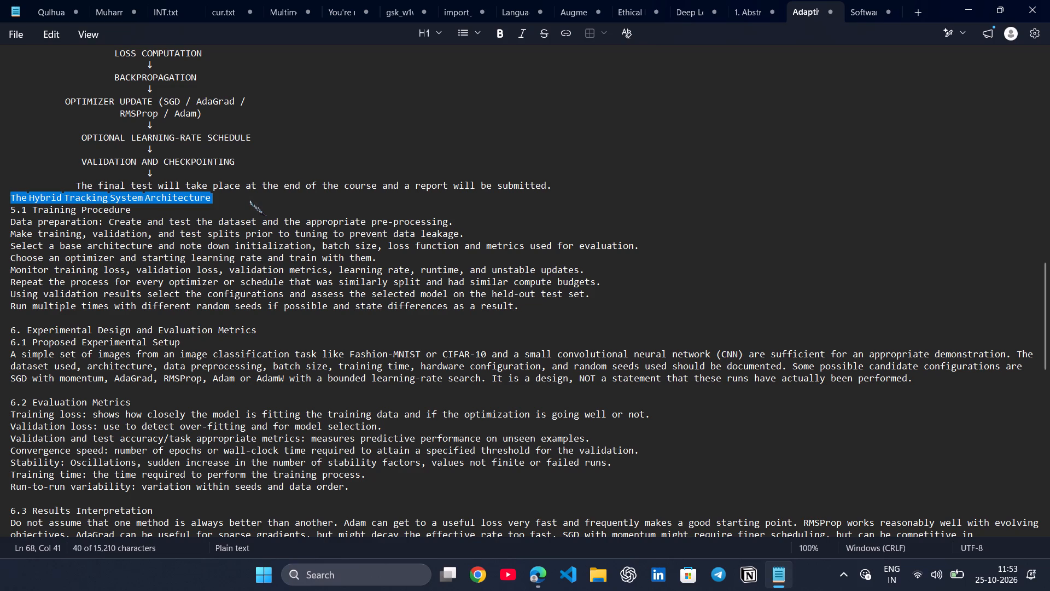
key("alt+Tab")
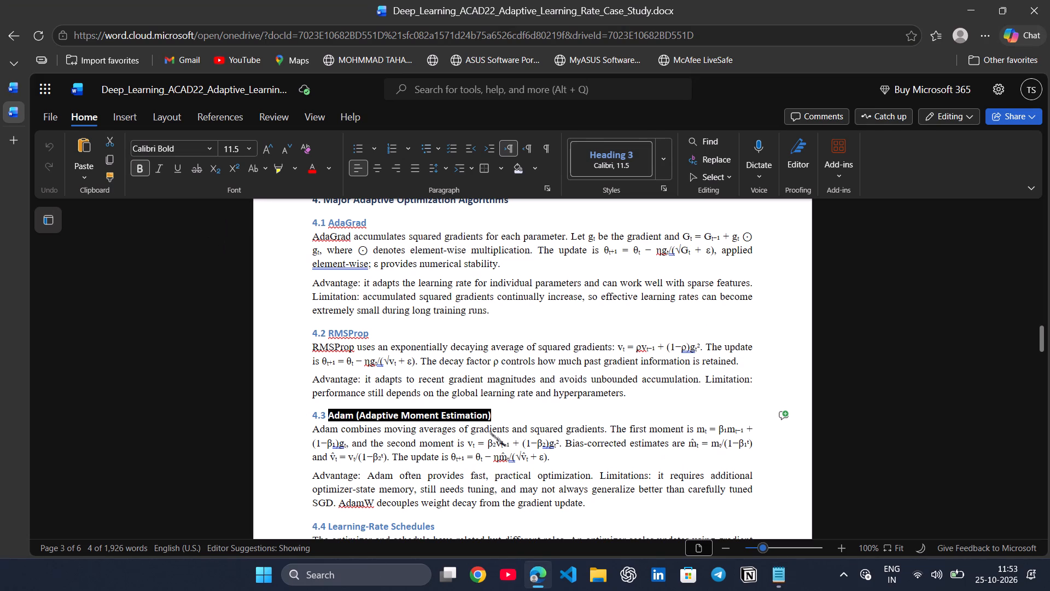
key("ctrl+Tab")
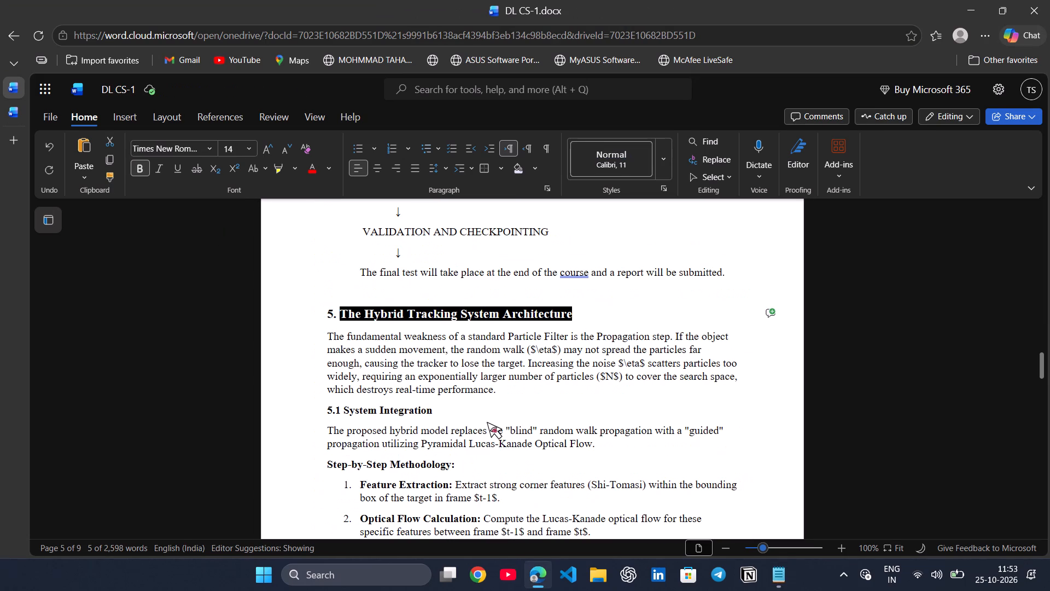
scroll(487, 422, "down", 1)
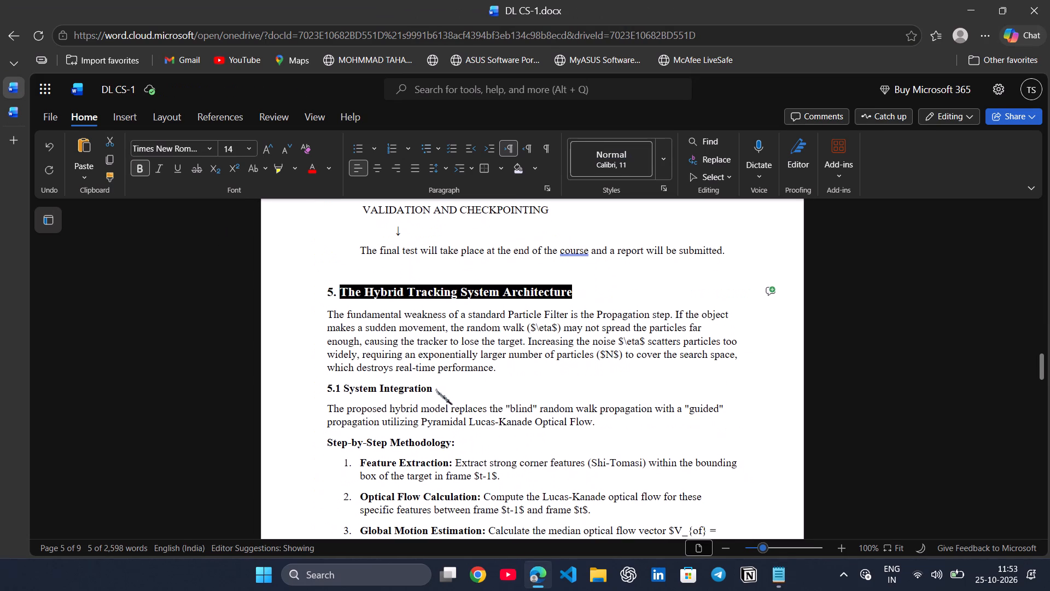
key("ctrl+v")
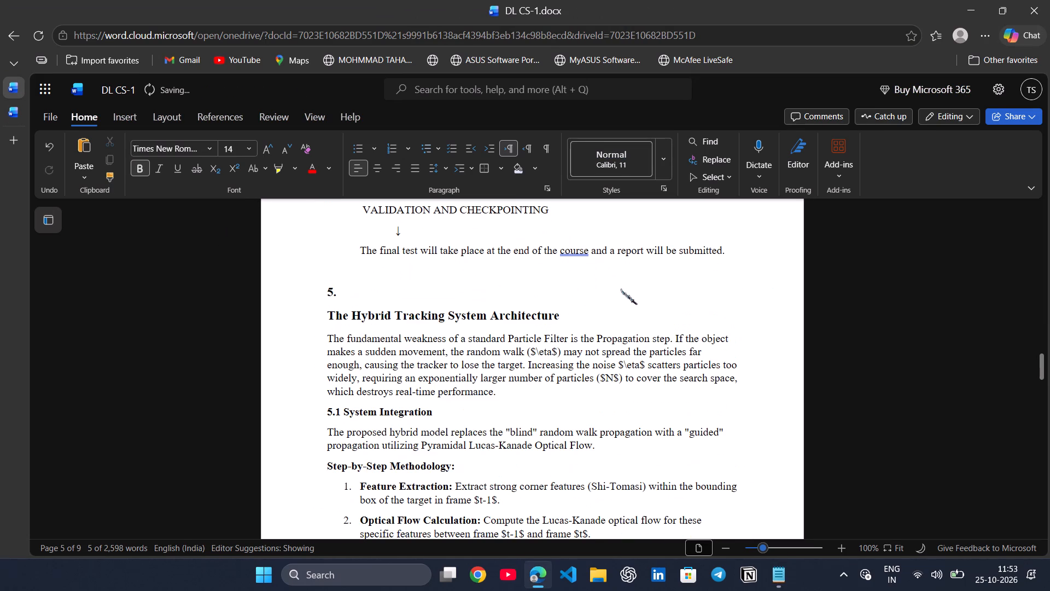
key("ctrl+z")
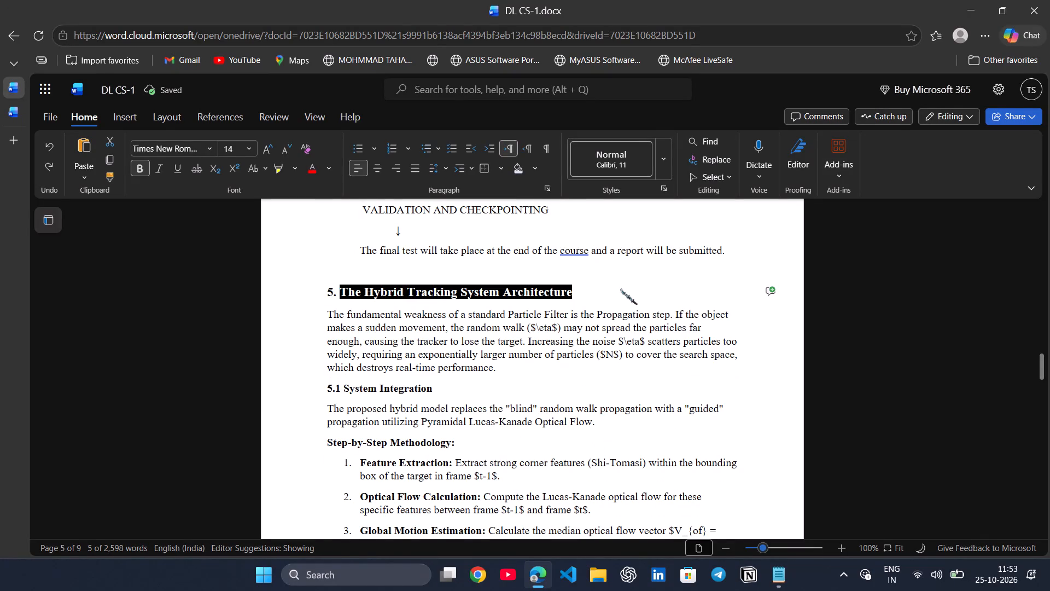
Copy the heading "5. Proposed System Architecture and Workflow" from the Adaptive Learning Rate case study document.
key("ctrl+Tab")
scroll(395, 505, "down", 3)
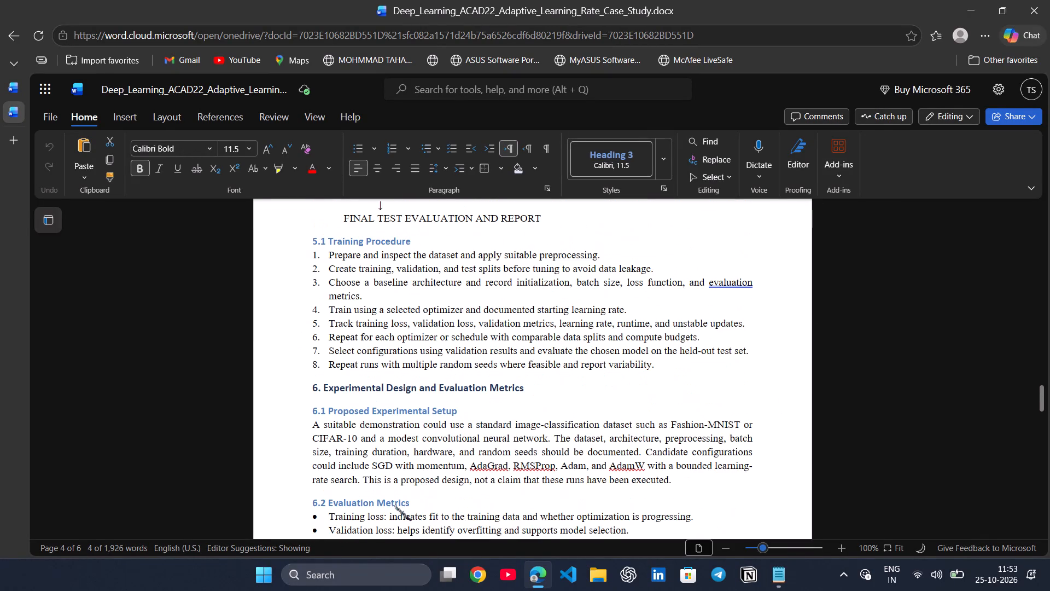
scroll(395, 505, "up", 1)
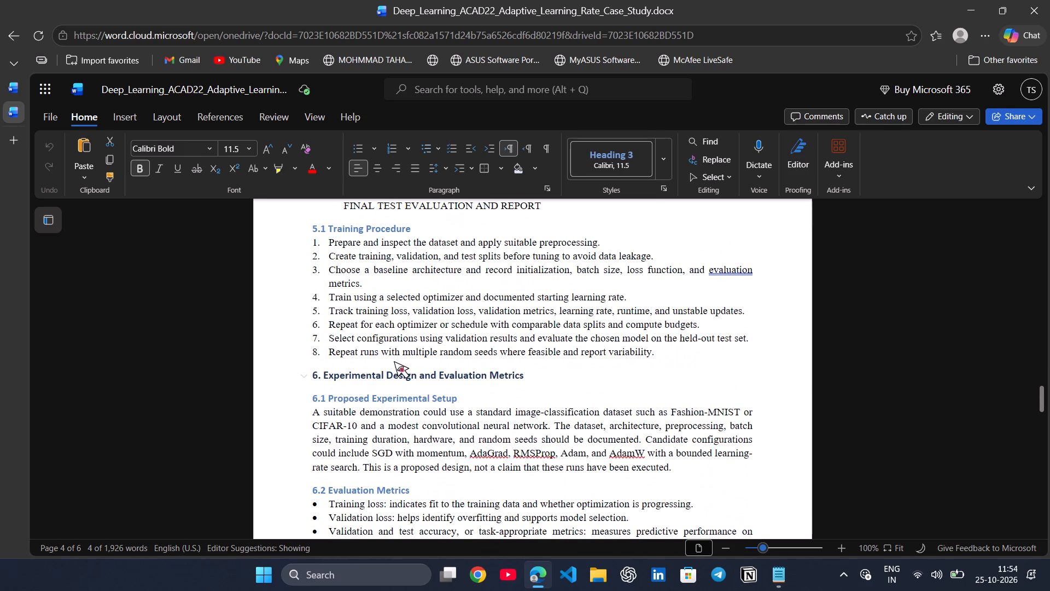
scroll(394, 361, "up", 2)
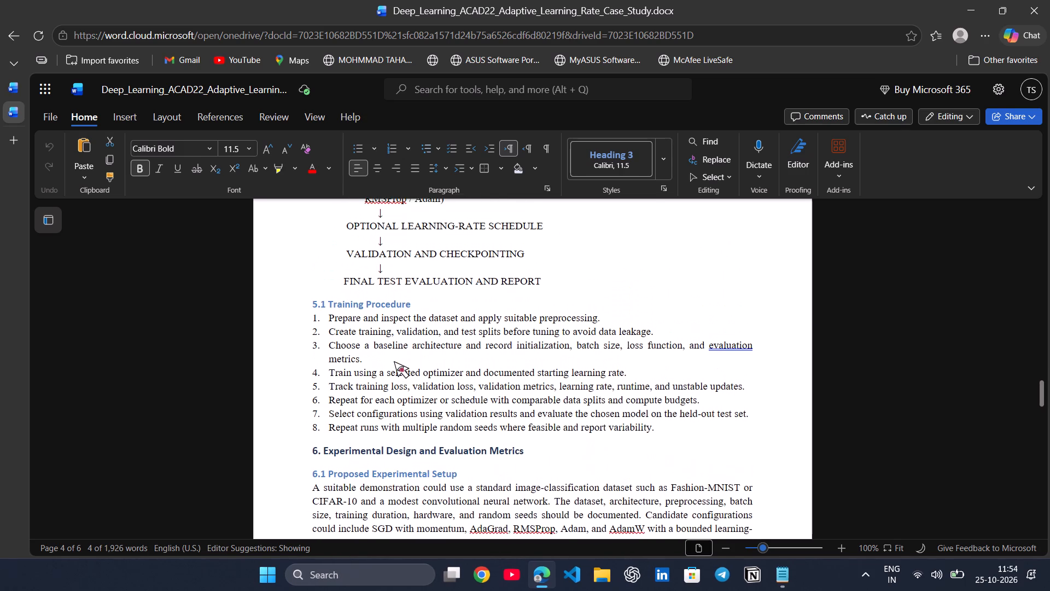
scroll(394, 361, "up", 5)
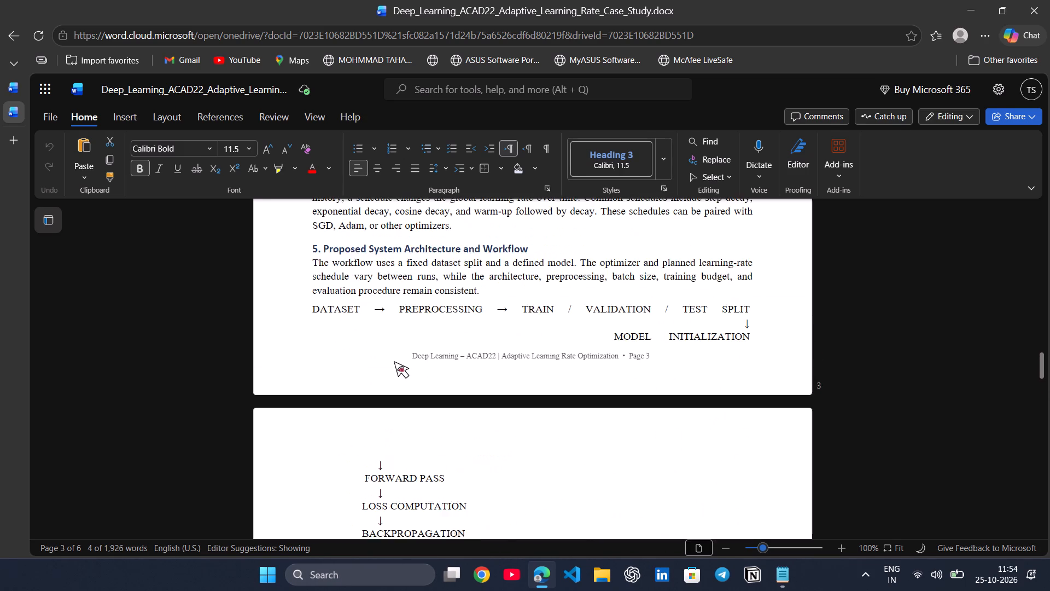
scroll(394, 361, "up", 1)
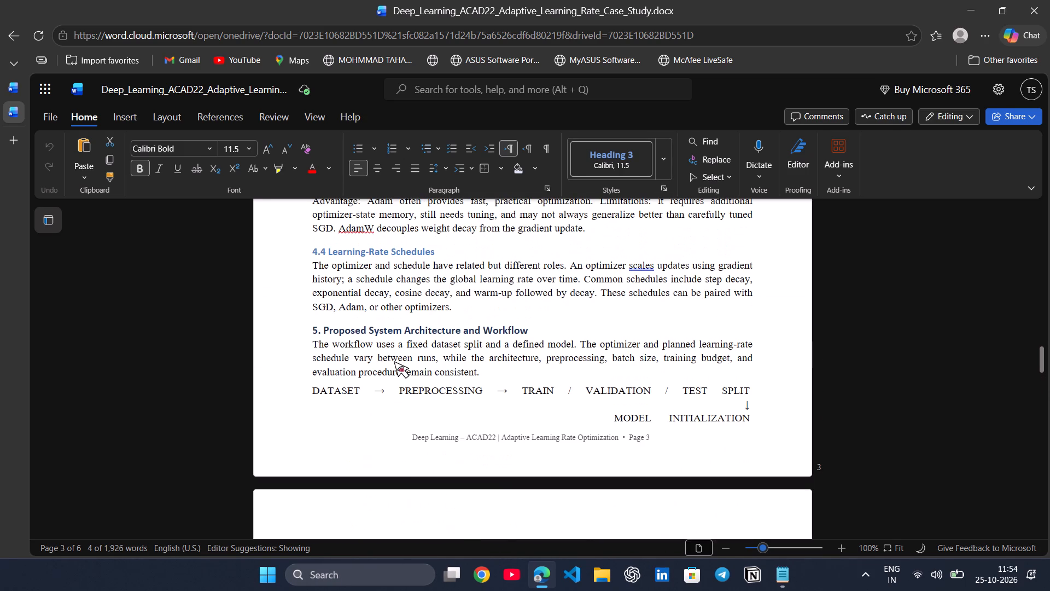
left_click(536, 329)
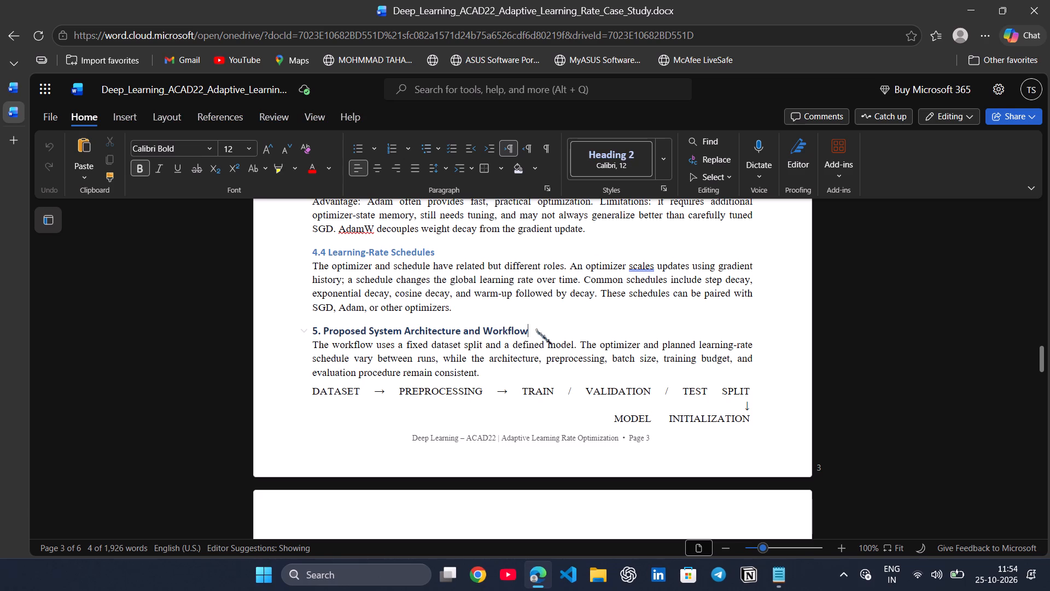
key("shift+Home")
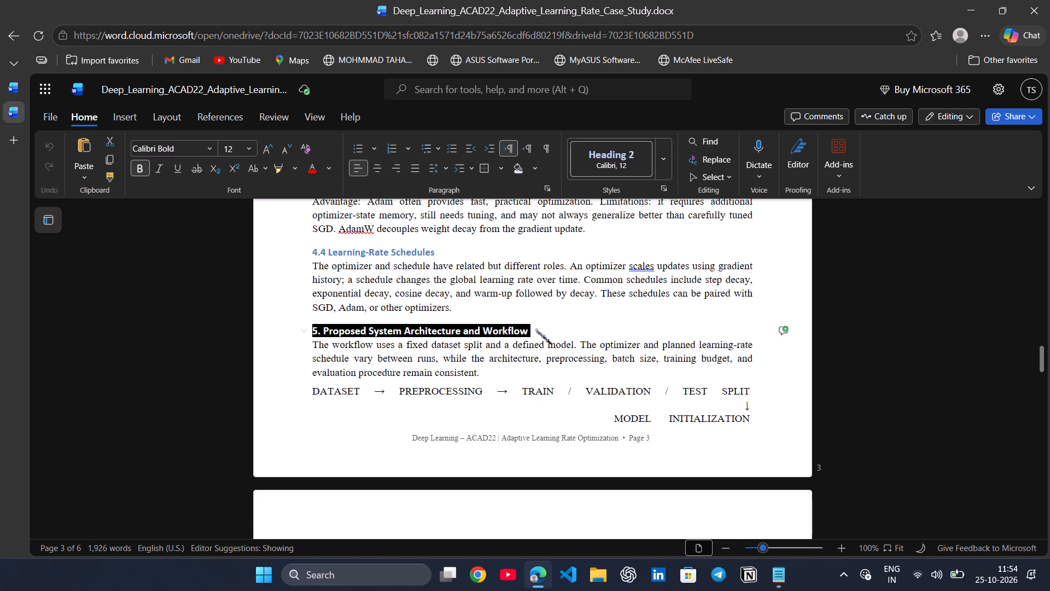
key("ctrl+c")
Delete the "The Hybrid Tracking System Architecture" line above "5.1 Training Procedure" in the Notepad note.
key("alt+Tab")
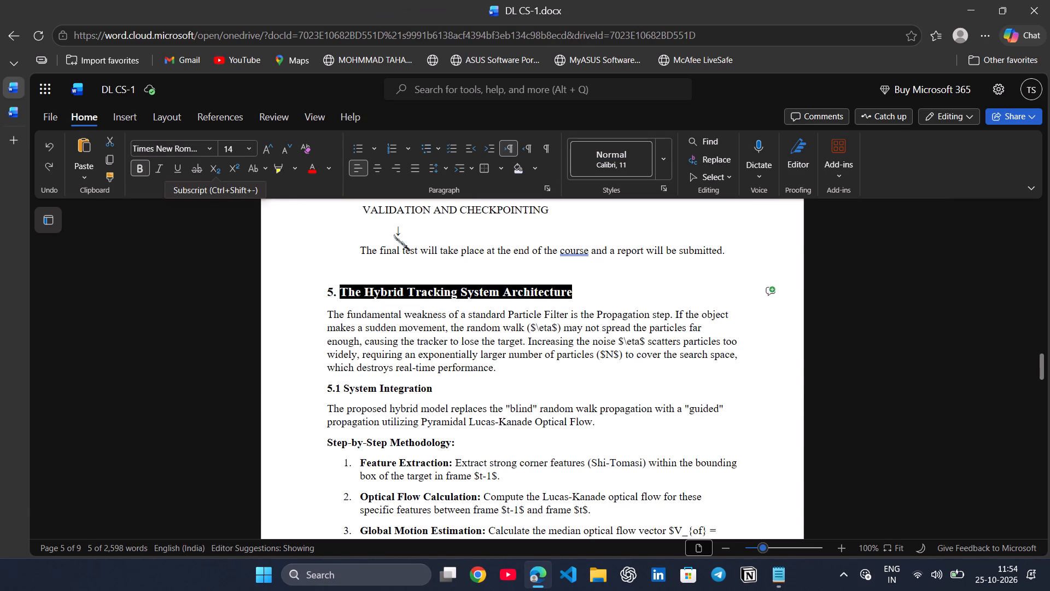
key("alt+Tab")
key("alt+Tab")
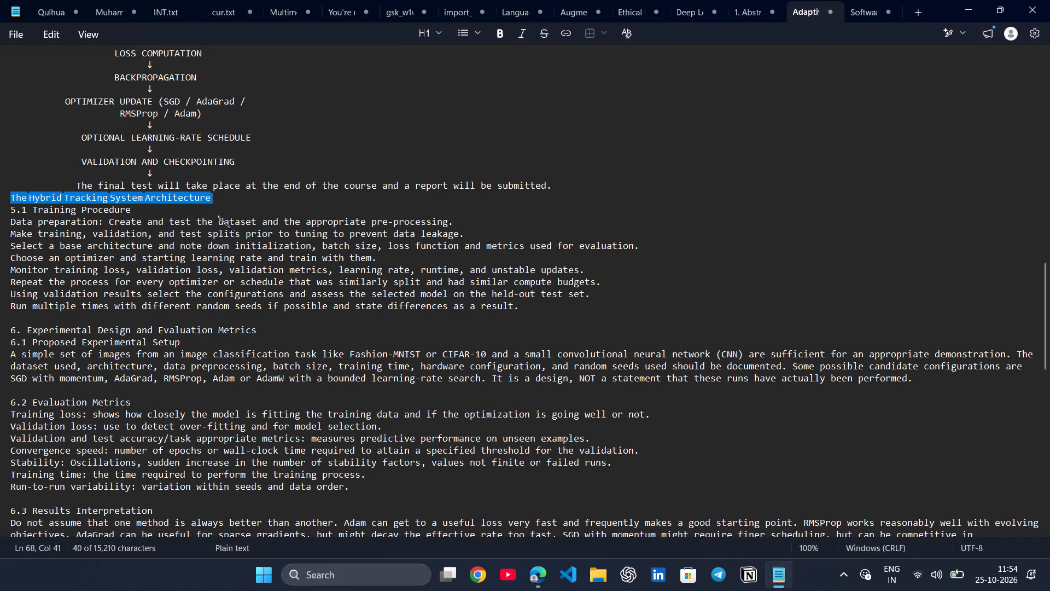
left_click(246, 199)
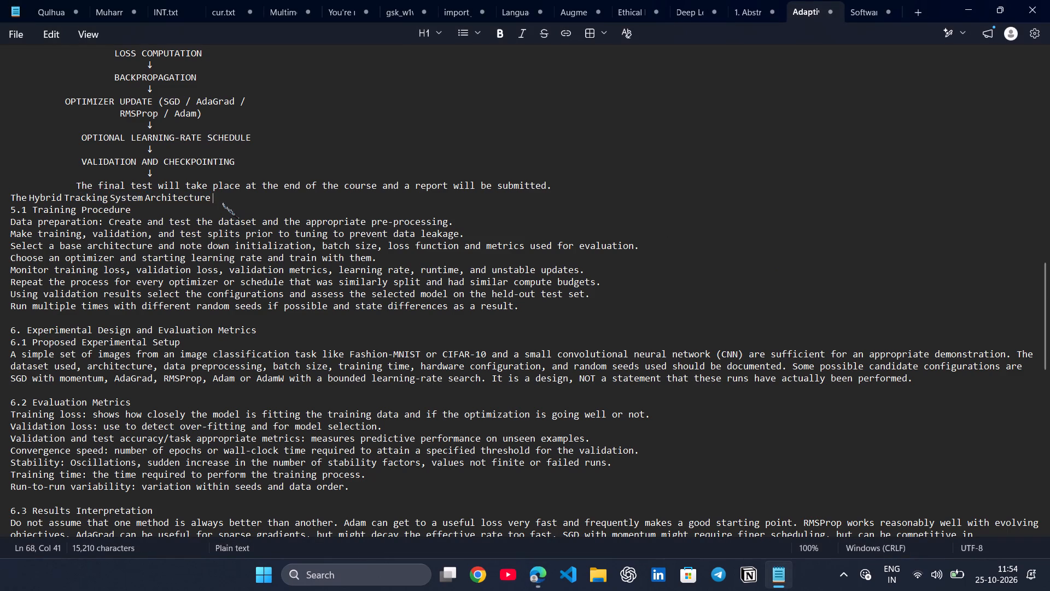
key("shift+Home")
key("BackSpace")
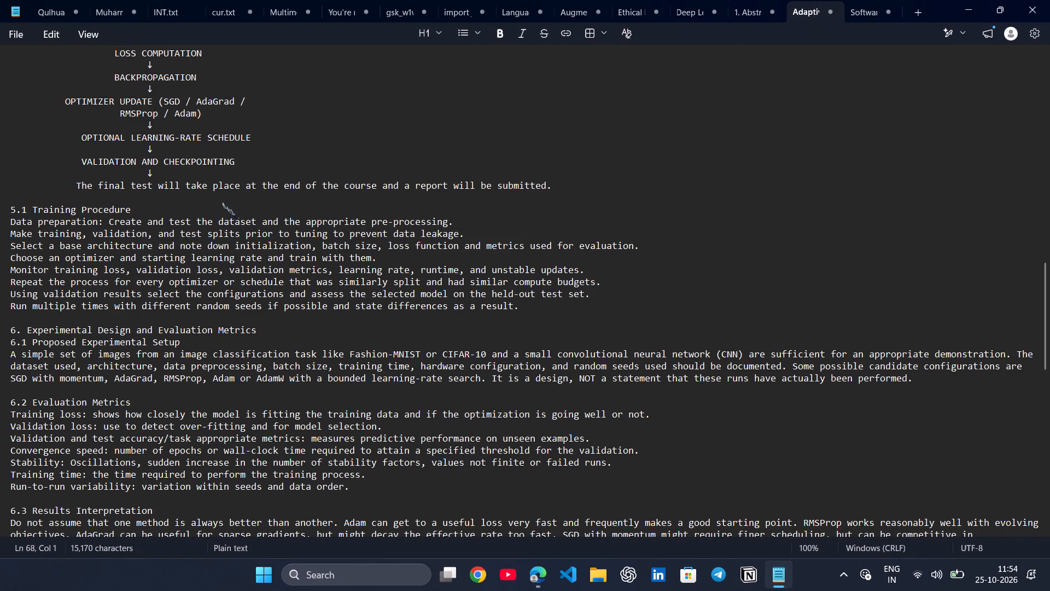
Paste the heading "5. Proposed System Architecture and Workflow" on its own line above "The proposed system architecture and work flow" in the Notepad note.
scroll(223, 203, "up", 2)
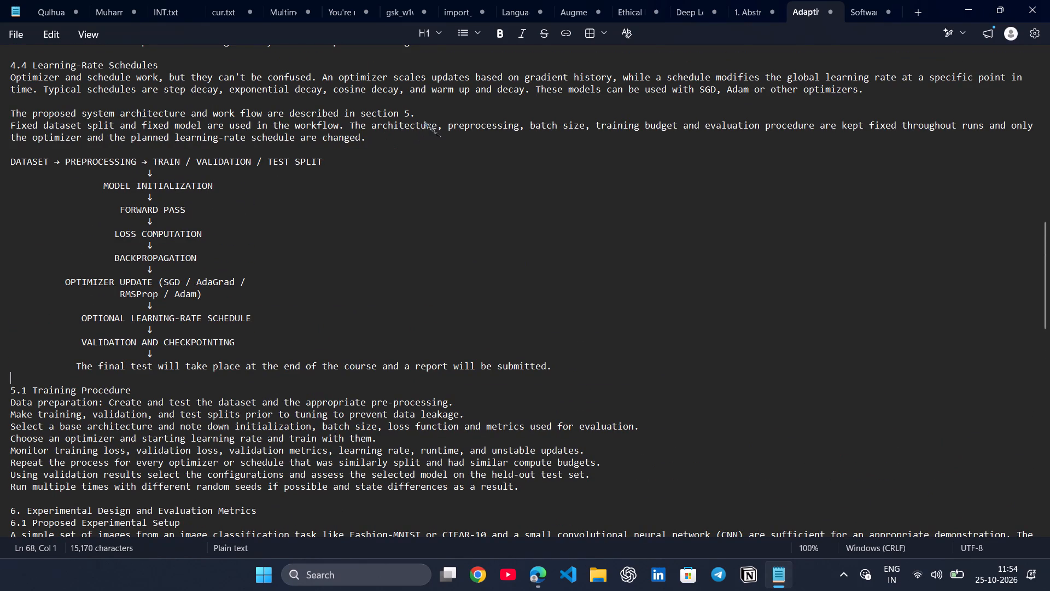
left_click(423, 107)
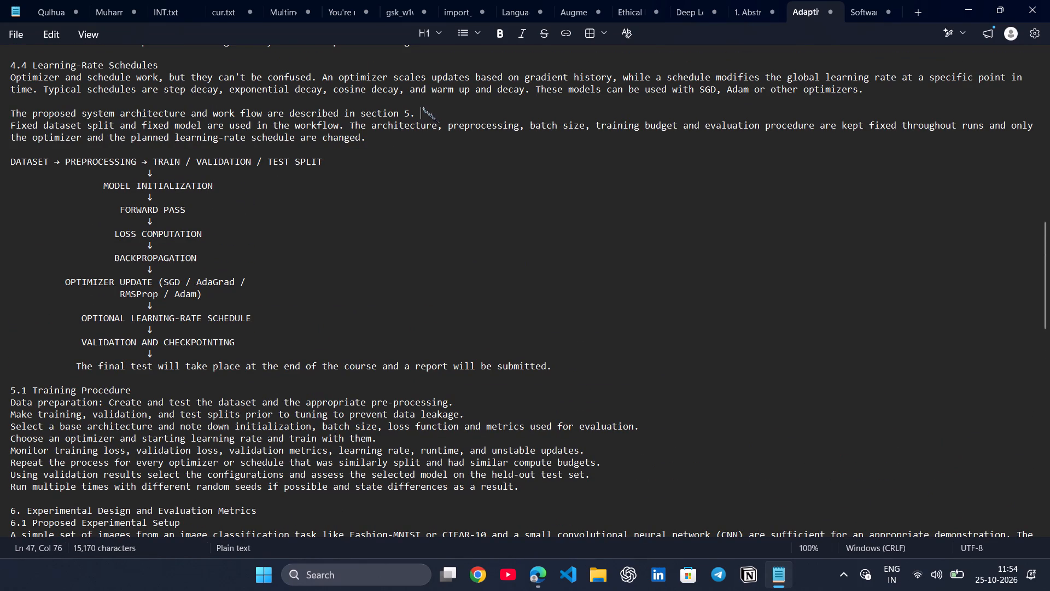
key("Down")
key("Down")
key("Up")
key("Up")
key("Up")
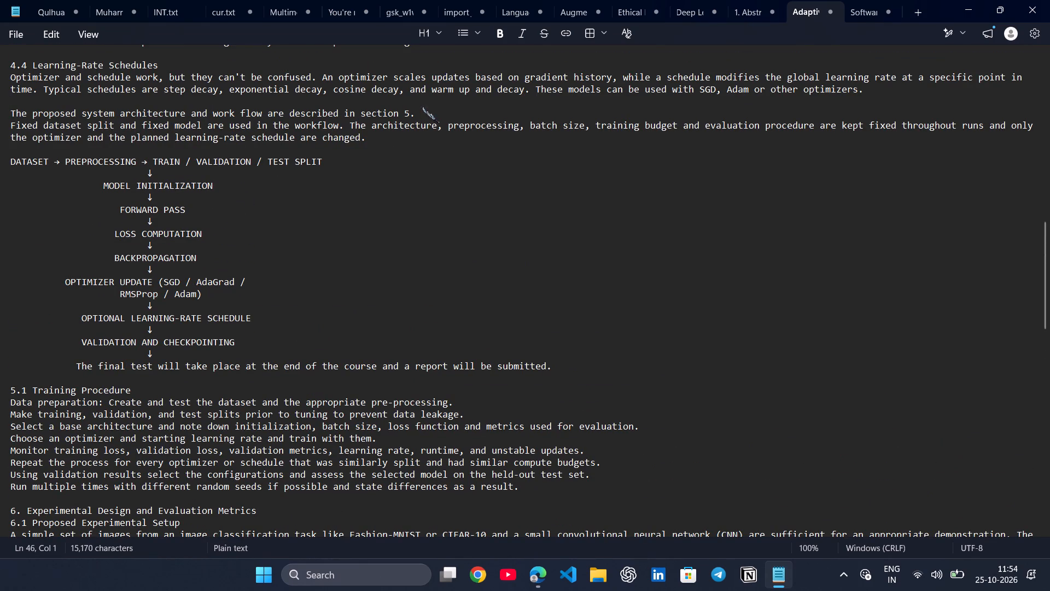
key("Return")
key("ctrl+v")
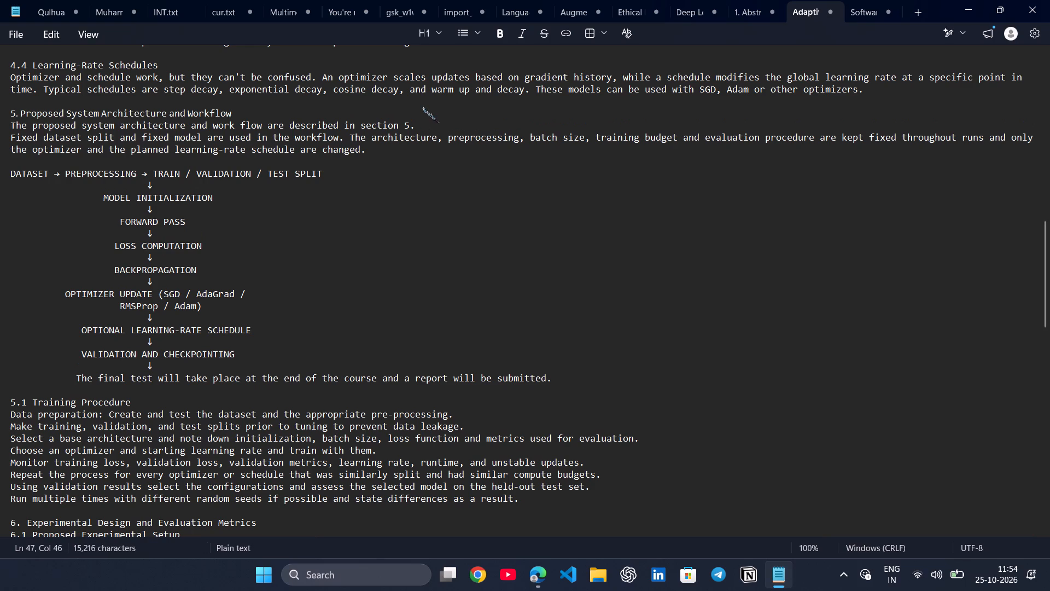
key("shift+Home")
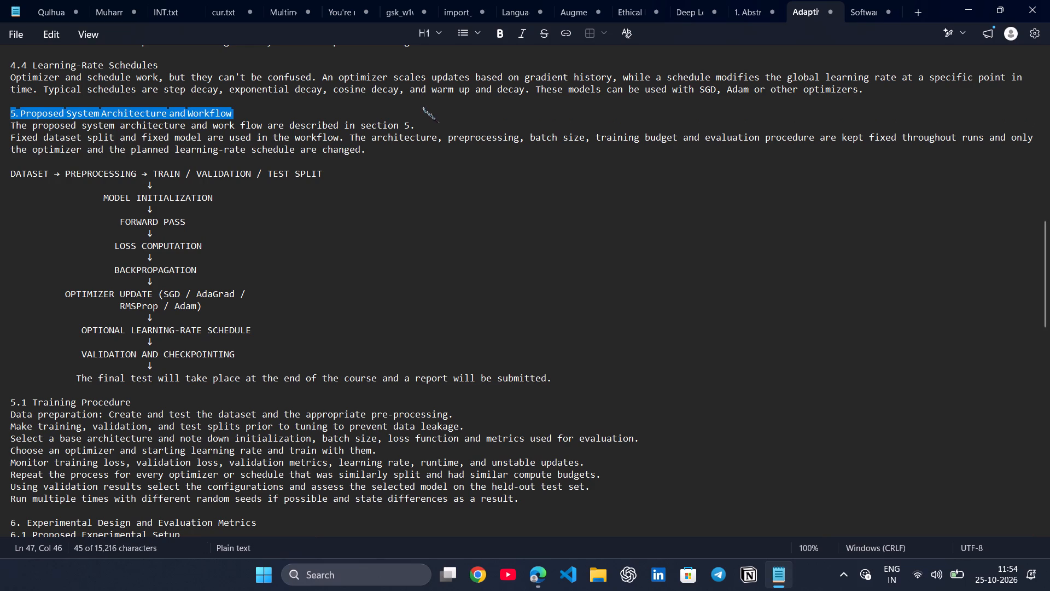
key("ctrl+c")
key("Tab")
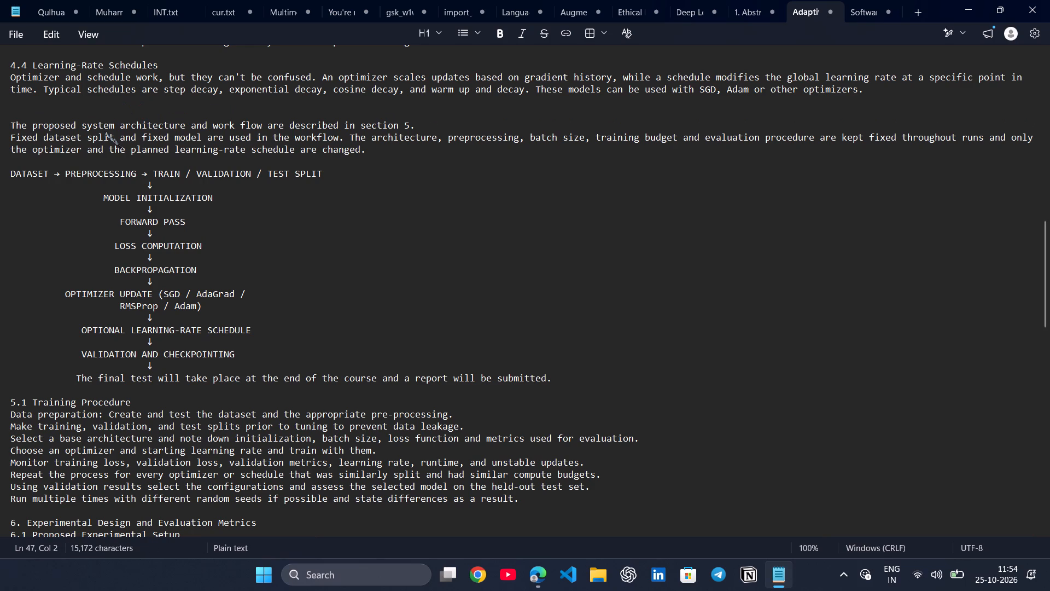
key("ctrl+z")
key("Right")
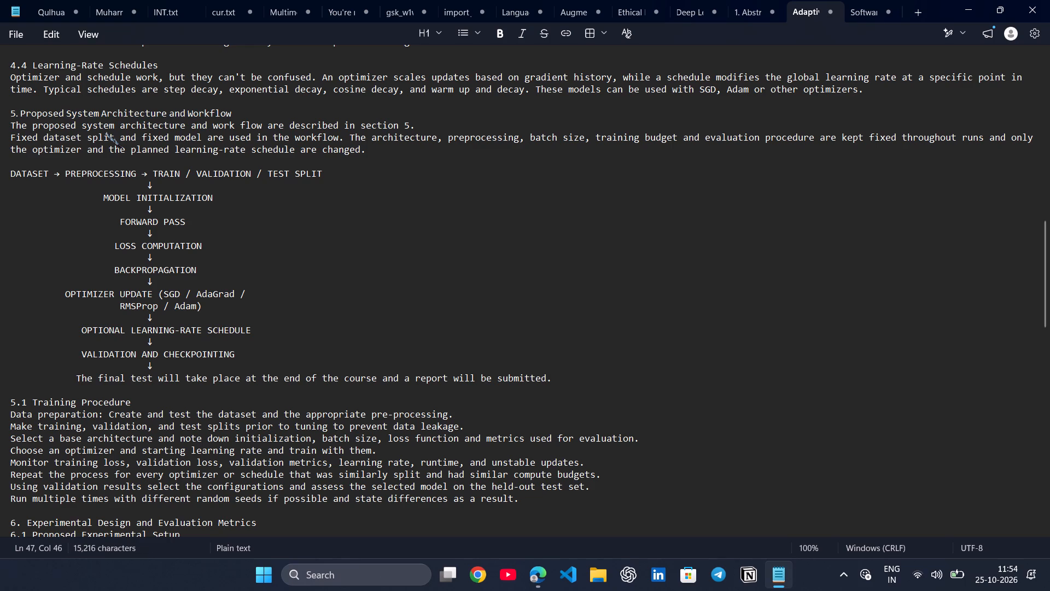
Remove the "5. " numbering from the pasted "Proposed System Architecture and Workflow" heading in the note.
key("Up")
key("Down")
key("Up")
key("Right")
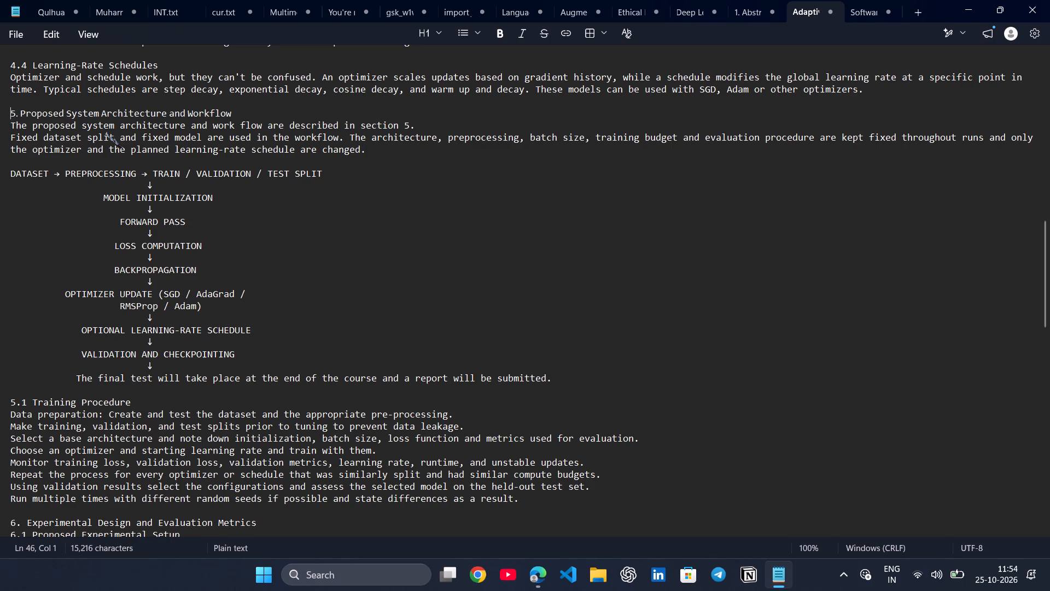
key("Delete")
key("Delete")
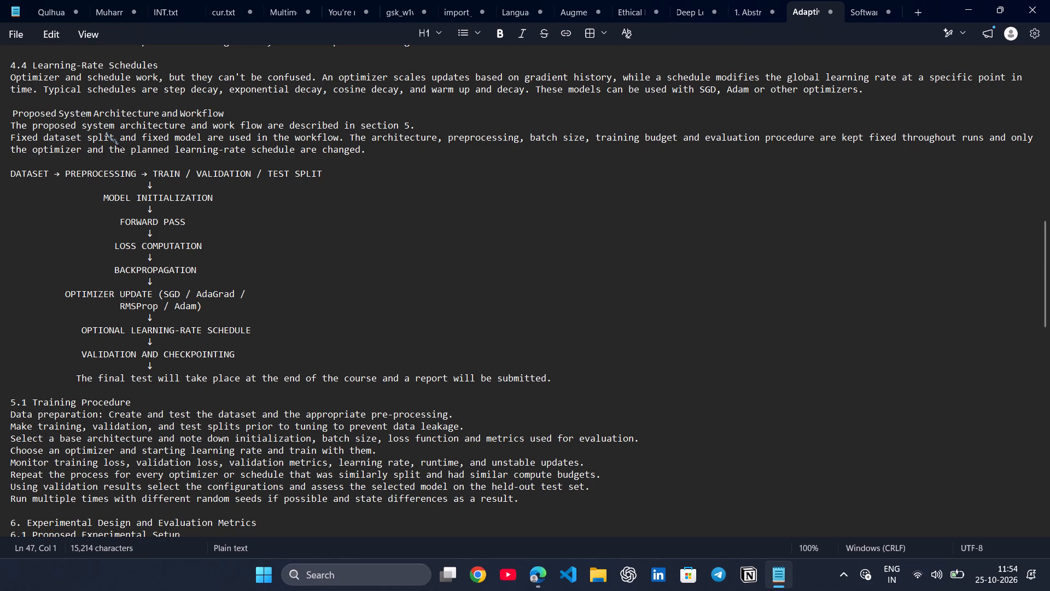
key("Delete")
Copy "Proposed System Architecture and Workflow" from the note over the section 5 title in DL CS-1, keeping it on the "5." line.
key("shift+End")
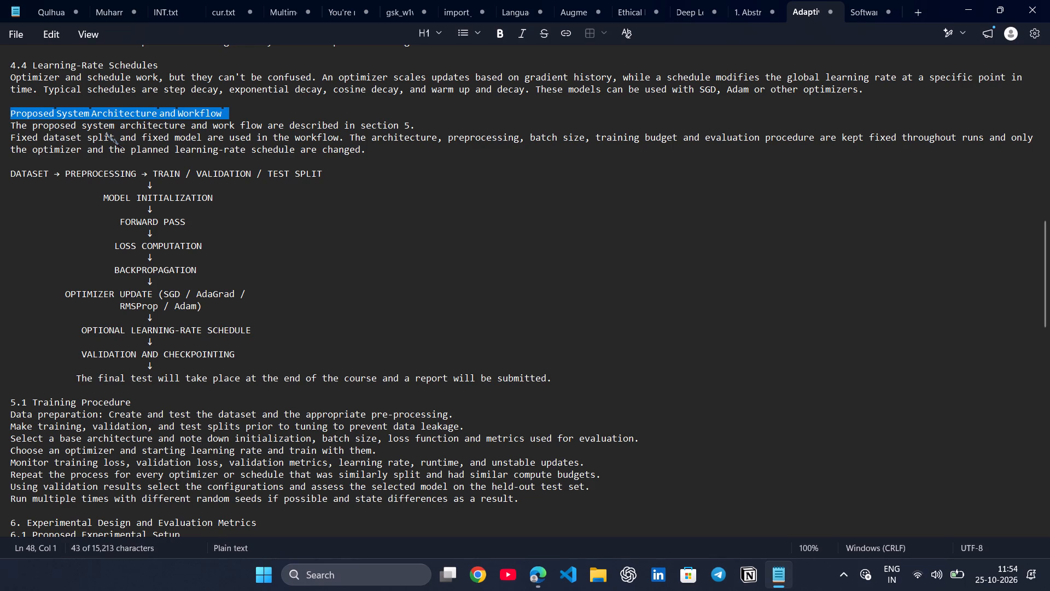
key("ctrl+c")
key("alt+Tab")
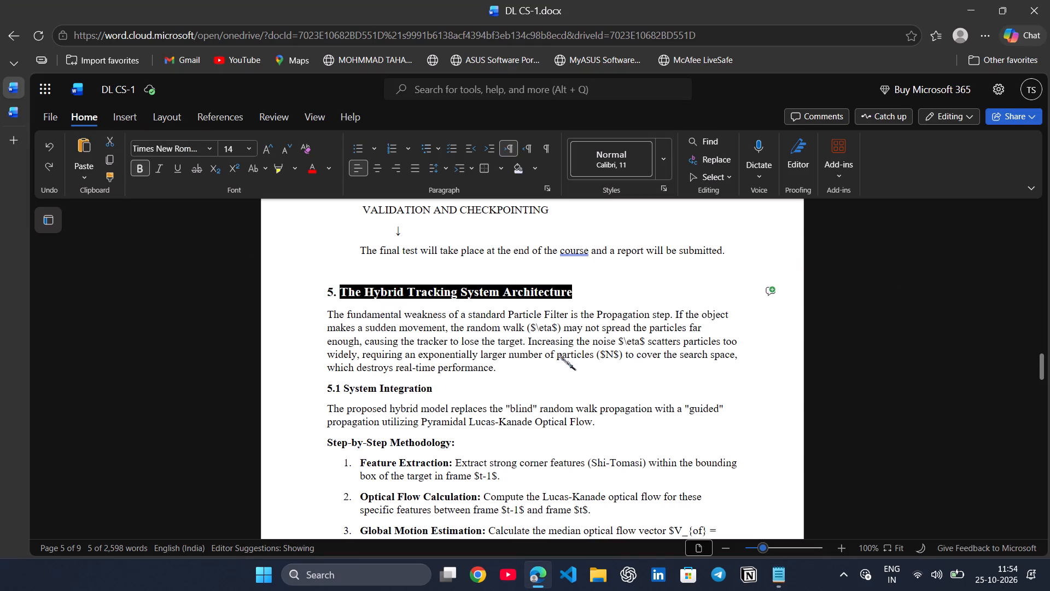
key("ctrl+v")
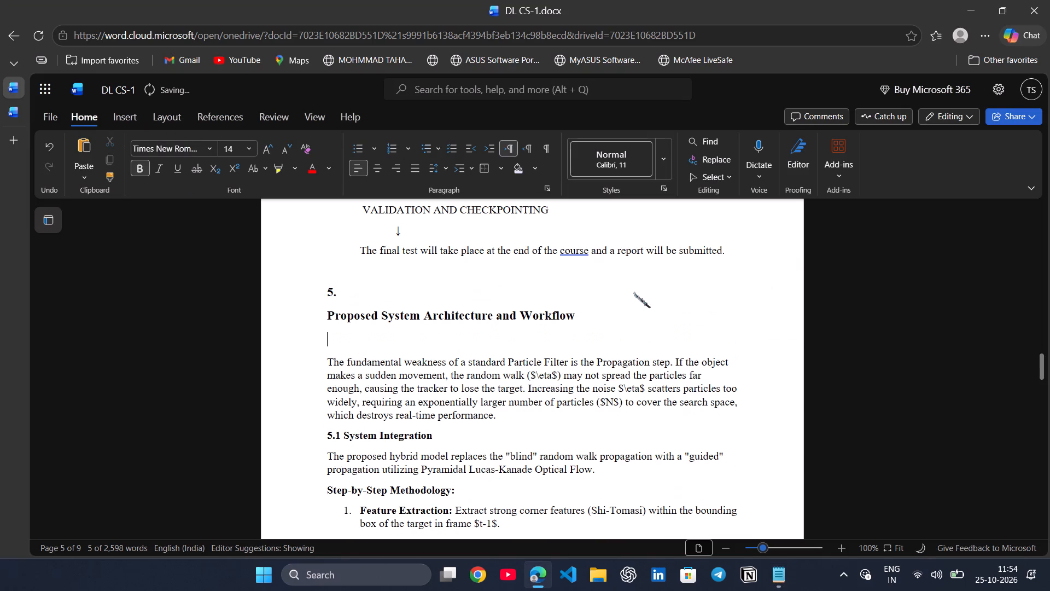
key("BackSpace")
key("Up")
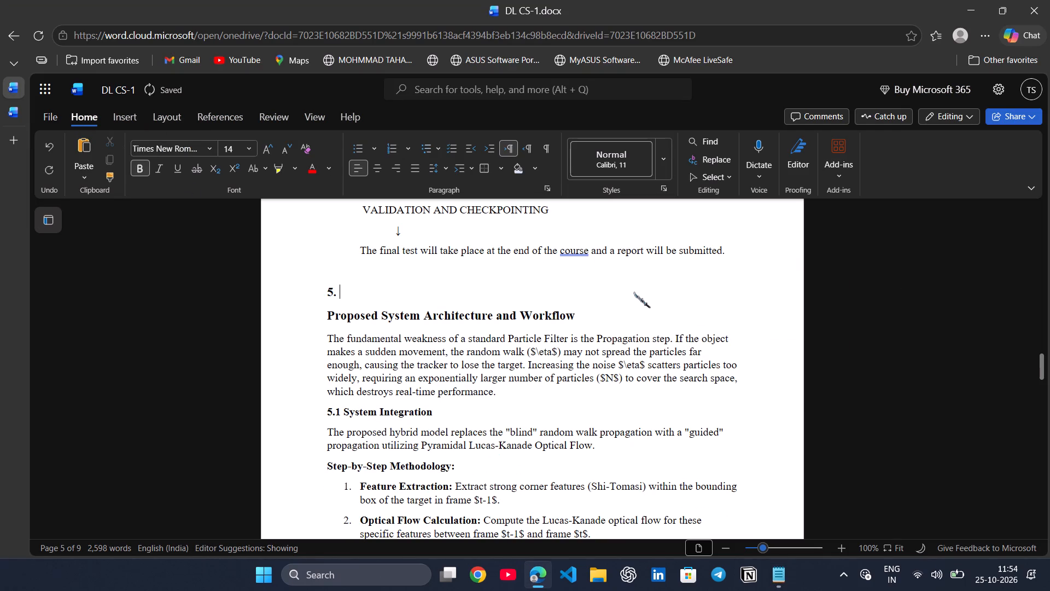
key("Delete")
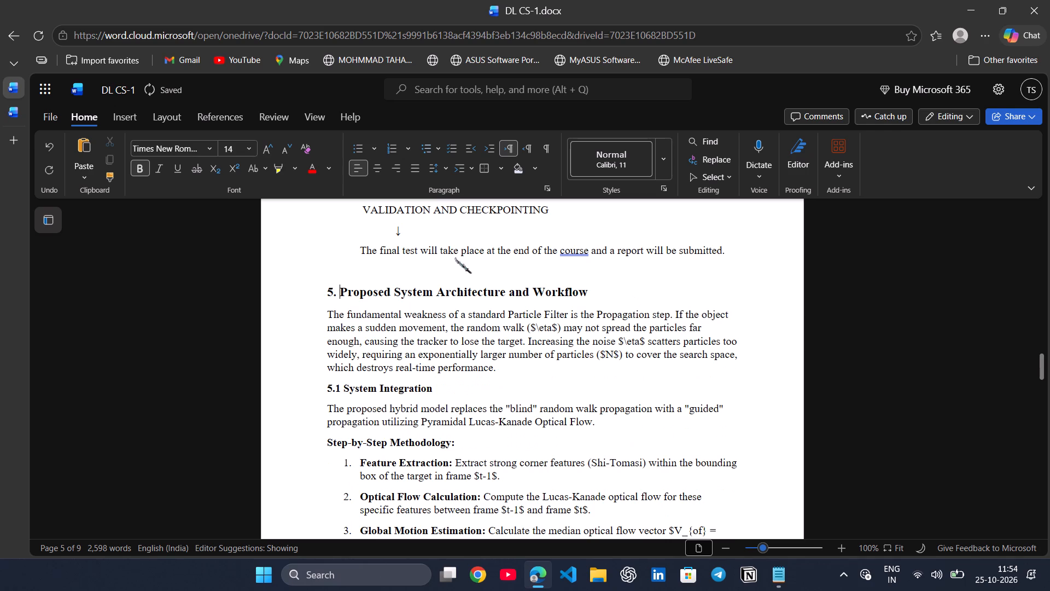
Cut the workflow text and diagram under "4.4 Learning-Rate Schedules", from "The proposed system architecture" through "a report will be submitted.".
scroll(455, 258, "up", 6)
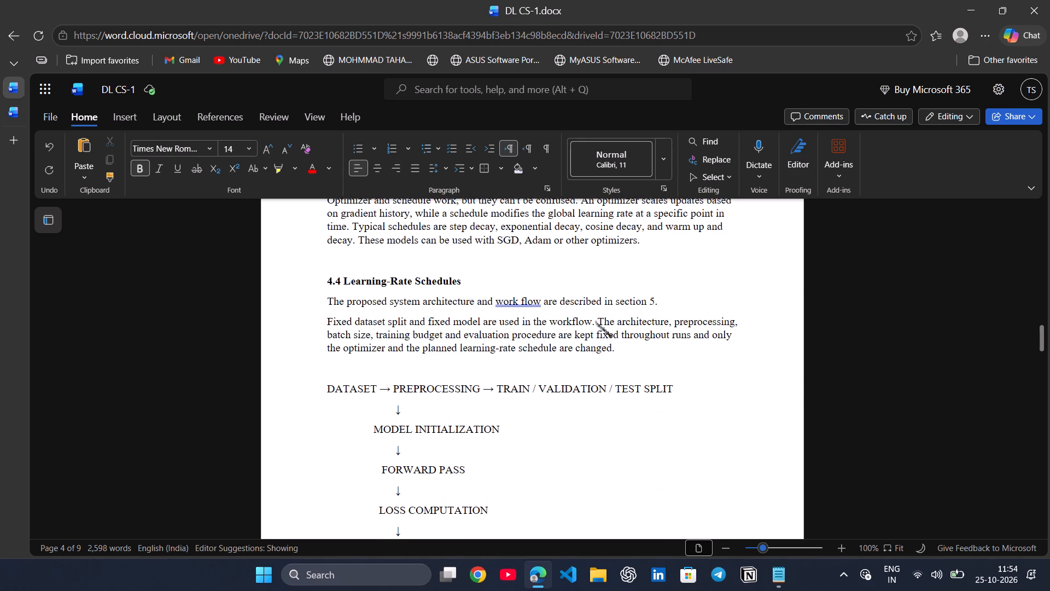
left_click(328, 301)
key("shift+Down")
key("shift+Down")
key("shift+Down")
key("shift+Down")
key("shift+Down")
key("shift+Down")
key("shift+Down")
key("shift+Down")
key("shift+Down")
key("shift+Down")
key("shift+Down")
key("shift+Down")
key("shift+Down")
key("shift+Down")
key("shift+Down")
key("shift+Down")
key("shift+Down")
key("shift+Down")
key("shift+Down")
key("shift+Down")
key("shift+Down")
key("shift+Down")
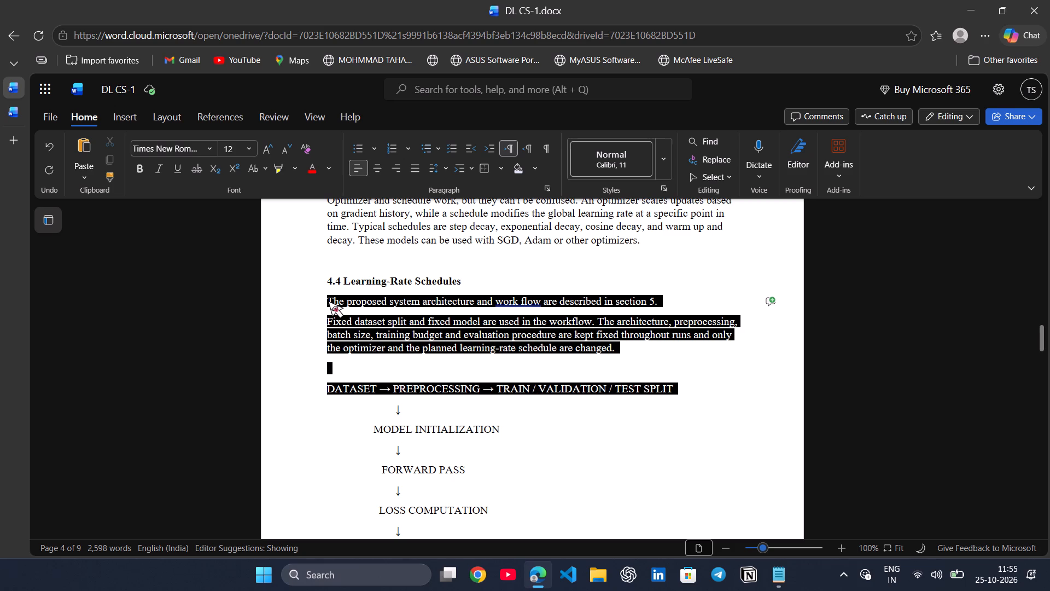
key("shift+Down")
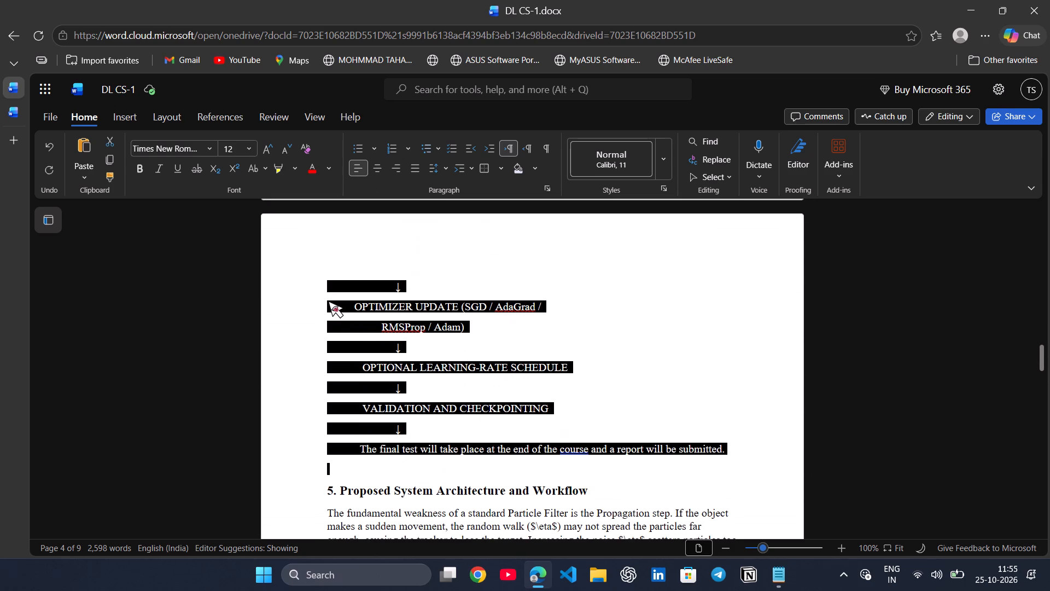
key("shift+Up")
key("shift+Up")
key("shift+Down")
key("shift+Down")
key("shift+Left")
key("shift+Left")
key("shift+Left")
key("ctrl+x")
Check the order in the note, and paste the cut workflow text on a new line below the section 5 heading in DL CS-1.
key("alt+Tab")
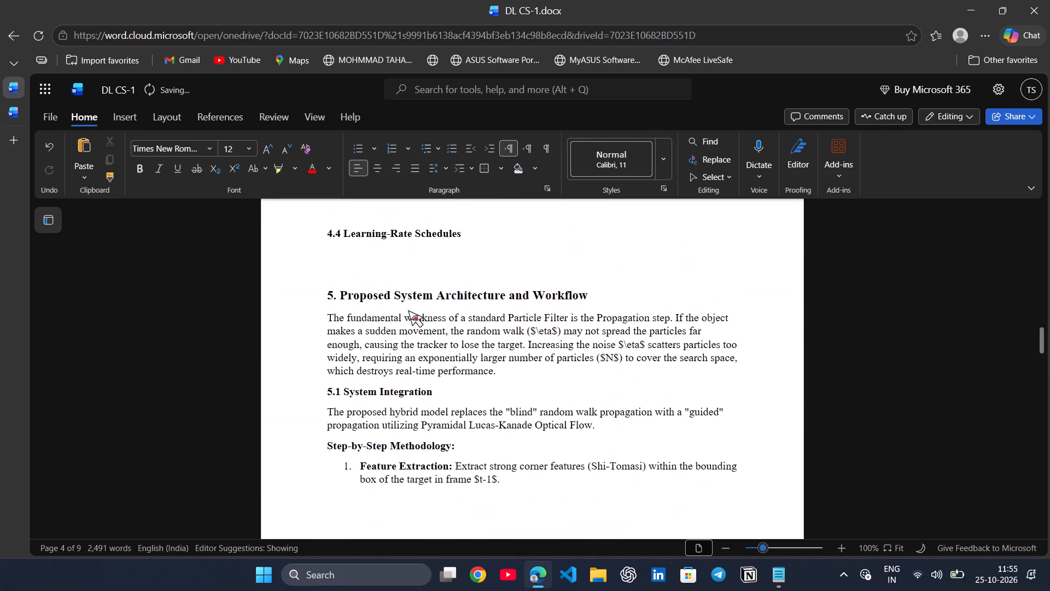
scroll(384, 297, "up", 1)
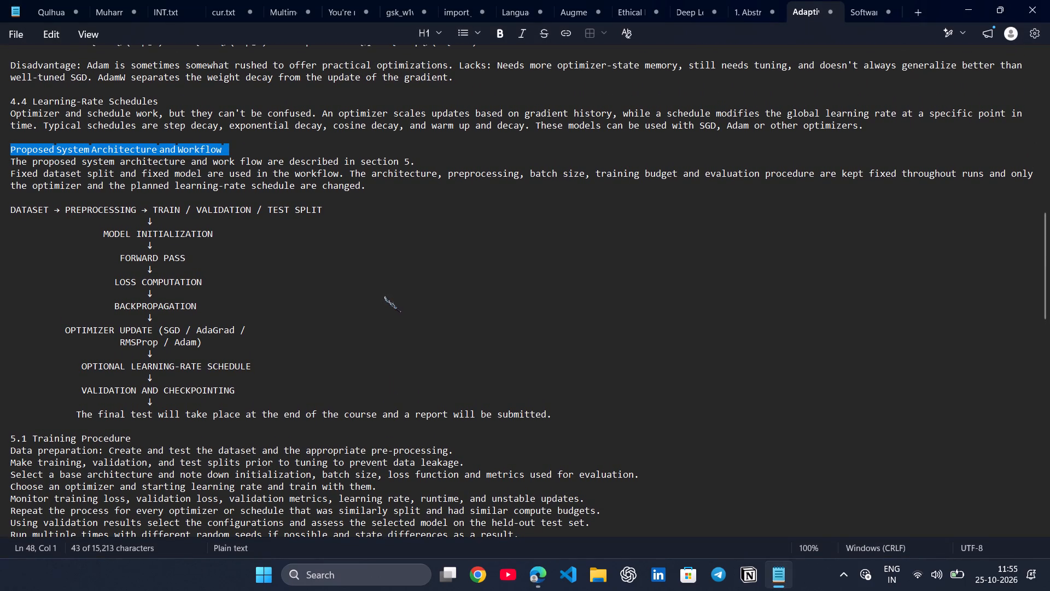
key("alt+Tab")
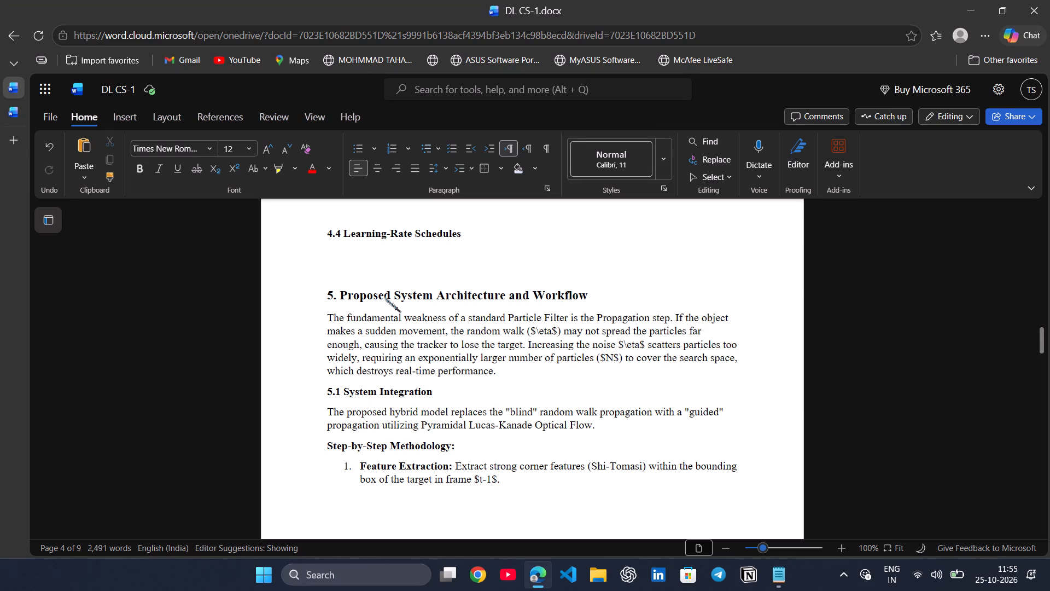
left_click(600, 303)
key("Down")
key("Home")
key("Return")
key("Up")
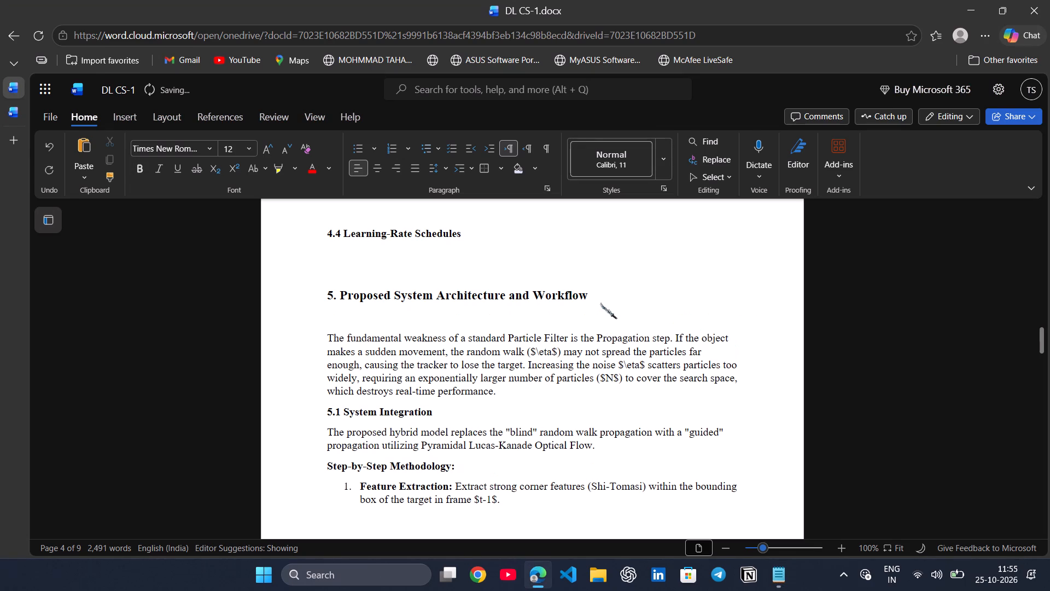
key("ctrl+v")
Copy the "Optimizer and schedule work" paragraph from the note and paste it under the "4.4 Learning-Rate Schedules" heading in DL CS-1.
scroll(600, 303, "up", 4)
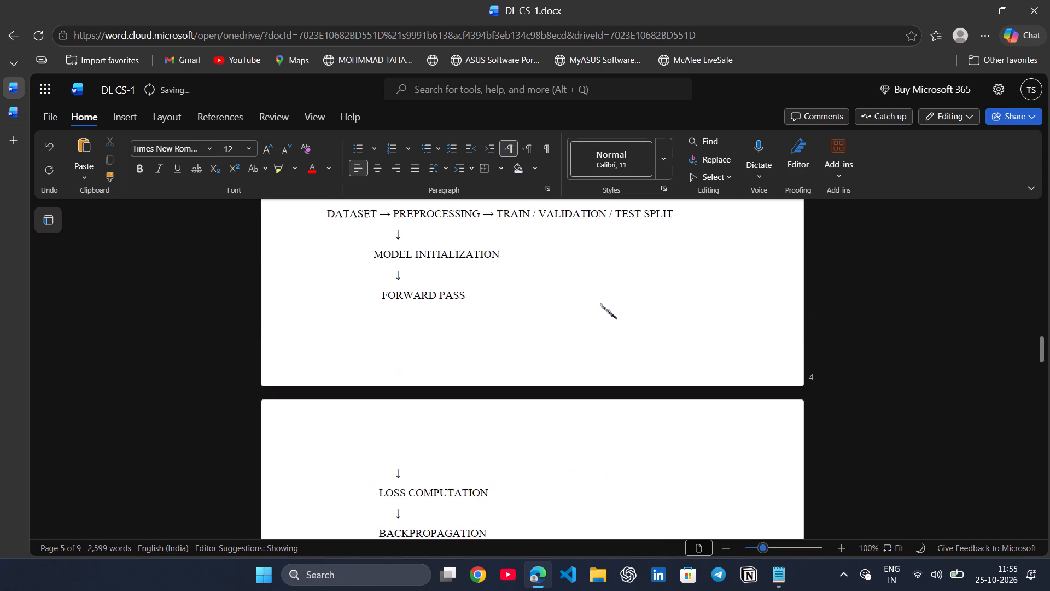
scroll(600, 303, "up", 2)
left_click(495, 384)
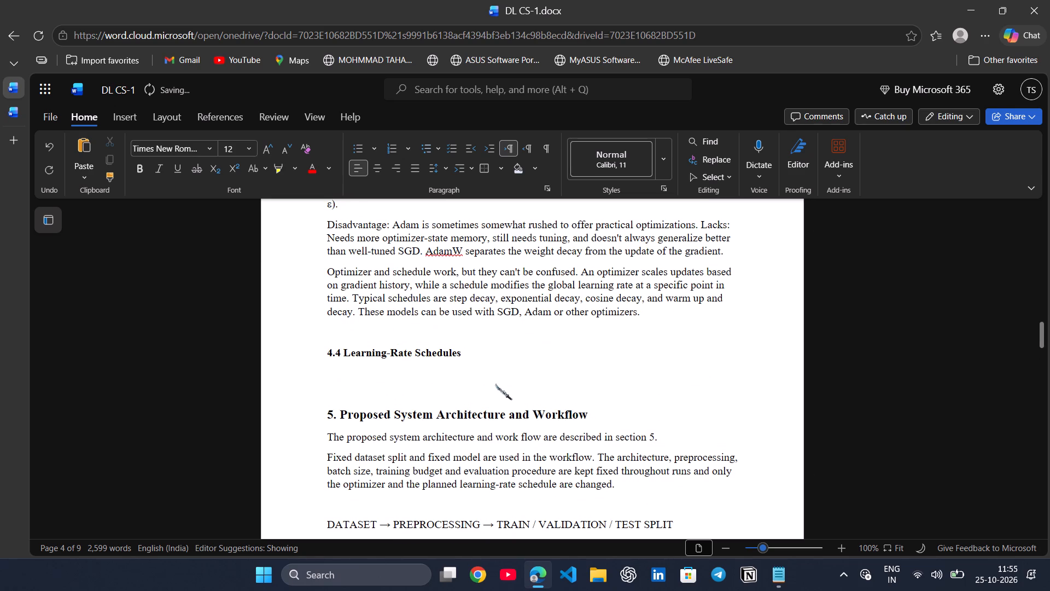
key("Up")
key("alt+Tab")
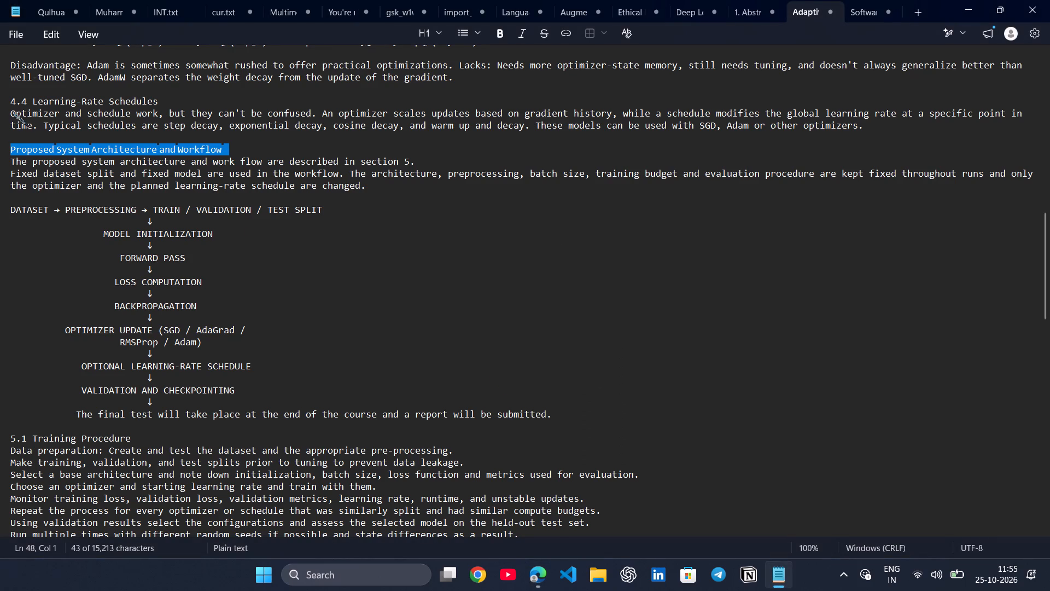
left_click(13, 112)
key("shift+Down")
key("shift+Down")
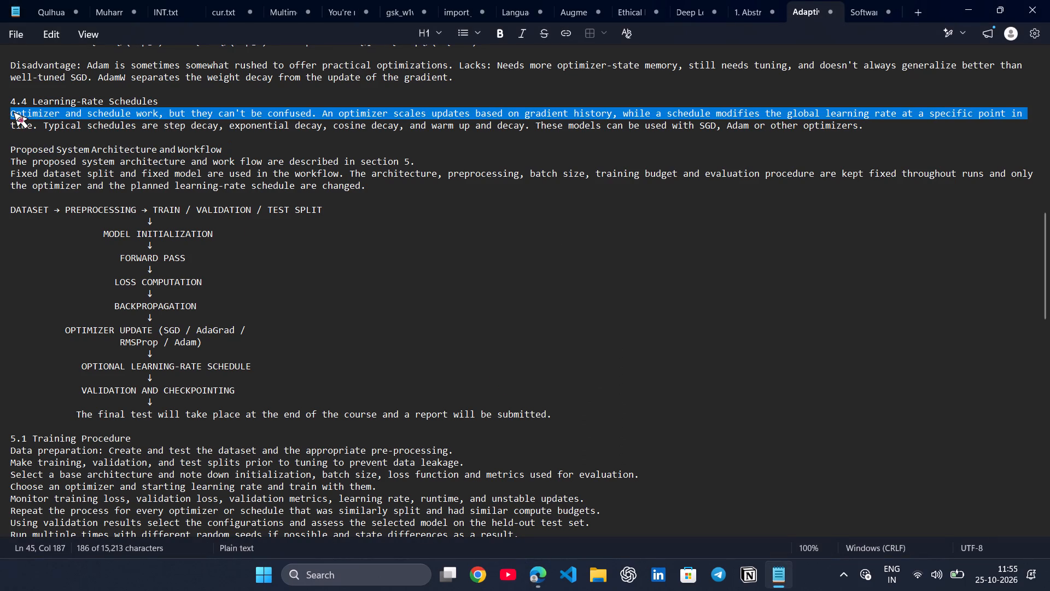
key("shift+Left")
key("shift+Left")
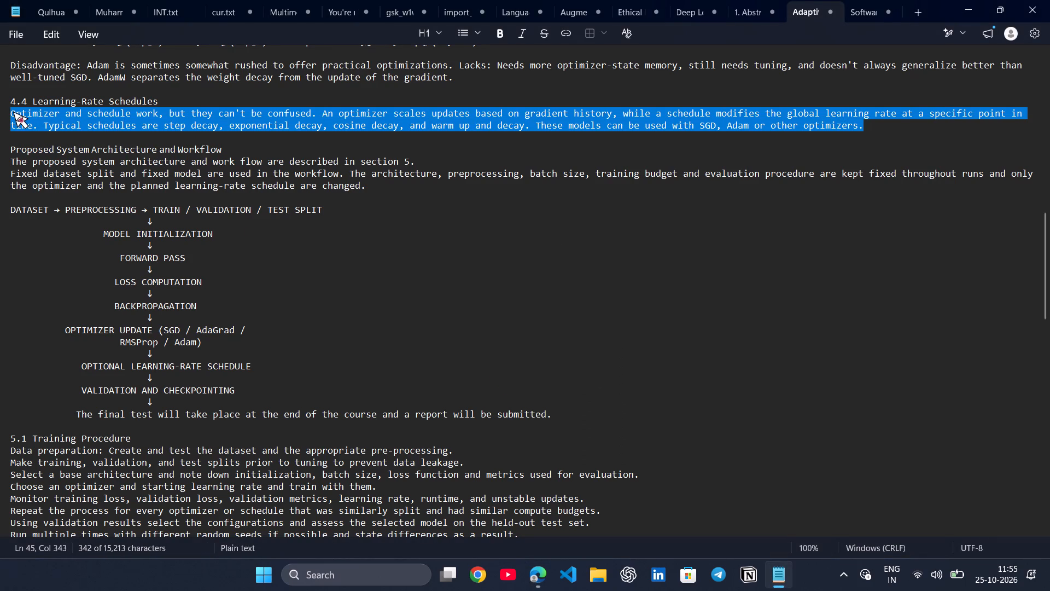
key("ctrl+c")
key("alt+Tab")
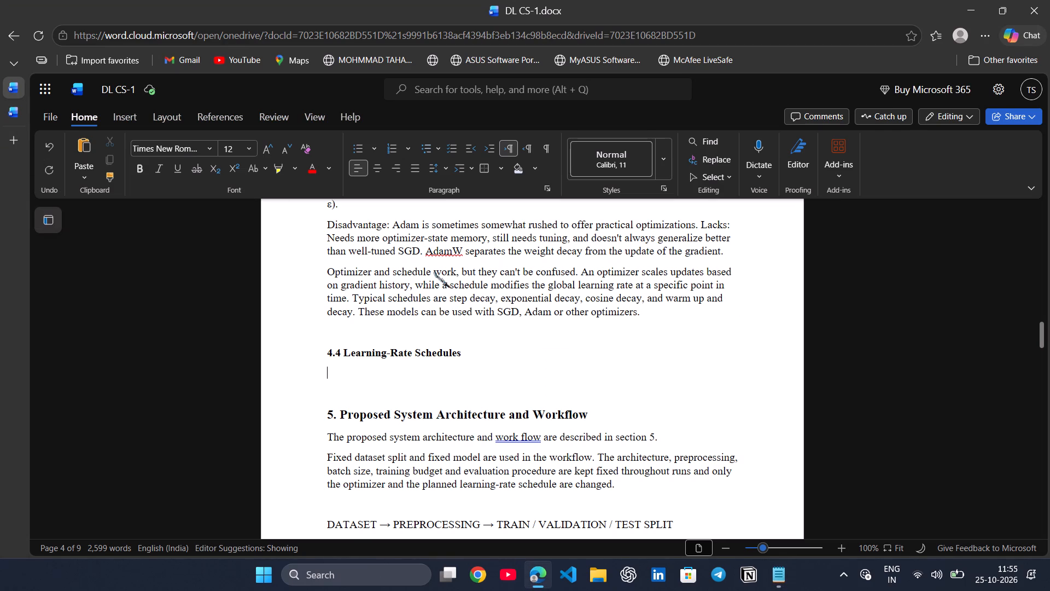
key("ctrl+v")
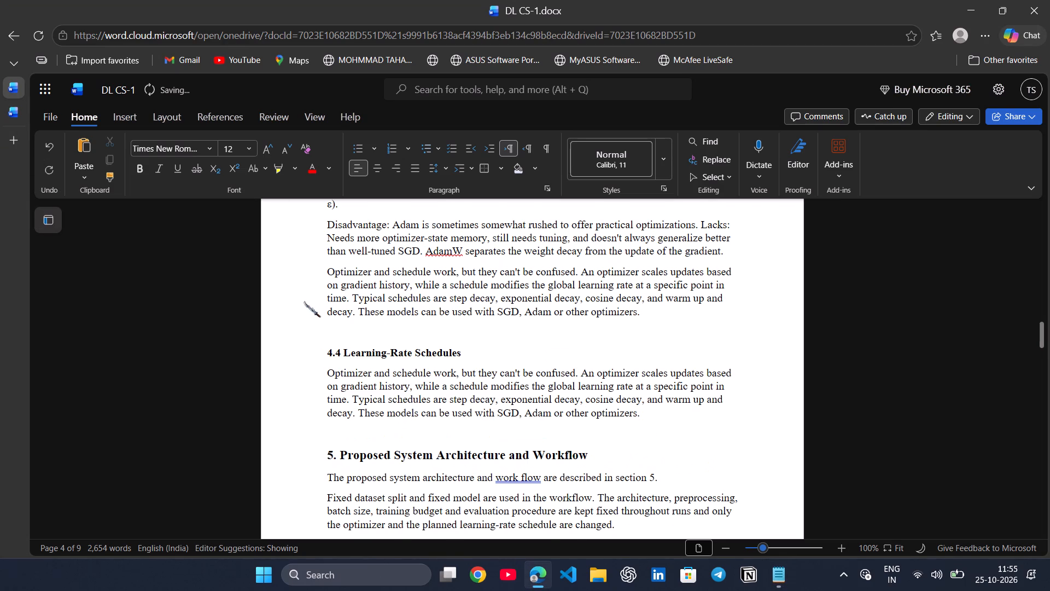
Delete the duplicate "Optimizer and schedule work" paragraph at the end of section 4.3 Adam, along with its empty line.
scroll(304, 302, "up", 2)
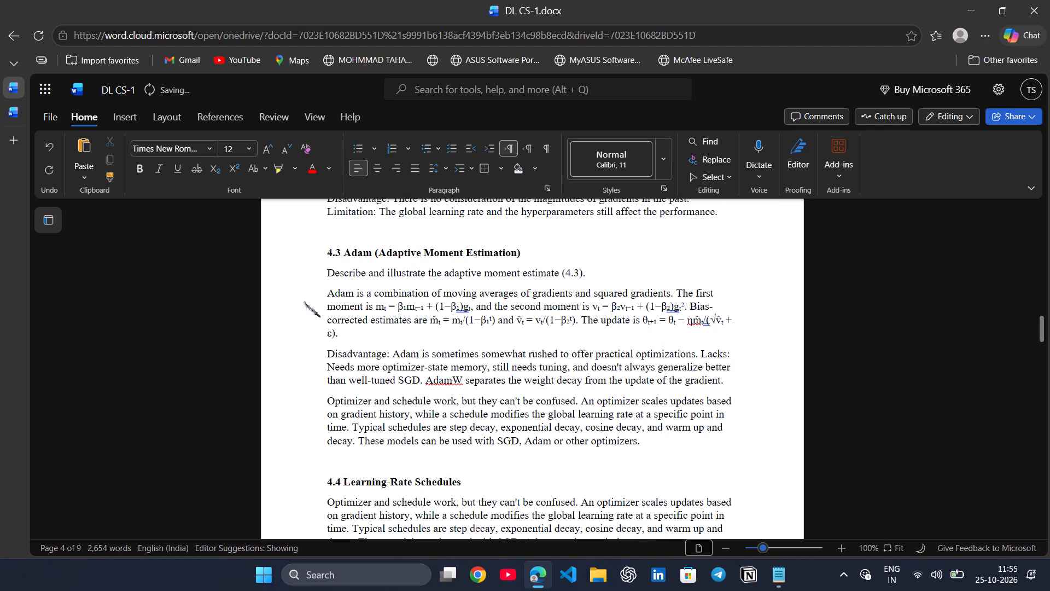
scroll(304, 302, "down", 2)
scroll(304, 302, "up", 1)
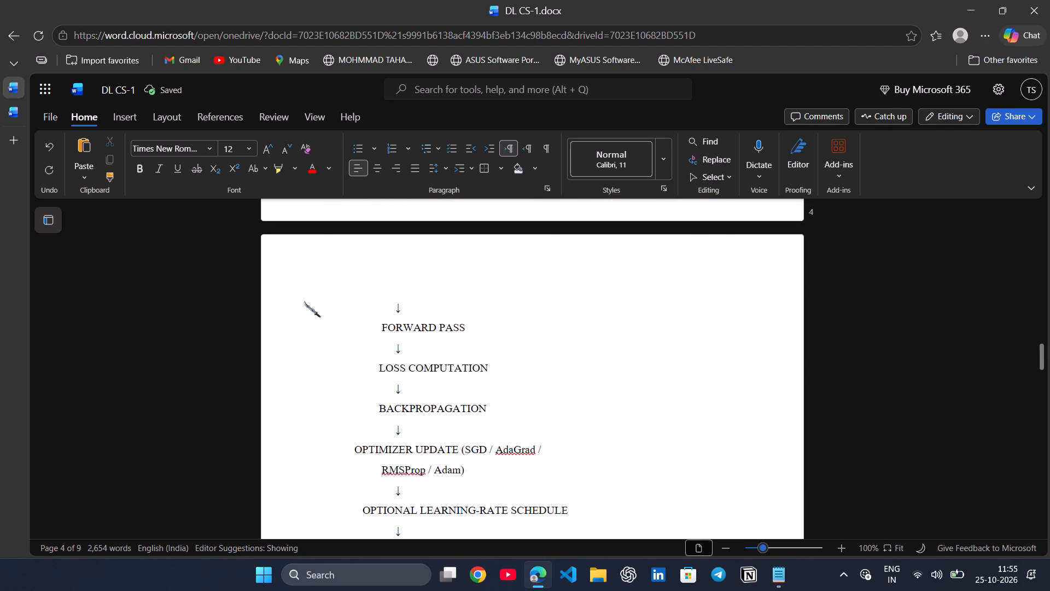
scroll(304, 302, "up", 6)
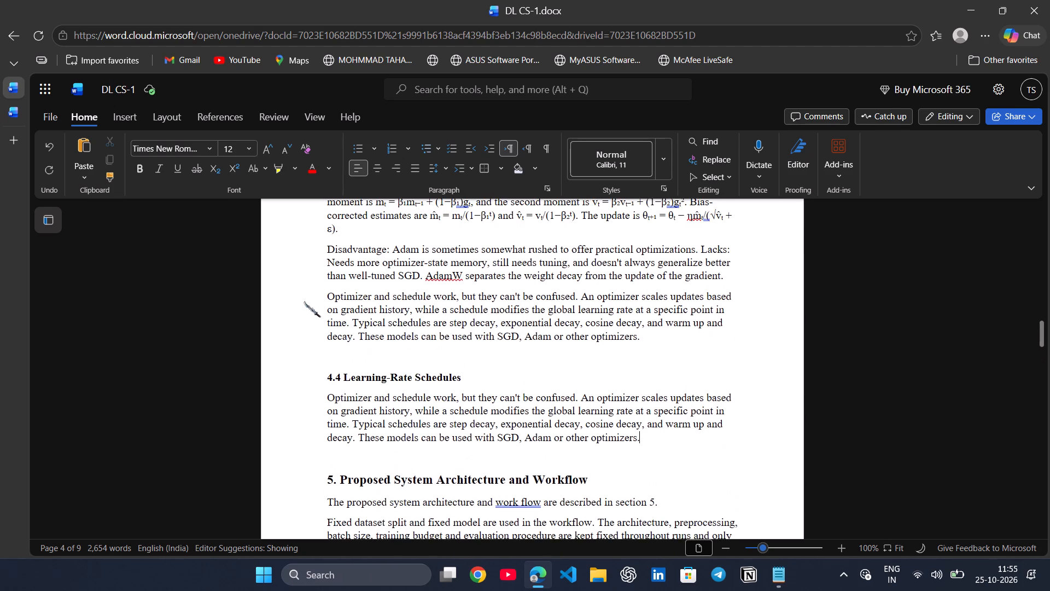
scroll(304, 302, "up", 2)
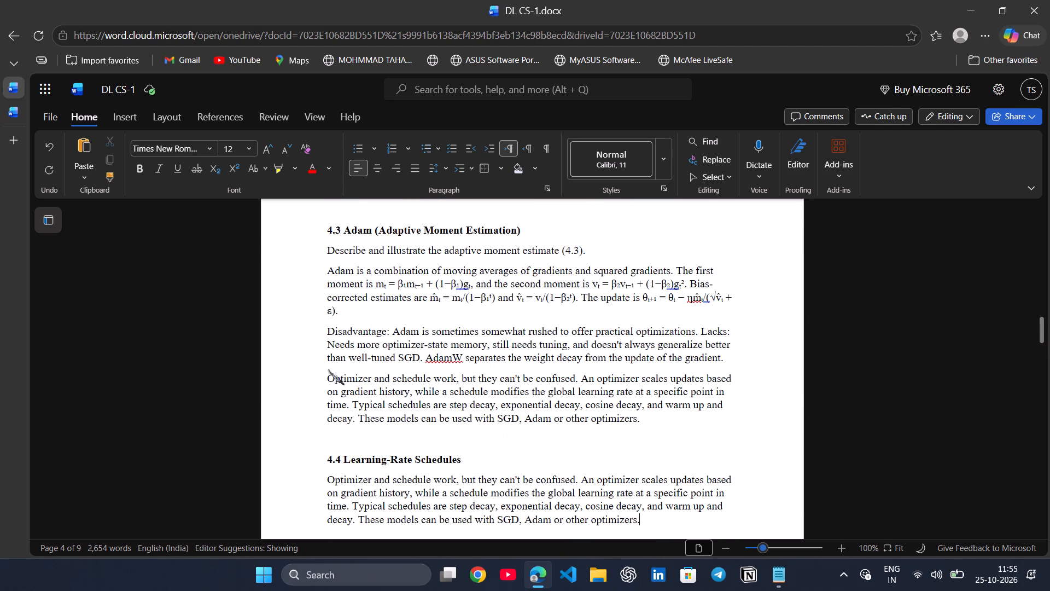
left_click(326, 376)
key("shift+Down")
key("shift+Down")
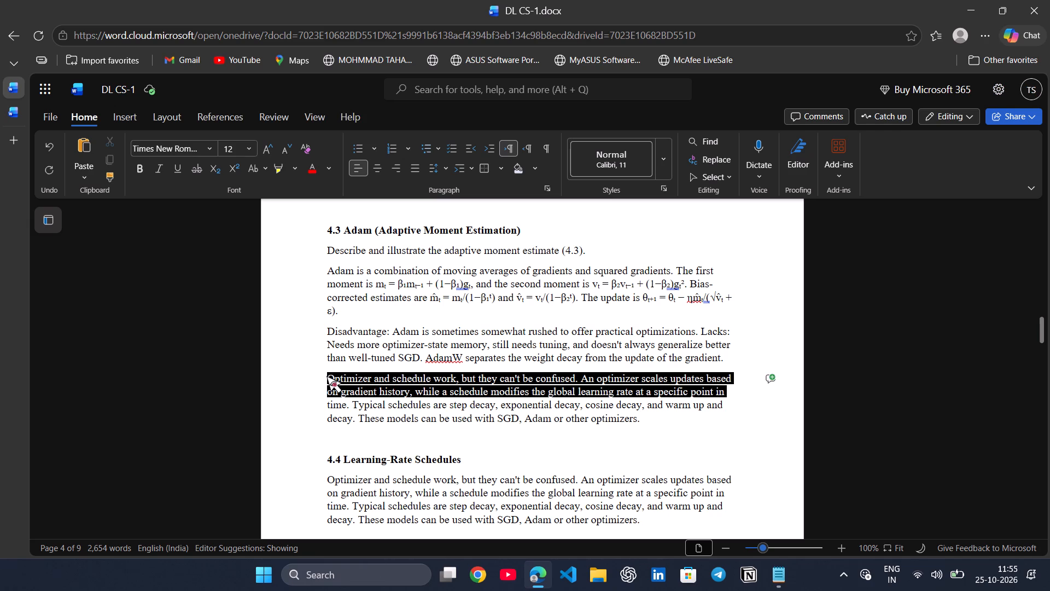
key("shift+Down")
key("shift+Down")
key("shift+Left")
key("shift+Left")
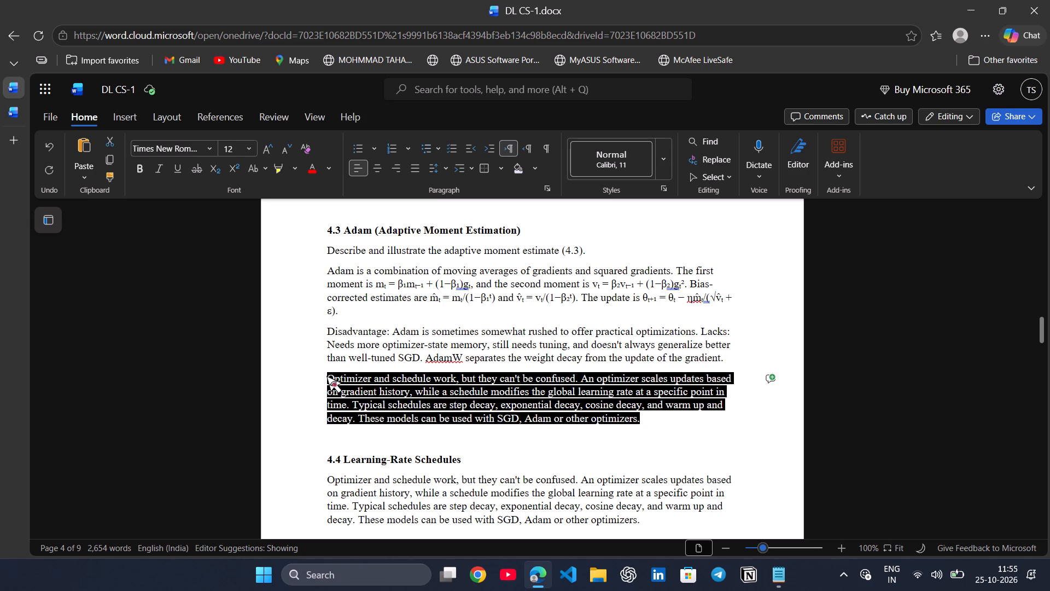
key("BackSpace")
key("BackSpace")
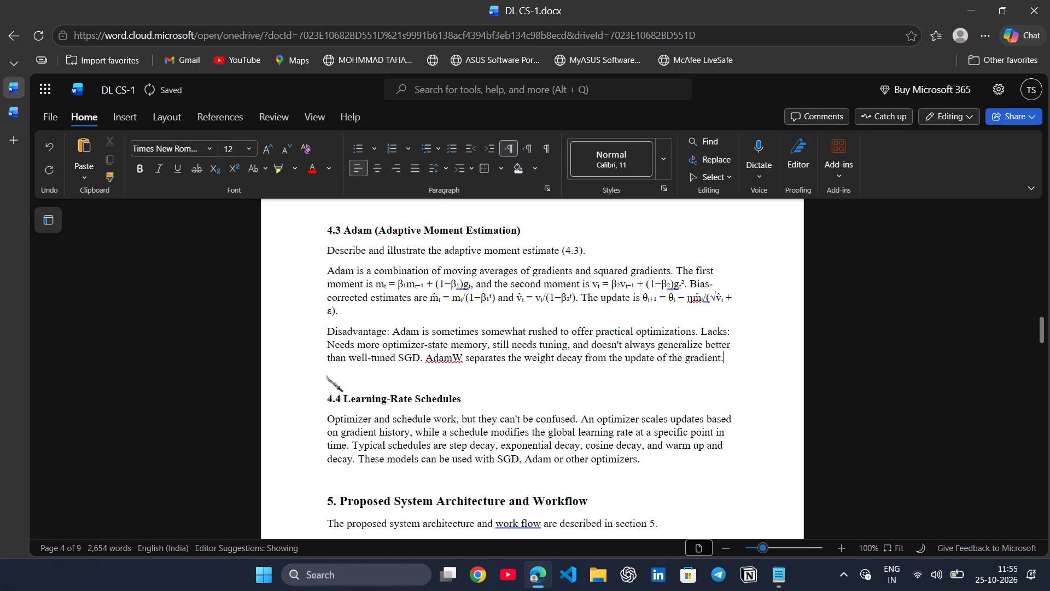
key("Down")
Correct "work flow" to the suggested "workflow" in the first sentence under the section 5 heading.
scroll(326, 376, "down", 1)
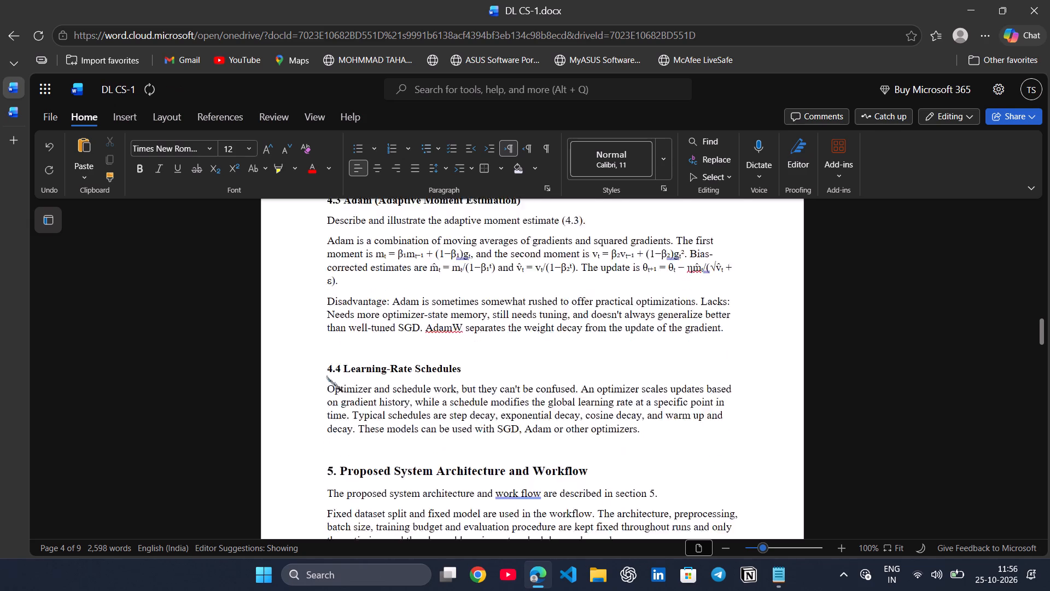
scroll(326, 376, "down", 4)
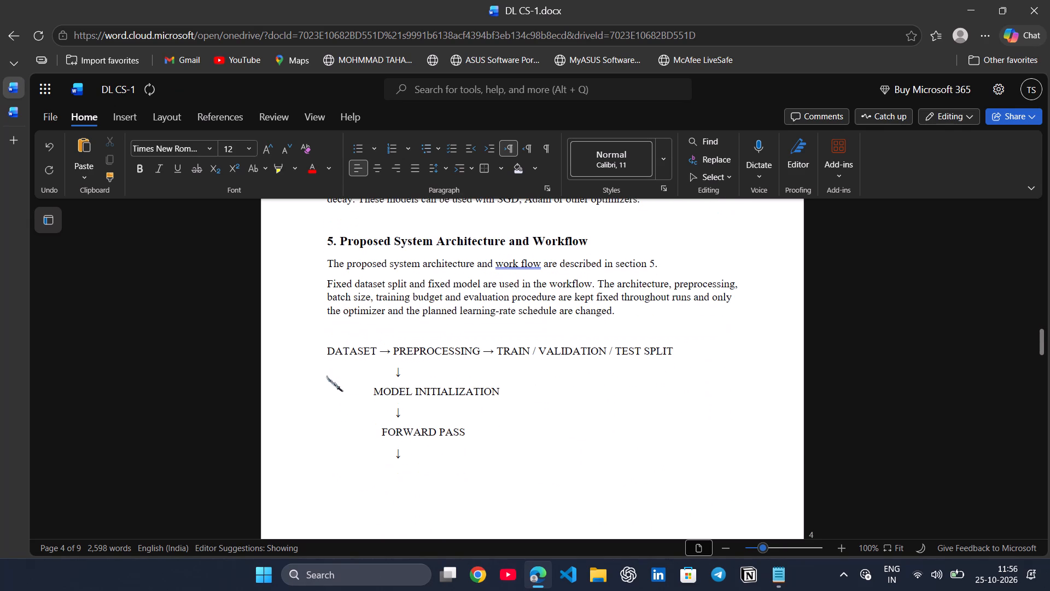
left_click(520, 264)
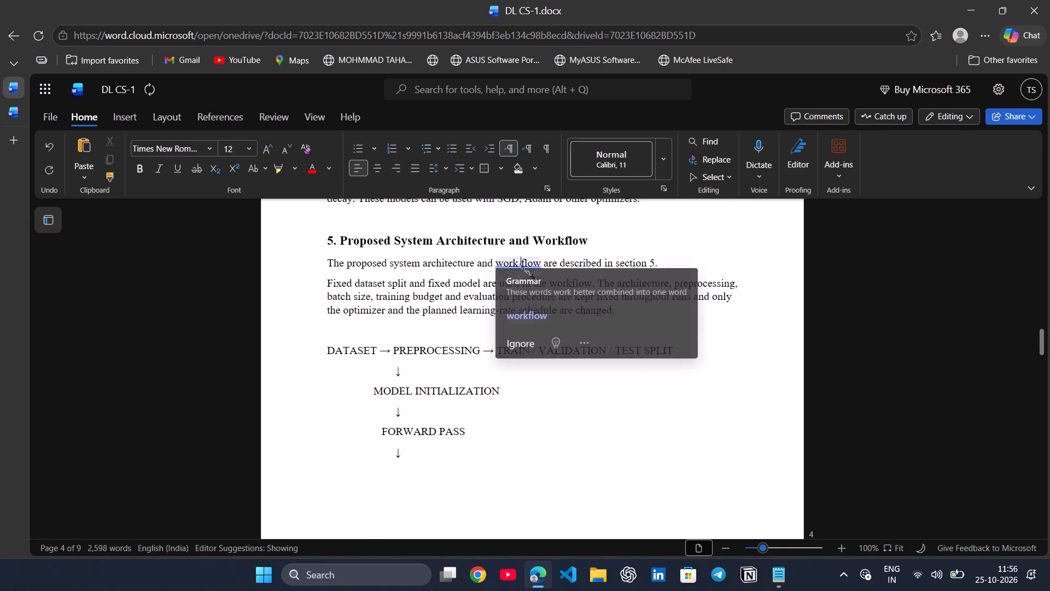
right_click(520, 264)
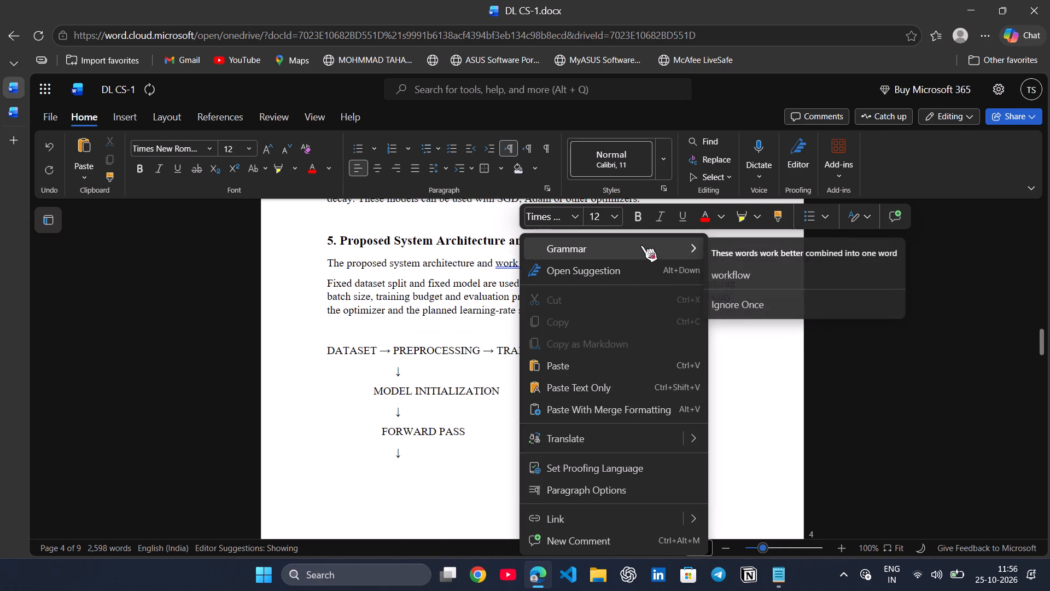
left_click(756, 273)
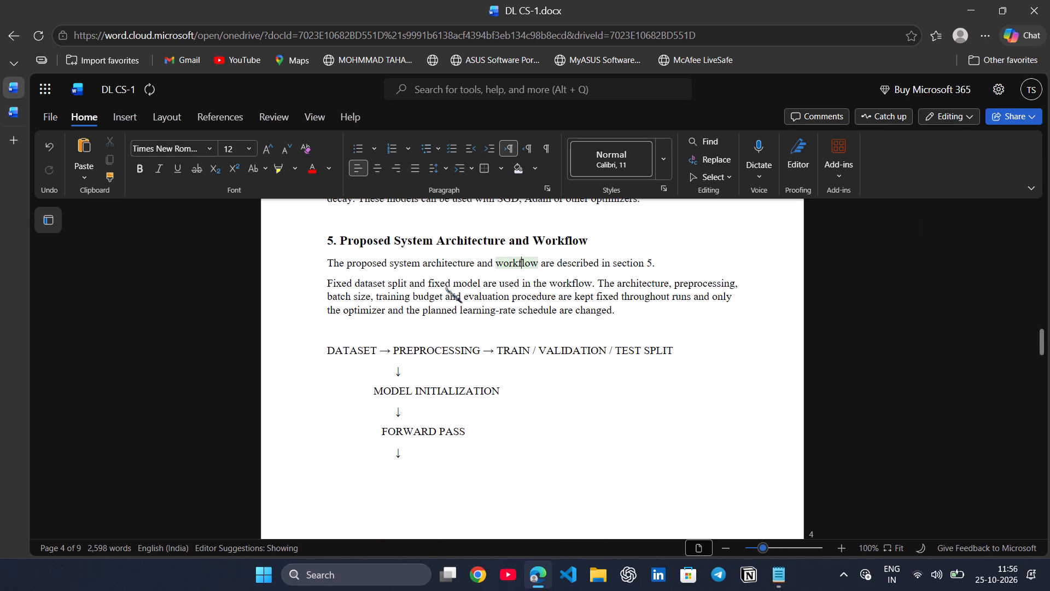
Delete the "fundamental weakness of a standard Particle Filter" paragraph above heading 5.1, leaving one empty line before the heading.
scroll(446, 287, "down", 4)
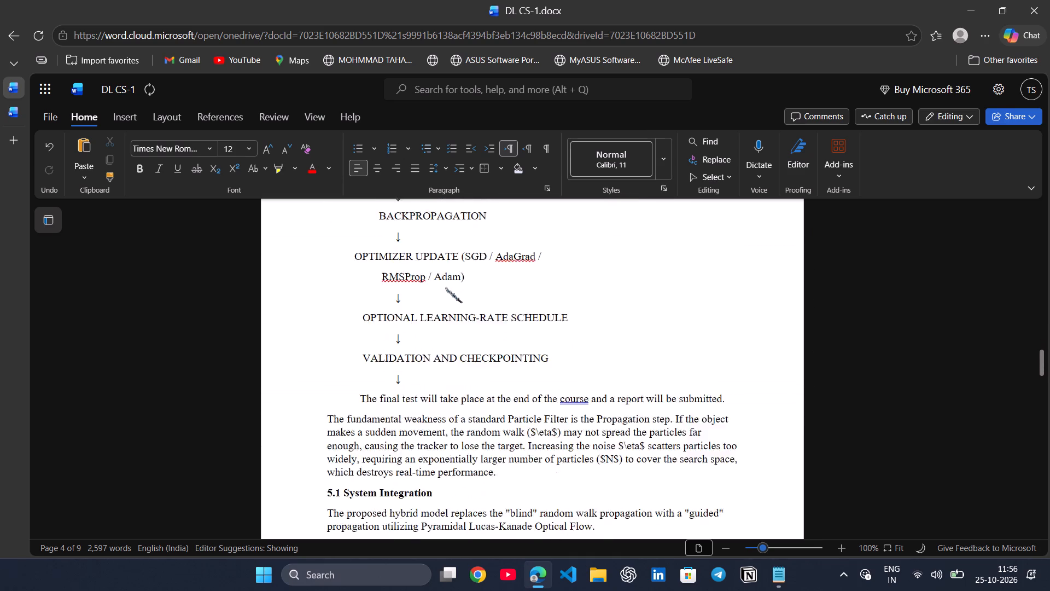
scroll(446, 287, "down", 2)
scroll(398, 331, "up", 1)
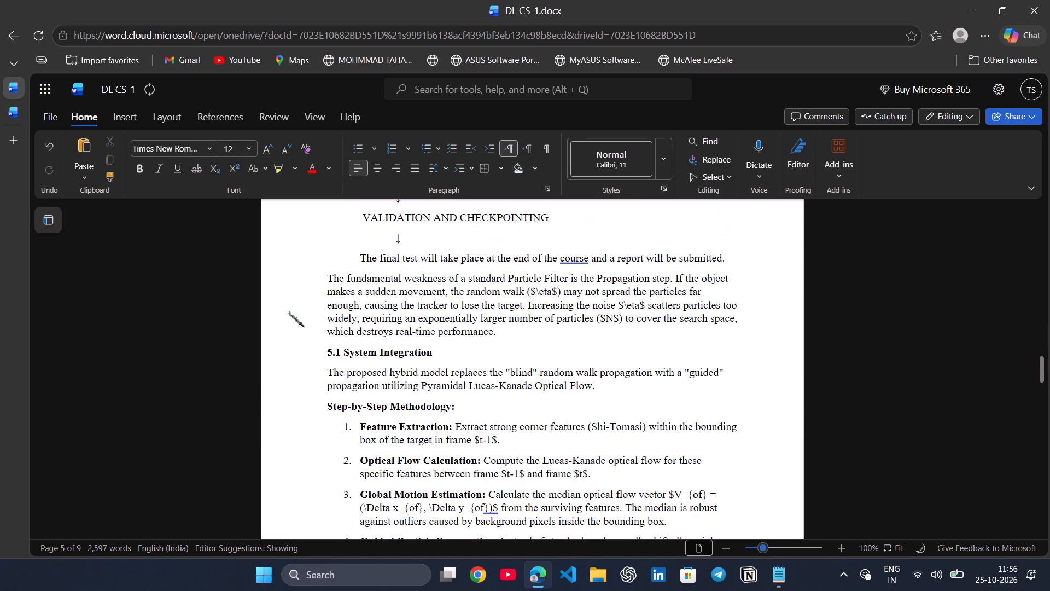
left_click(325, 285)
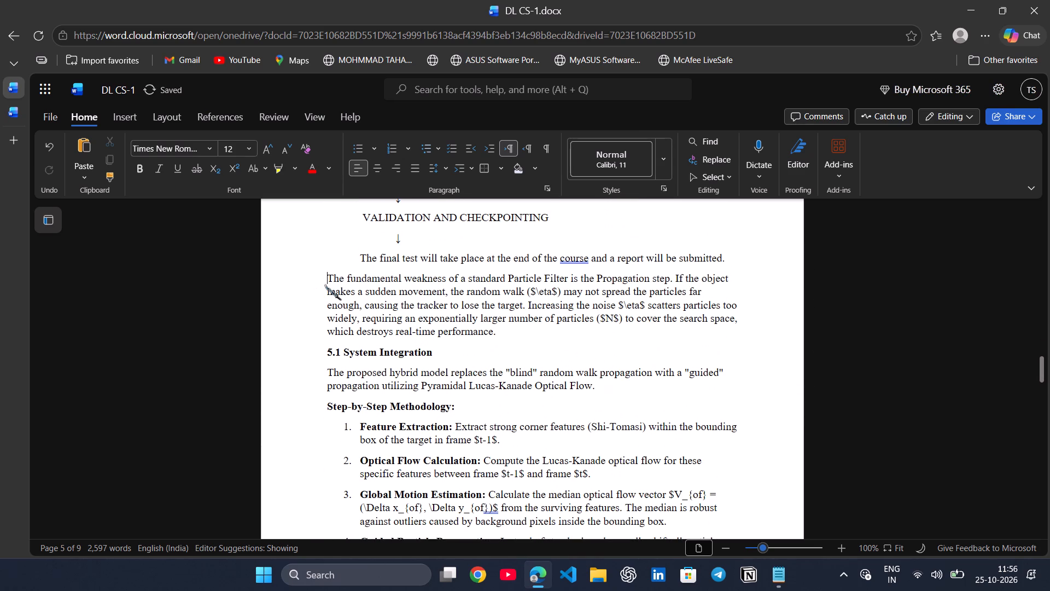
key("shift+Down")
key("shift+Down")
key("shift+Down")
key("shift+Down")
key("shift+Down")
key("shift+Left")
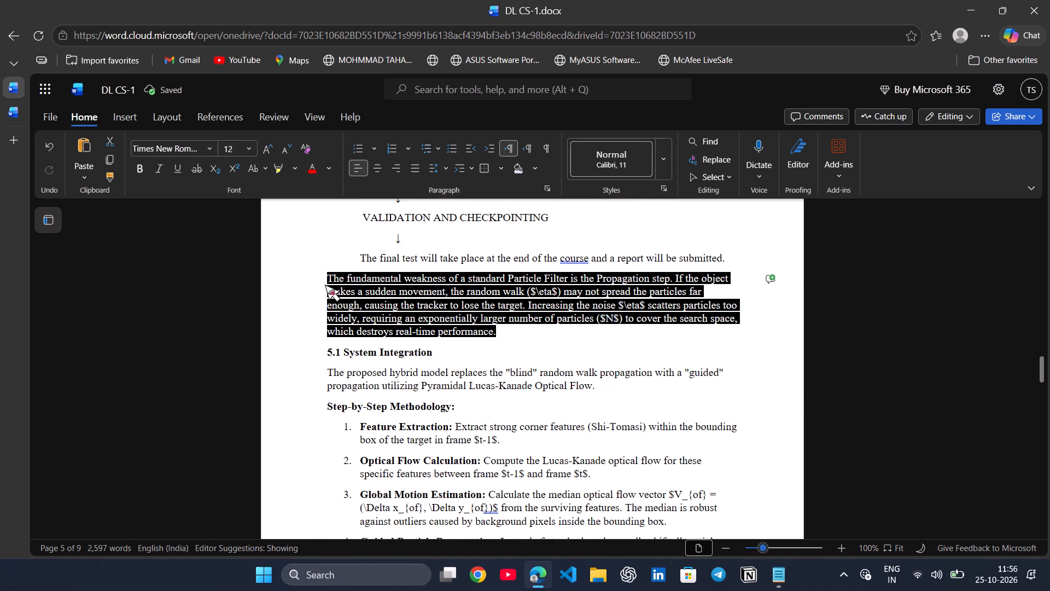
key("BackSpace")
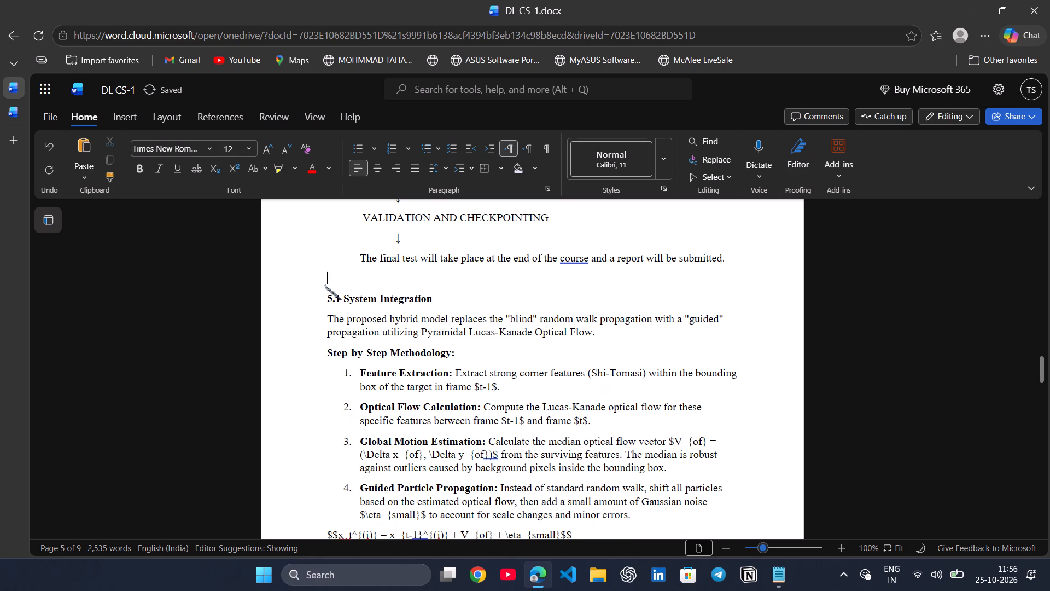
key("BackSpace")
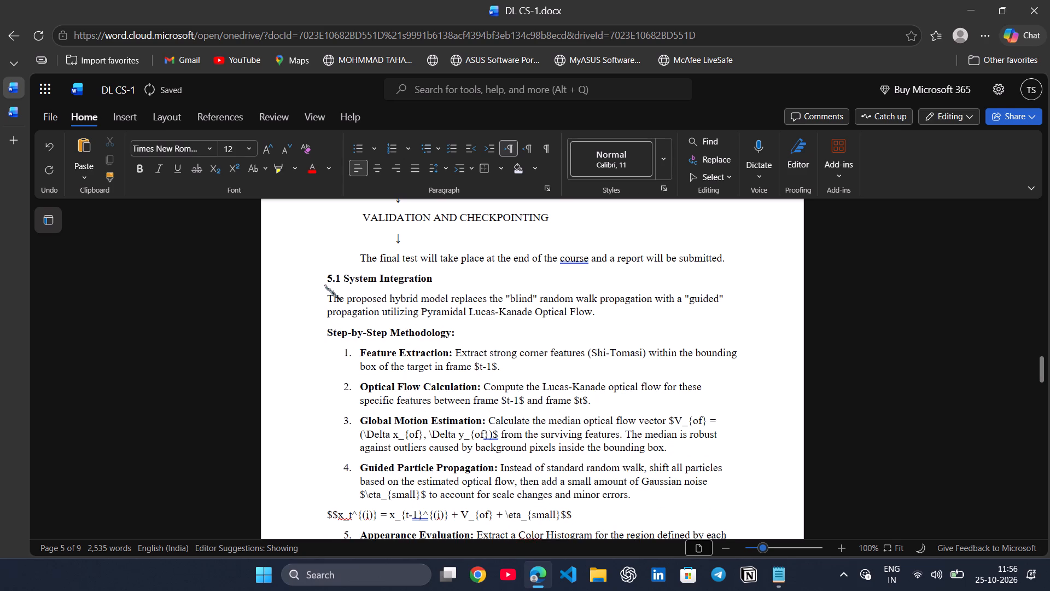
key("Return")
Copy "Training Procedure" from the note over "System Integration" in DL CS-1, keeping it on the "5.1" line without extra breaks.
key("alt+Tab")
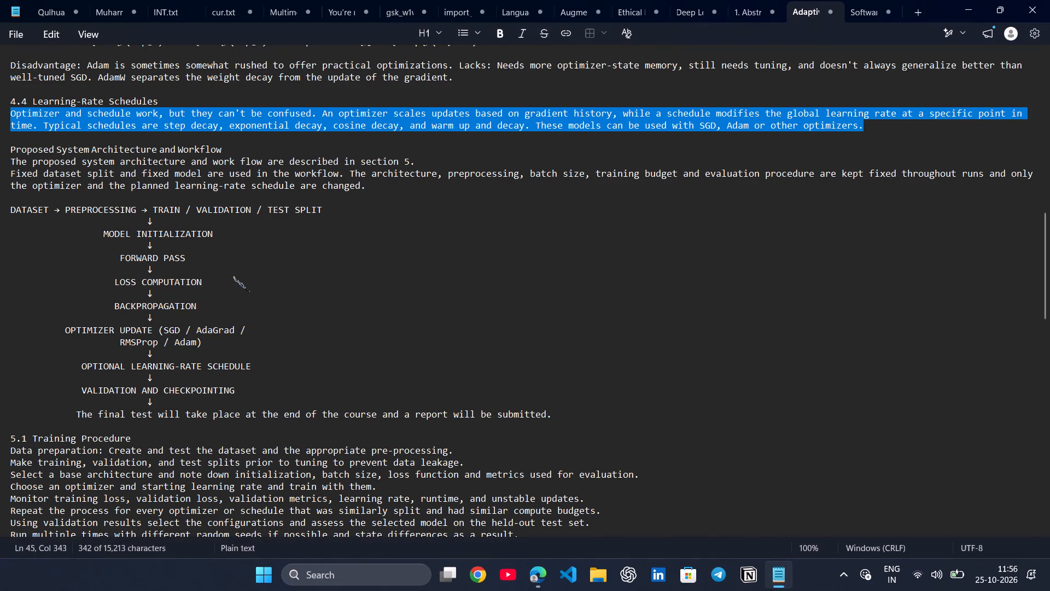
scroll(234, 276, "down", 2)
left_click(30, 221)
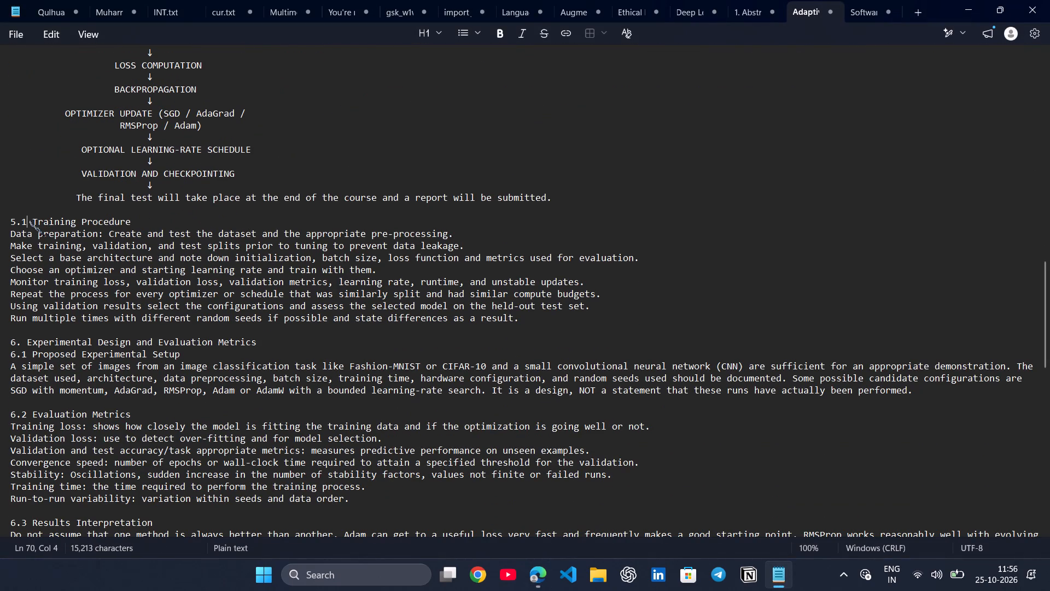
key("shift+End")
key("ctrl+c")
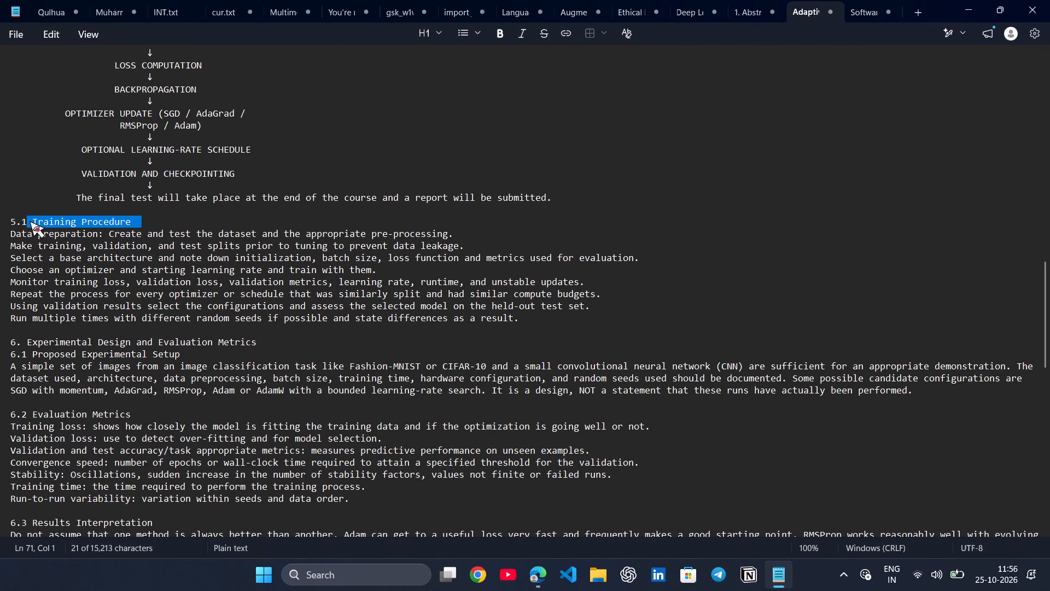
key("alt+Tab")
left_click(346, 298)
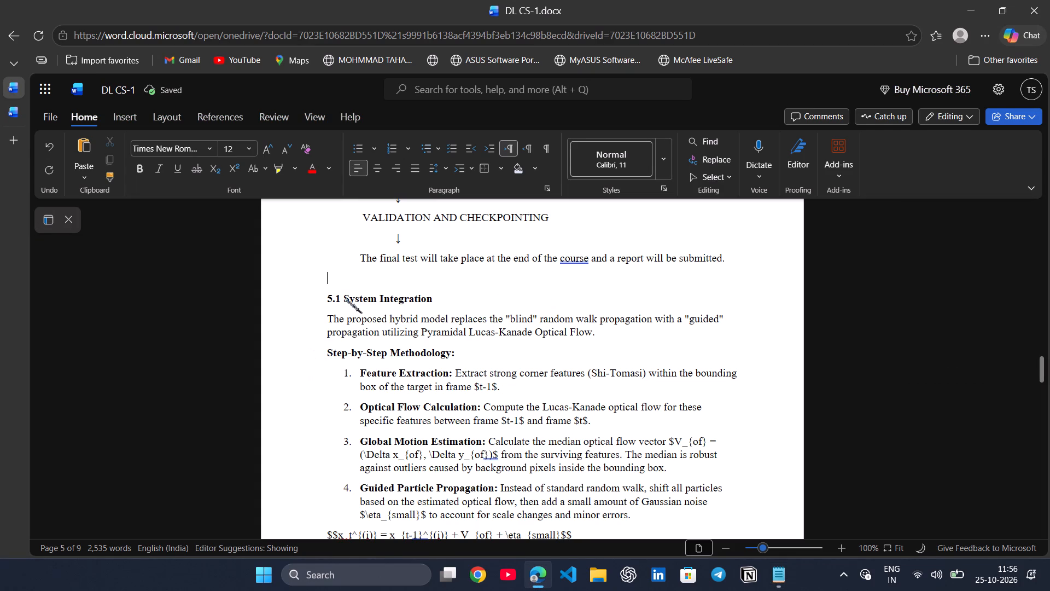
key("shift+End")
key("ctrl+v")
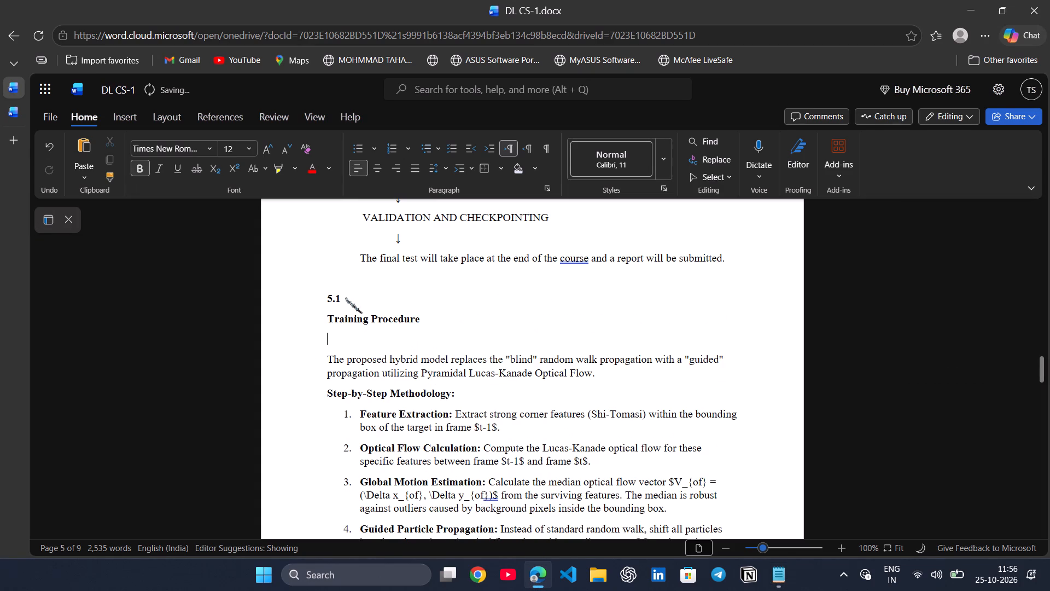
key("BackSpace")
key("Up")
key("Delete")
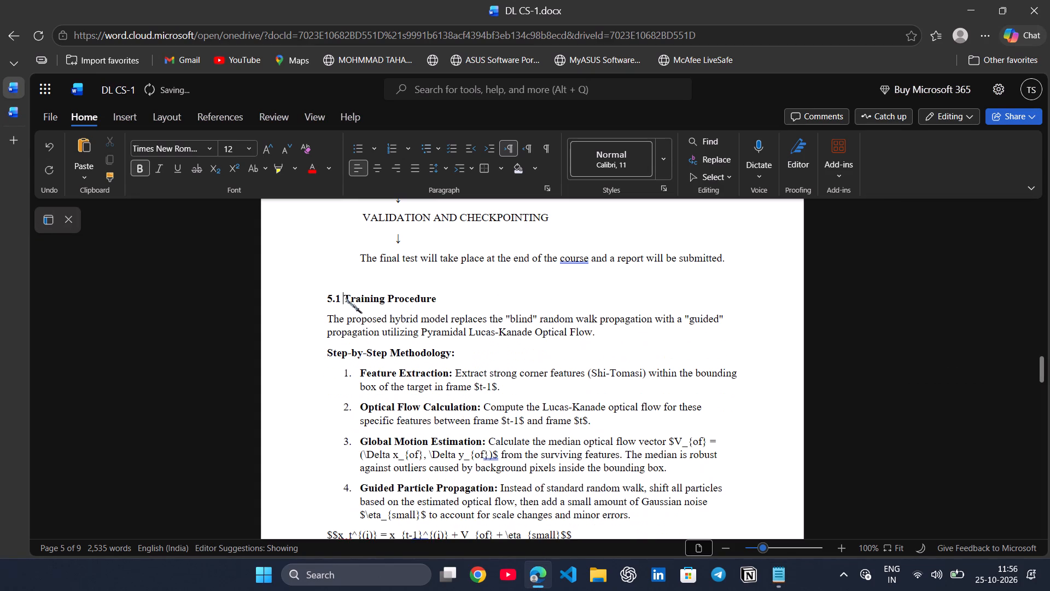
Copy the 5.1 training procedure lines from the note, from "Data preparation" through "state differences as a result.".
key("alt+Tab")
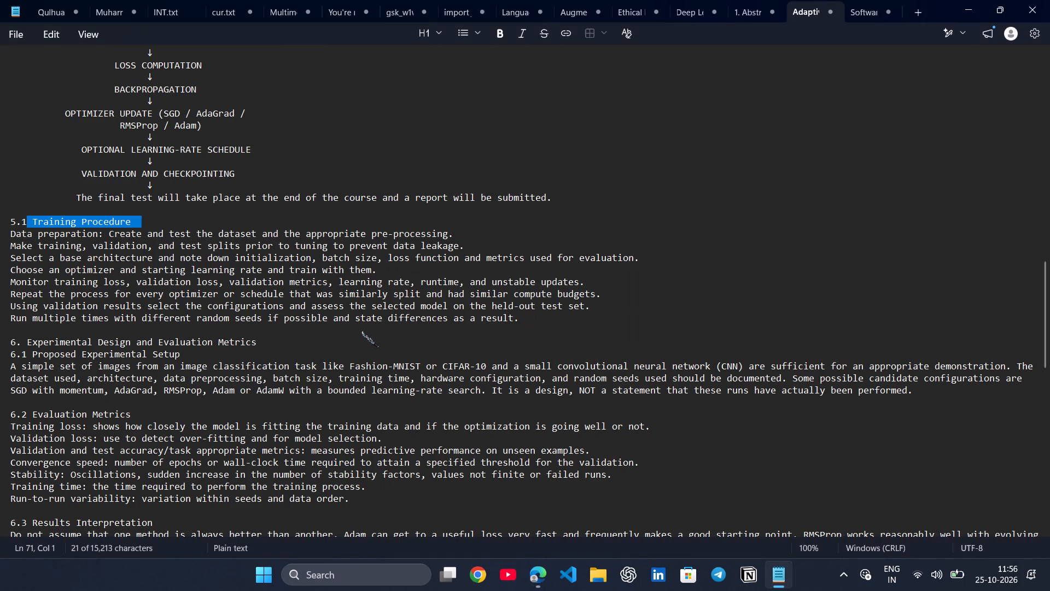
key("alt+Tab")
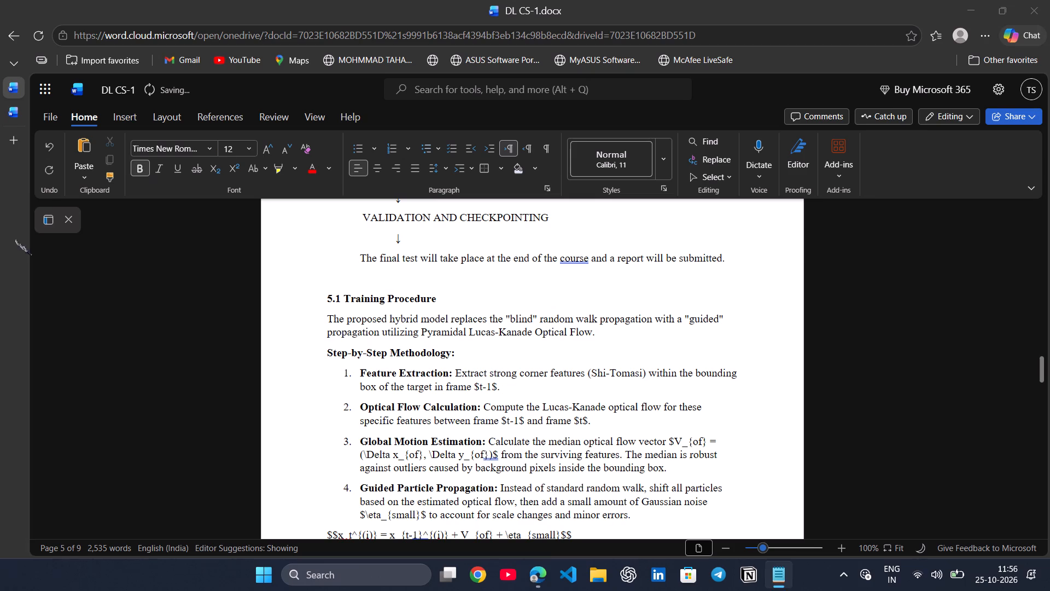
key("alt+Tab")
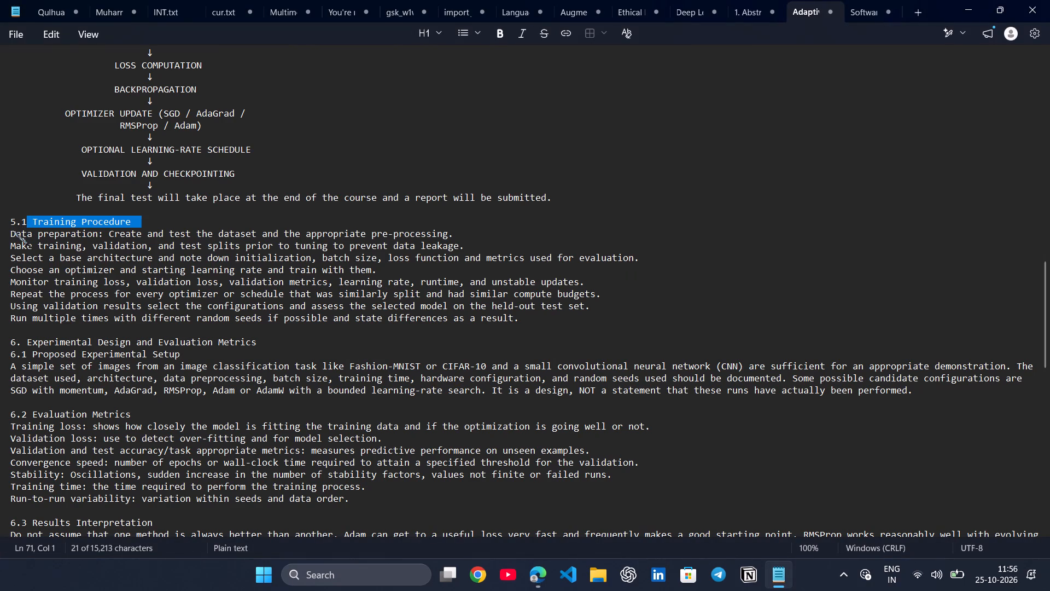
key("Left")
key("Down")
key("Left")
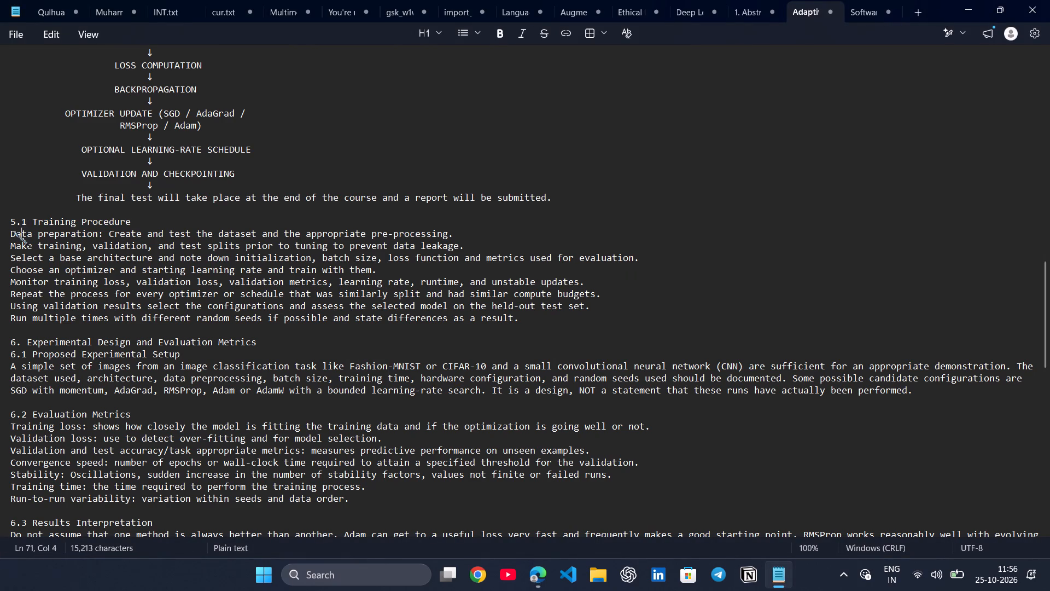
key("Left")
key("Left")
key("shift+Down")
key("shift+Down")
key("shift+Down")
key("shift+Down")
key("shift+Down")
key("shift+Down")
key("shift+Down")
key("shift+Down")
key("shift+Down")
key("shift+Down")
key("shift+Up")
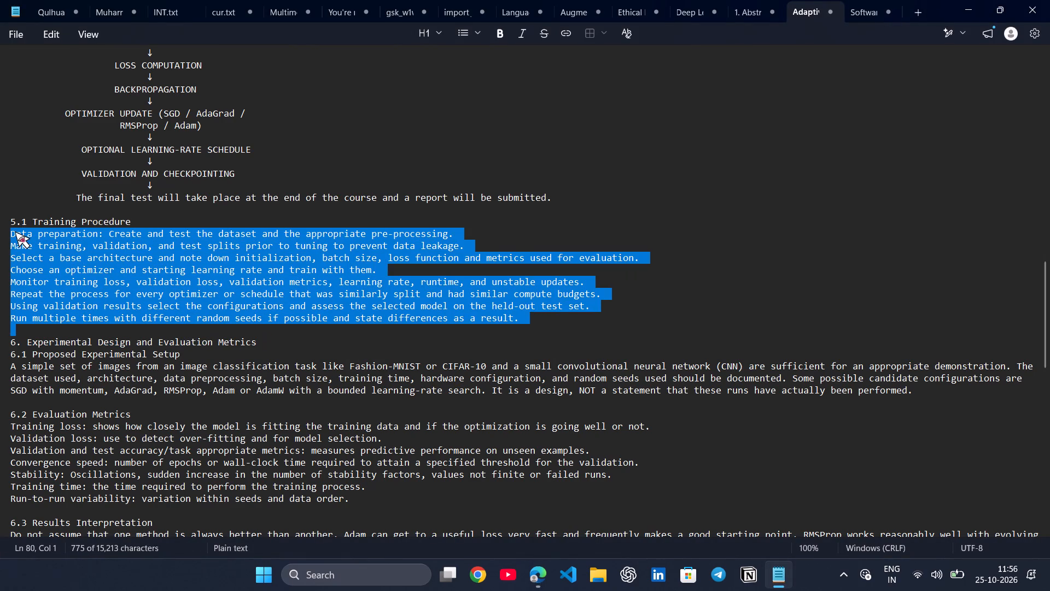
key("shift+Up")
key("shift+Up")
key("shift+Down")
key("shift+Left")
key("shift+Left")
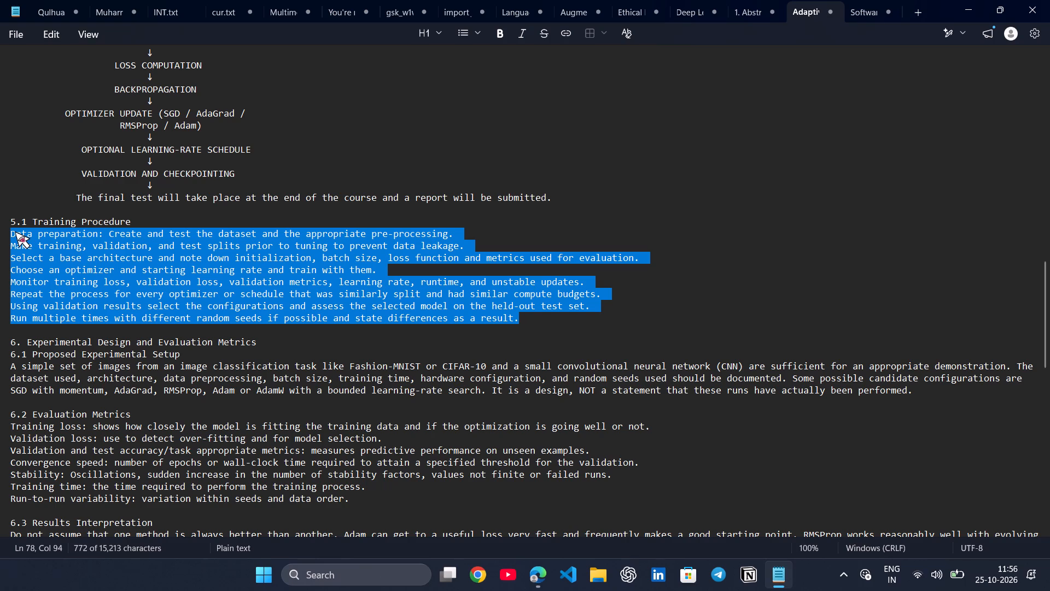
key("ctrl+c")
In DL CS-1, delete everything under the 5.1 Training Procedure heading, through the end of section 5.2's "Recovery from Occlusion" bullet.
key("alt+Tab")
scroll(482, 446, "down", 1)
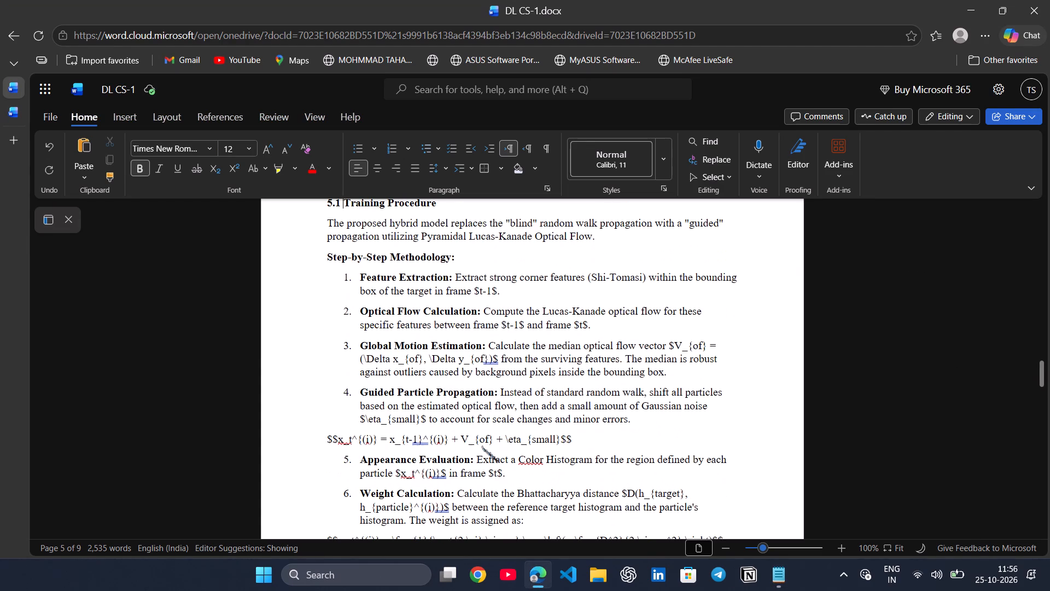
scroll(482, 446, "down", 4)
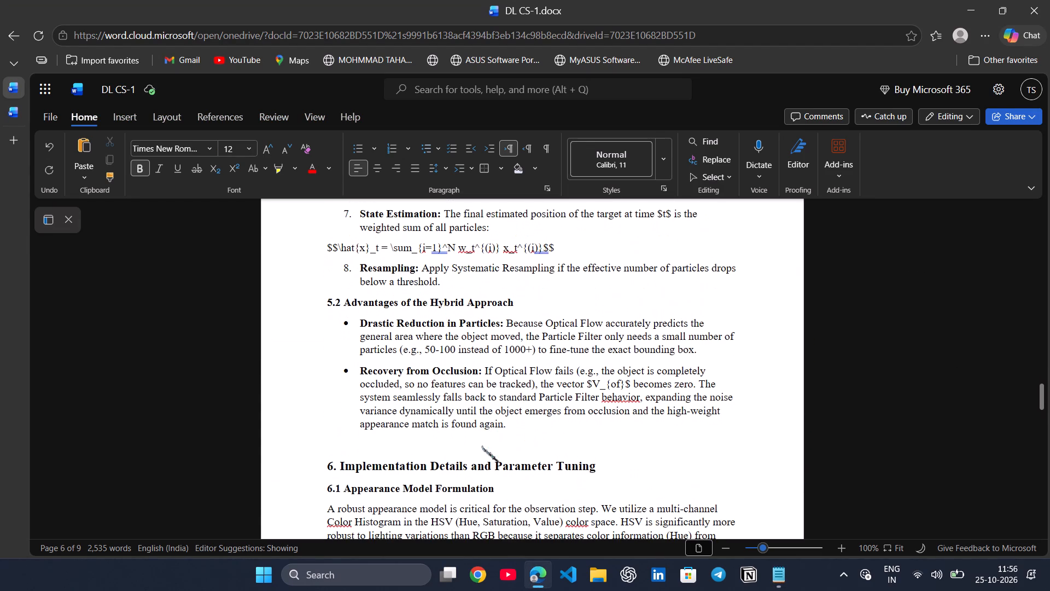
left_click(509, 428)
key("shift+Up")
key("shift+Up")
key("shift+Up")
key("shift+Up")
key("shift+Up")
key("shift+Up")
key("shift+Up")
key("shift+Up")
key("shift+Up")
key("shift+Up")
key("shift+Up")
key("shift+Up")
key("shift+Up")
key("shift+Up")
key("shift+Up")
key("shift+Up")
key("shift+Up")
key("shift+Up")
key("shift+Up")
key("shift+Up")
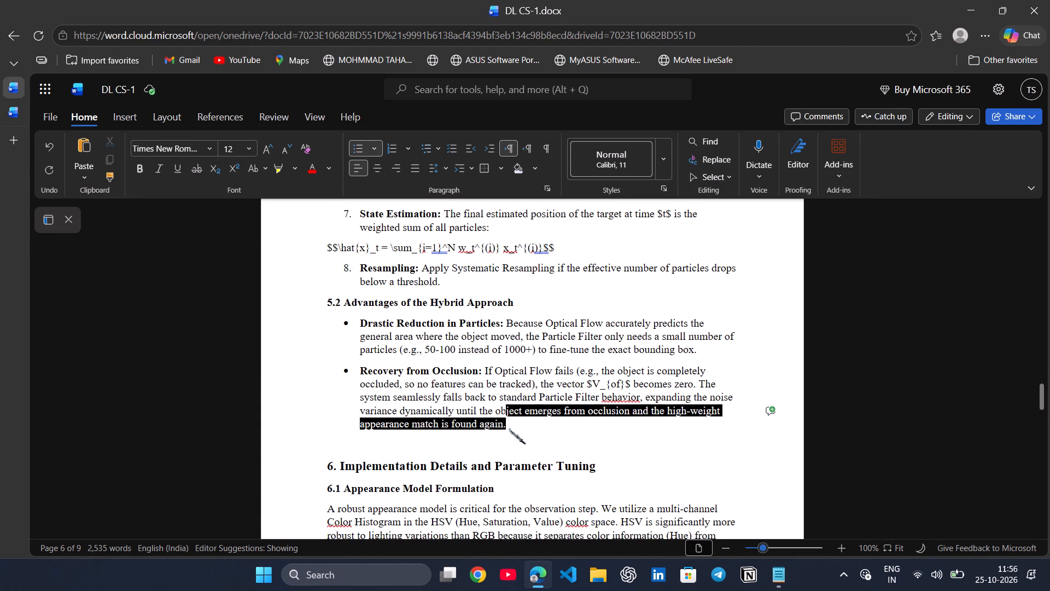
key("shift+Up")
key("shift+Up")
key("shift+Up")
key("shift+Up")
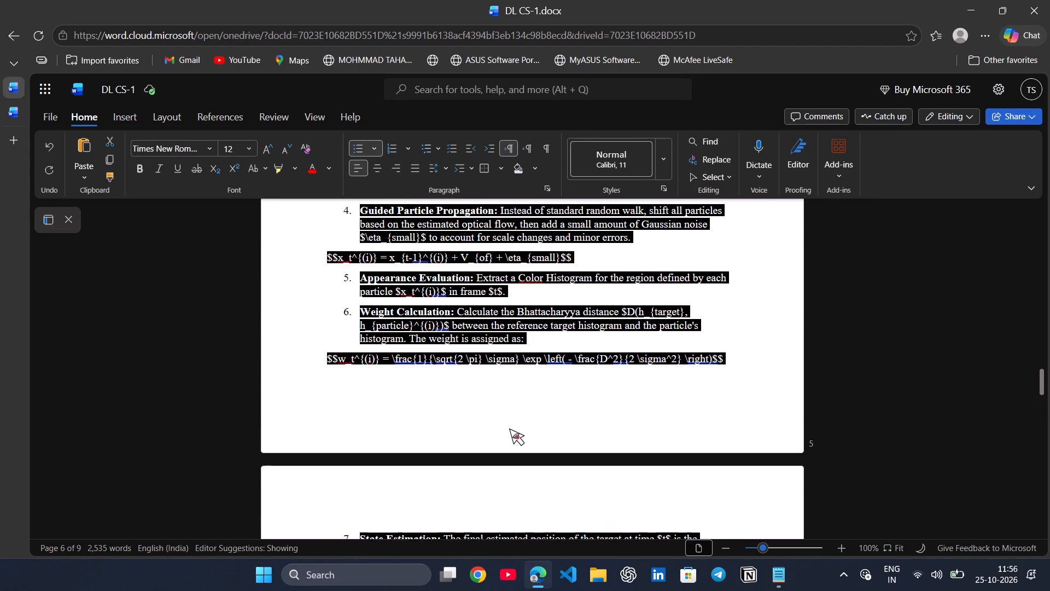
key("shift+Up")
key("shift+Up")
key("shift+Up")
key("shift+Up")
key("shift+Up")
key("shift+Up")
key("shift+Up")
key("shift+Up")
key("shift+Up")
key("shift+Up")
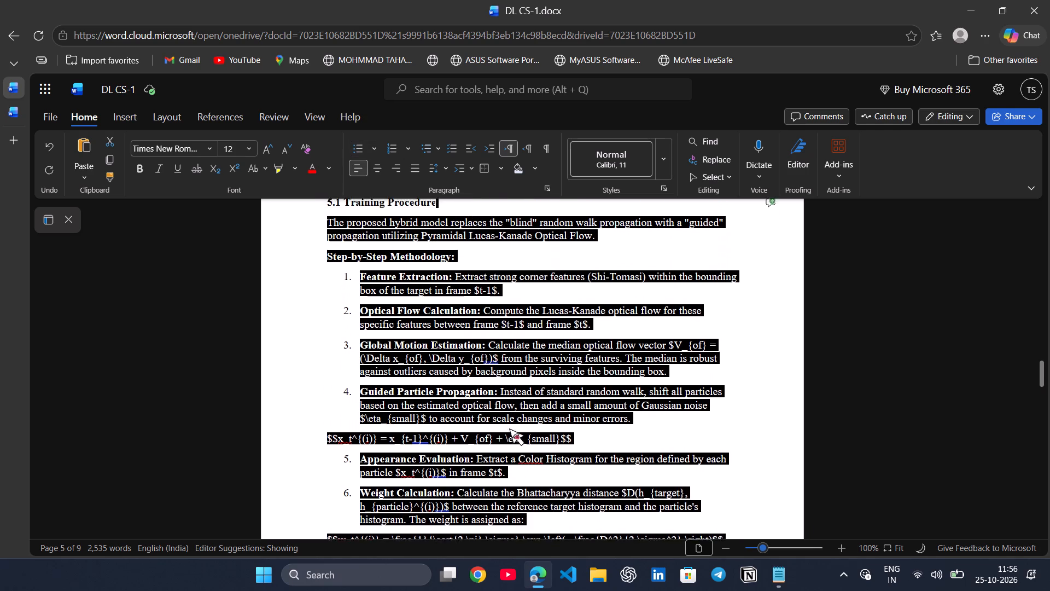
key("shift+Up")
key("shift+Down")
key("shift+Down")
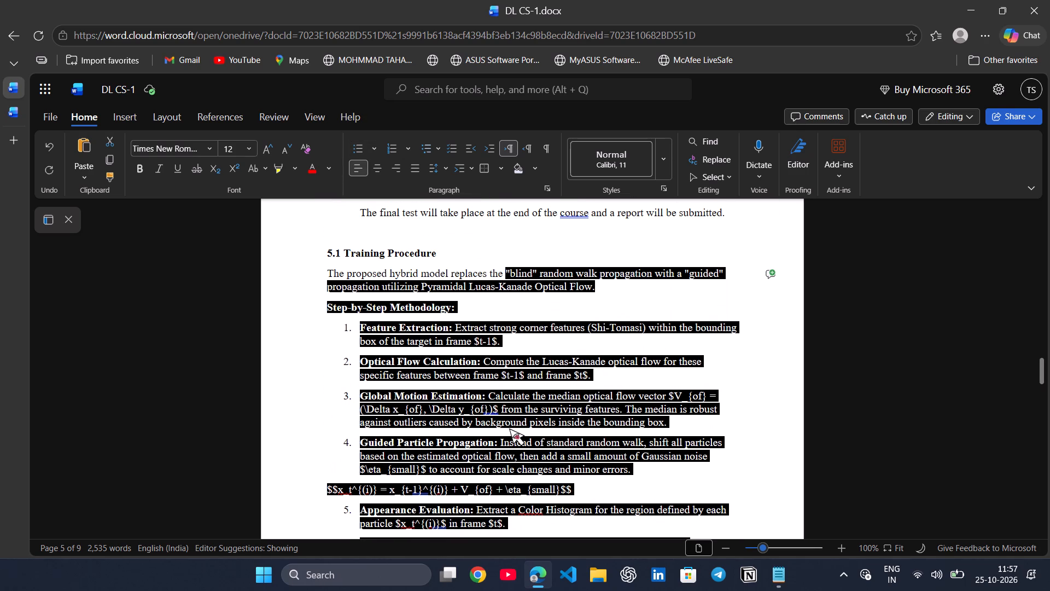
key("BackSpace")
key("shift+Home")
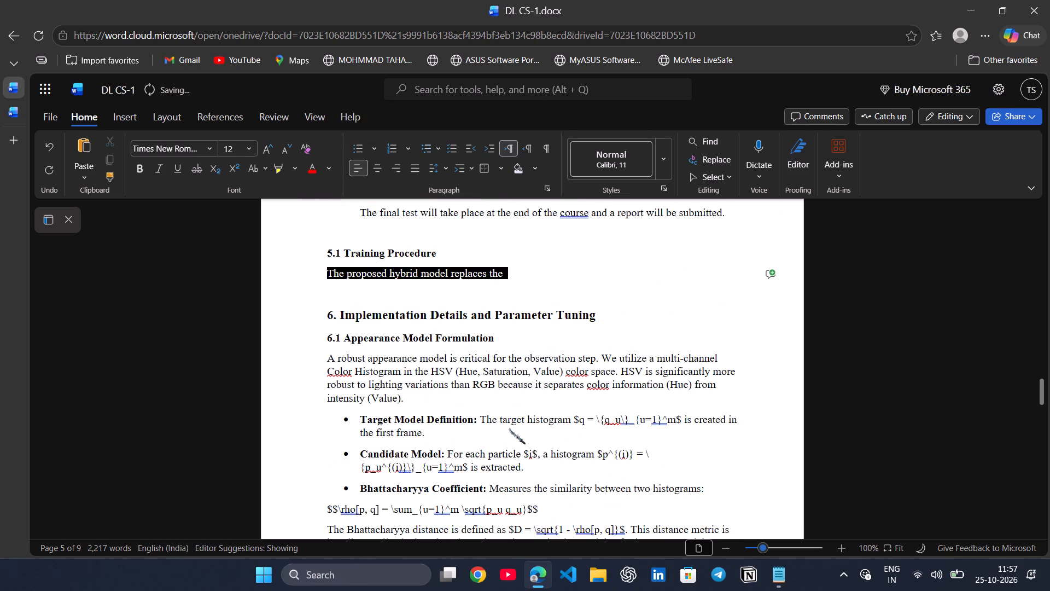
key("BackSpace")
Paste the copied training procedure lines under heading 5.1 and add an empty line before the section 6 heading.
key("Down")
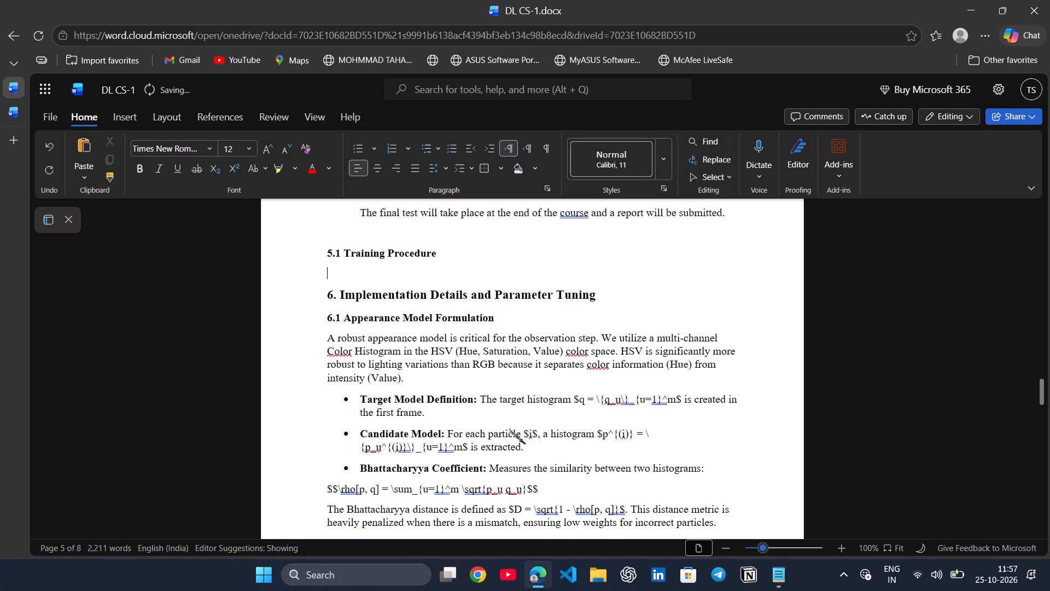
key("ctrl+v")
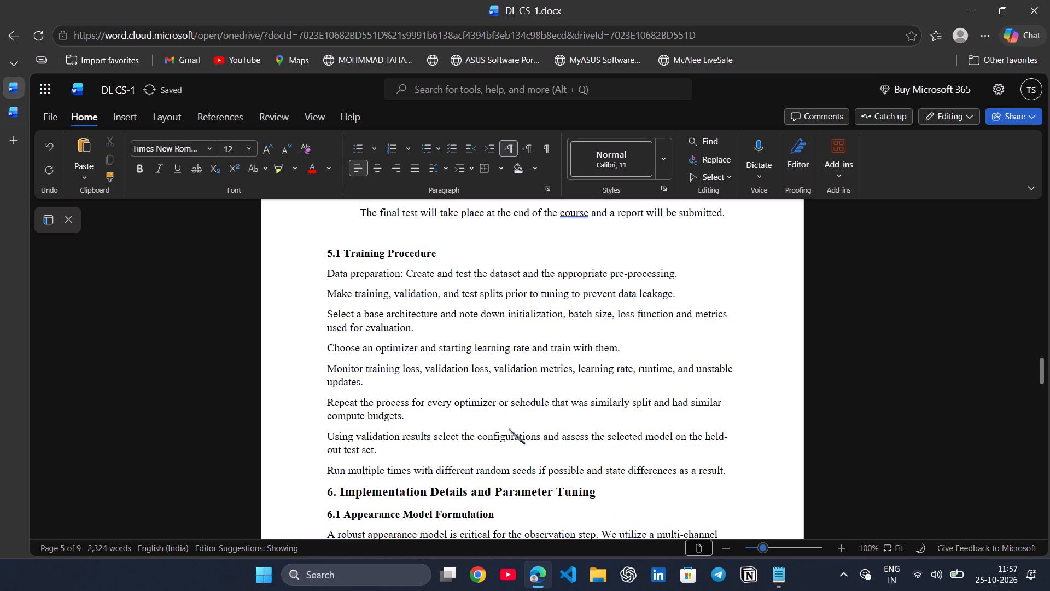
key("Return")
Copy "Experimental Design and Evaluation Metrics" from the note over the section 6 title in DL CS-1, keeping it on the "6." line without extra breaks.
scroll(509, 428, "down", 1)
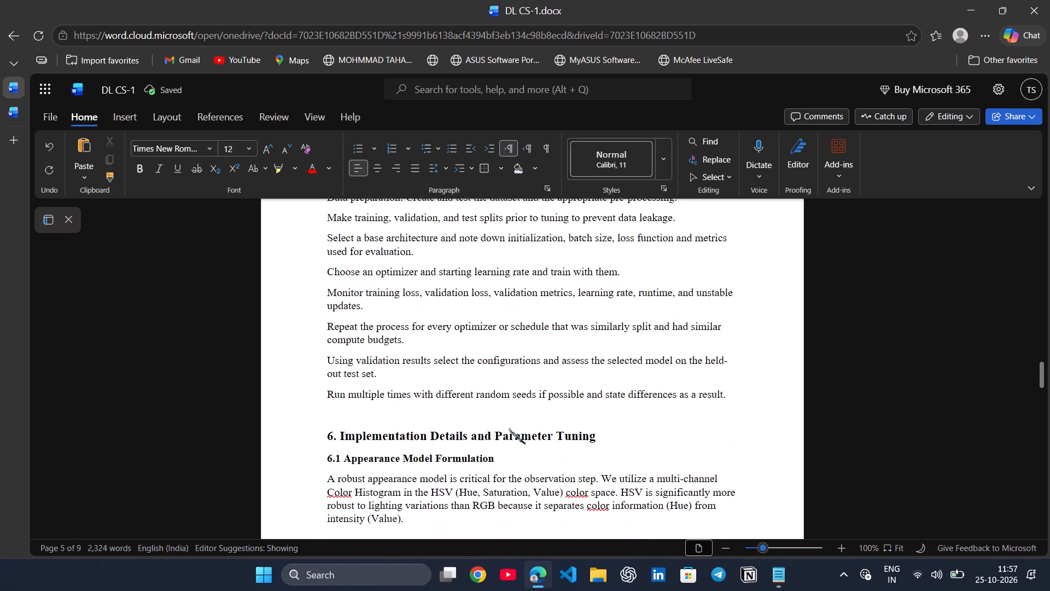
scroll(509, 428, "down", 2)
key("alt+Tab")
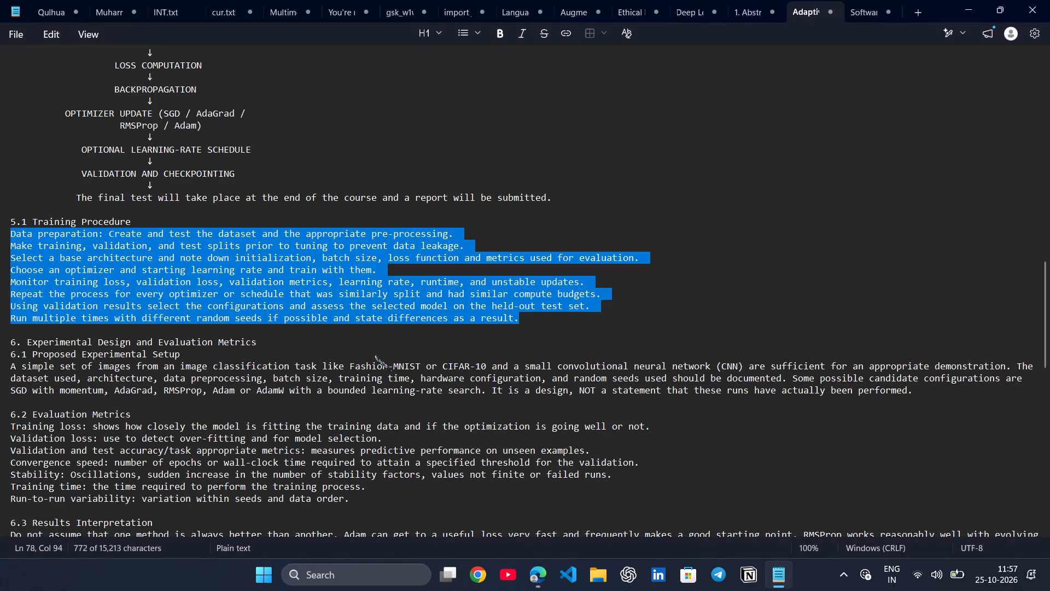
scroll(332, 351, "down", 1)
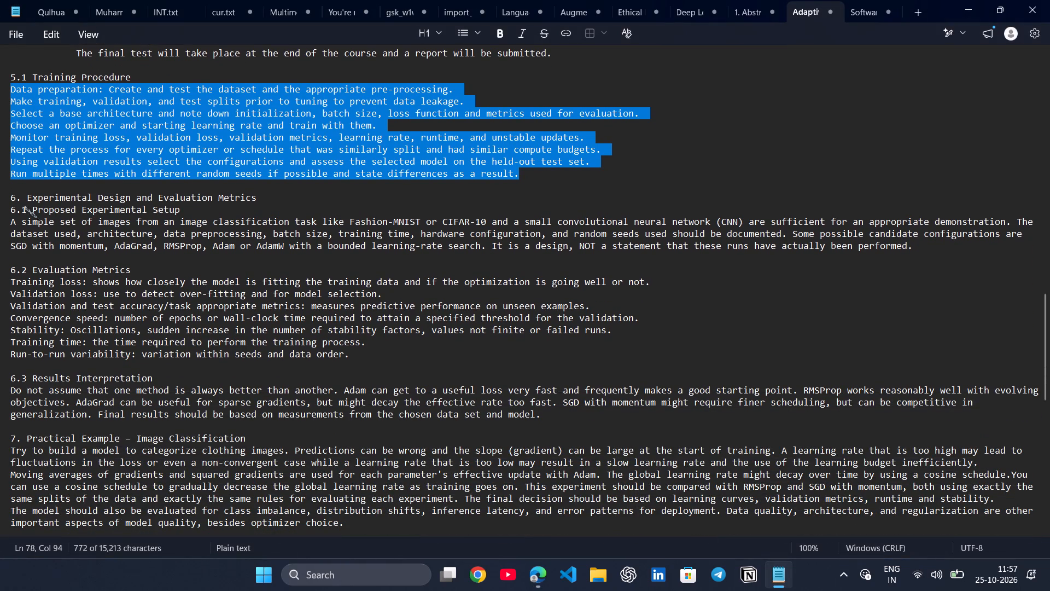
left_click(25, 202)
key("shift+End")
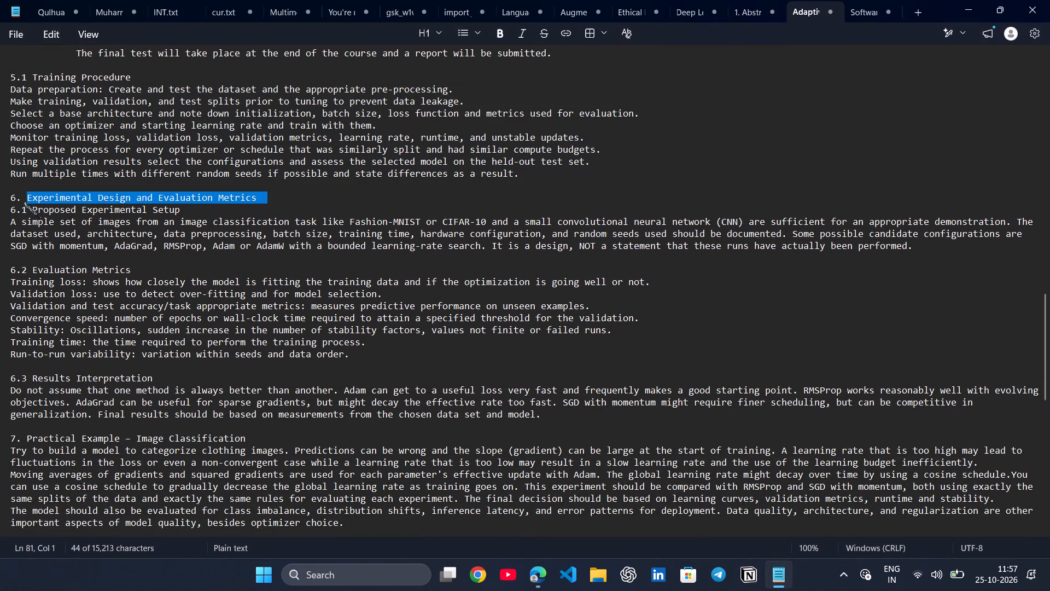
key("ctrl+c")
key("alt+Tab")
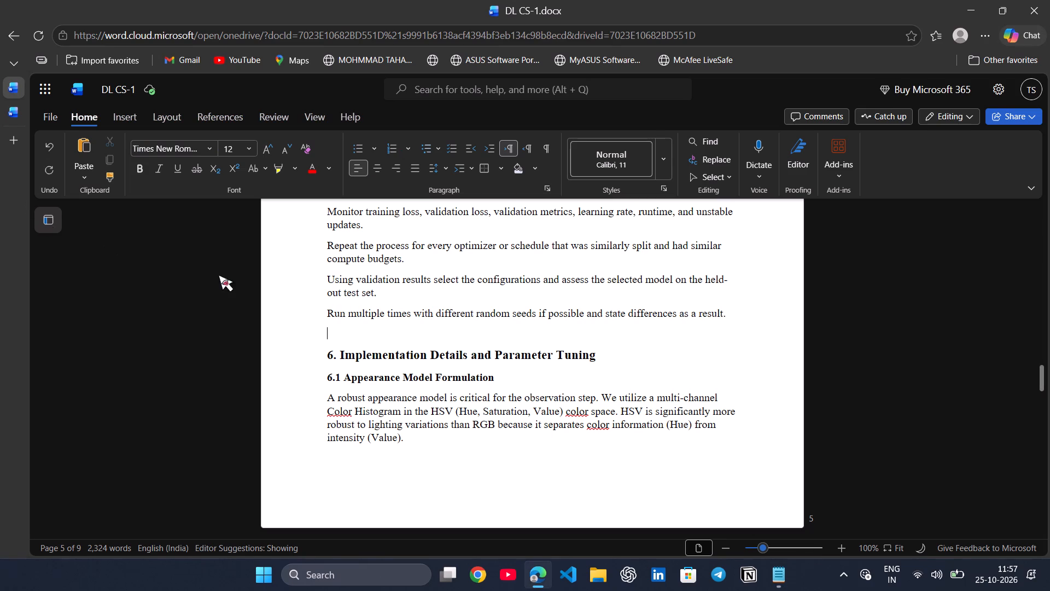
left_click(337, 355)
key("Right")
key("shift+End")
key("ctrl+v")
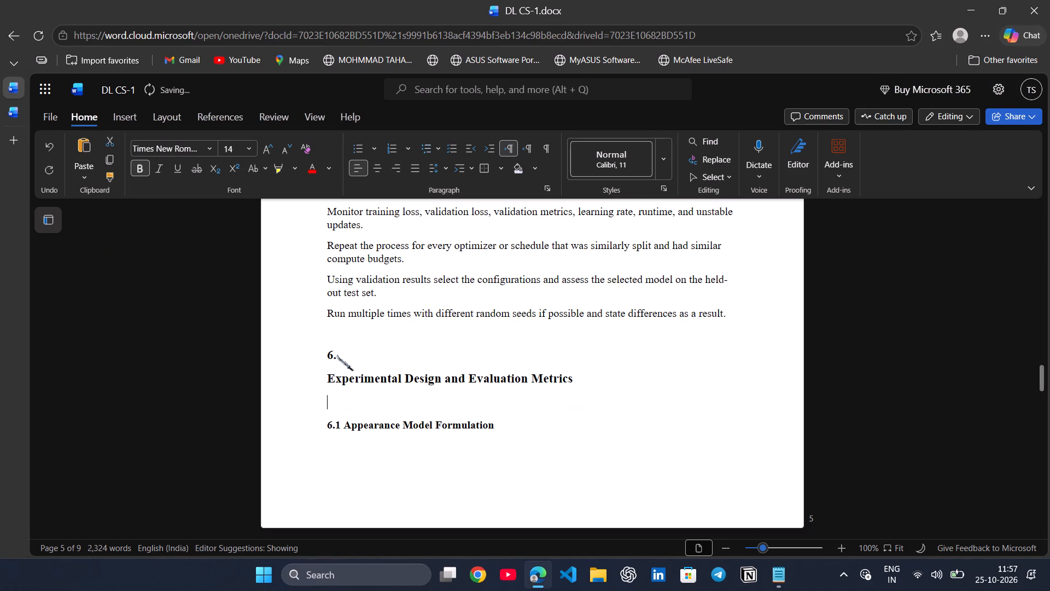
key("BackSpace")
key("Up")
key("BackSpace")
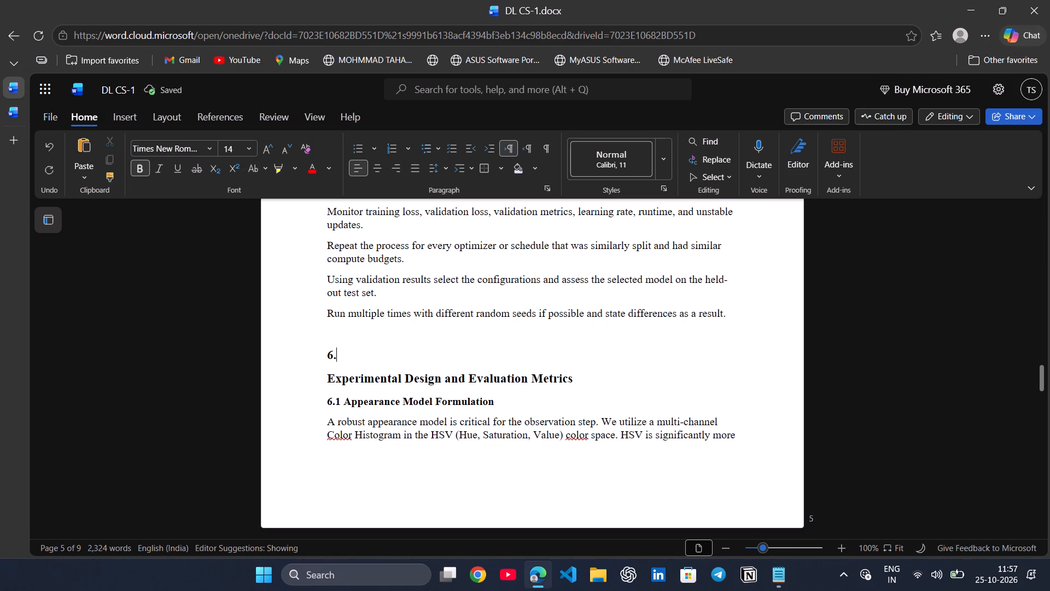
key("Delete")
key("space")
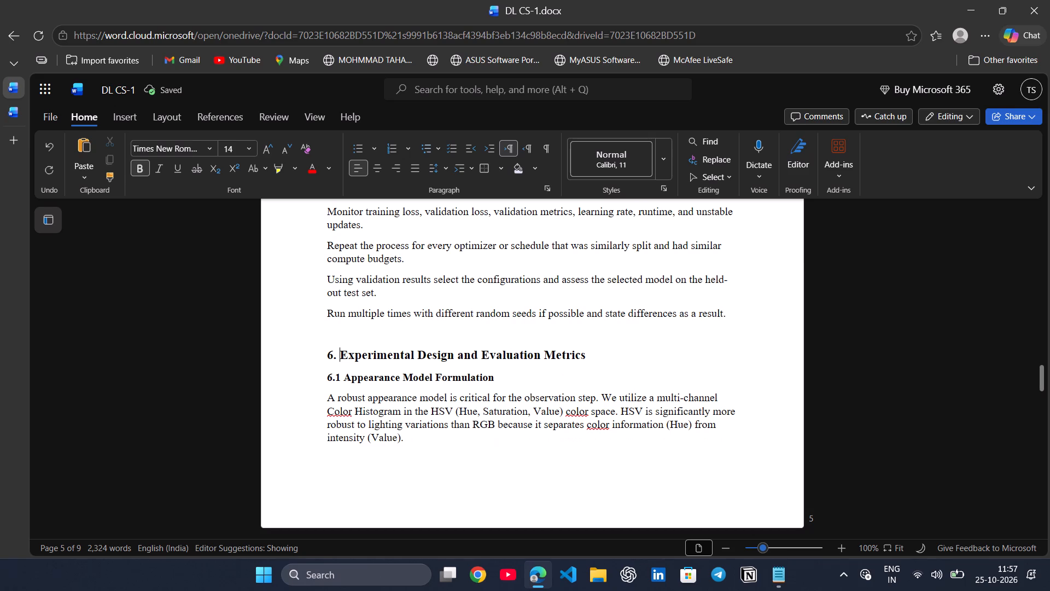
Copy "Proposed Experimental Setup" from the note over "Appearance Model Formulation" in DL CS-1, keeping it on the "6.1" line without extra breaks.
key("alt+Tab")
scroll(337, 355, "down", 1)
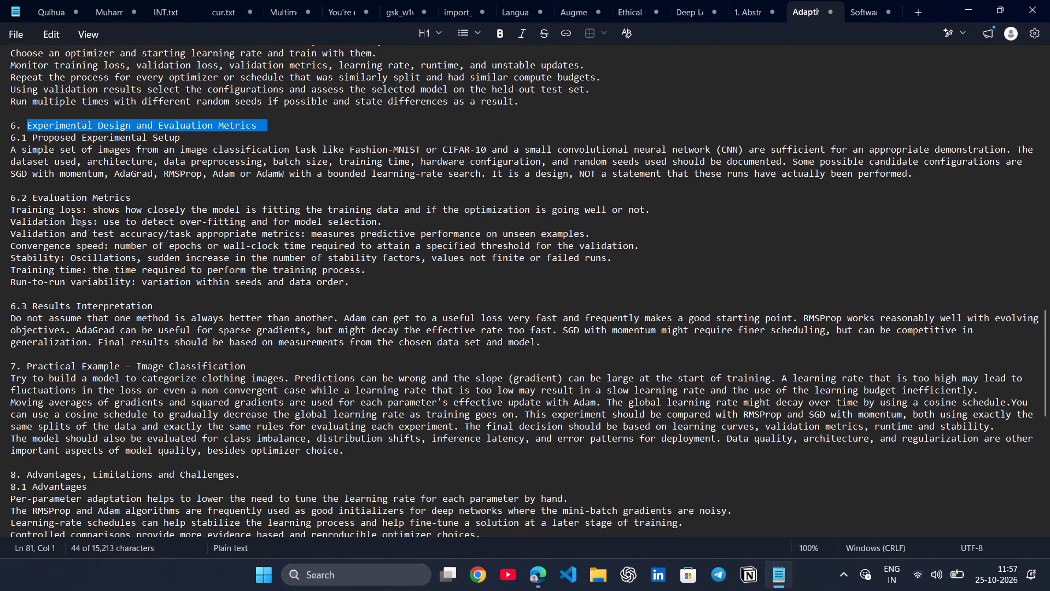
left_click(33, 134)
key("shift+End")
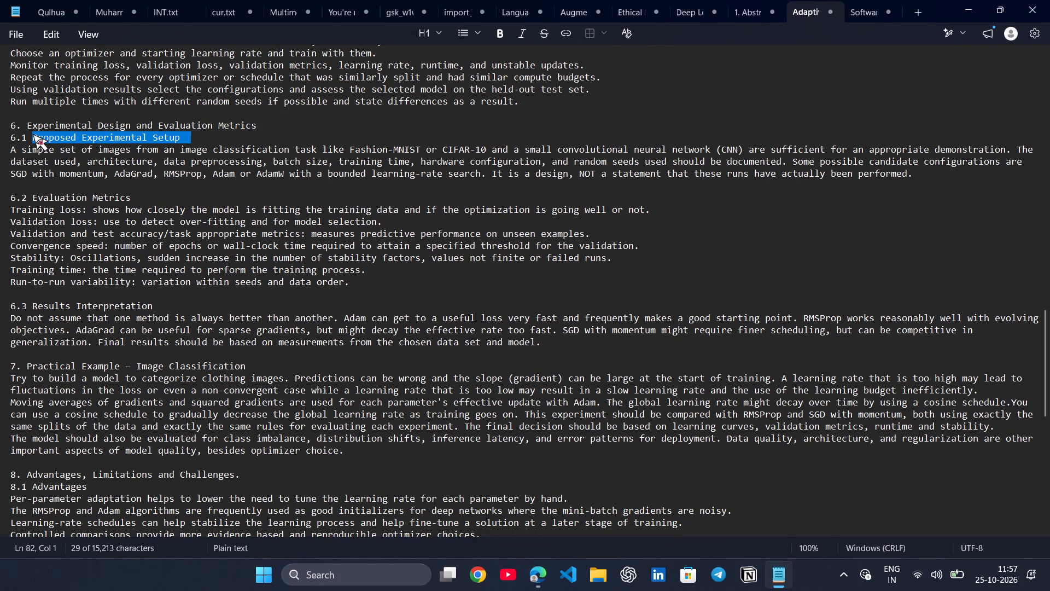
key("ctrl+c")
key("alt+Tab")
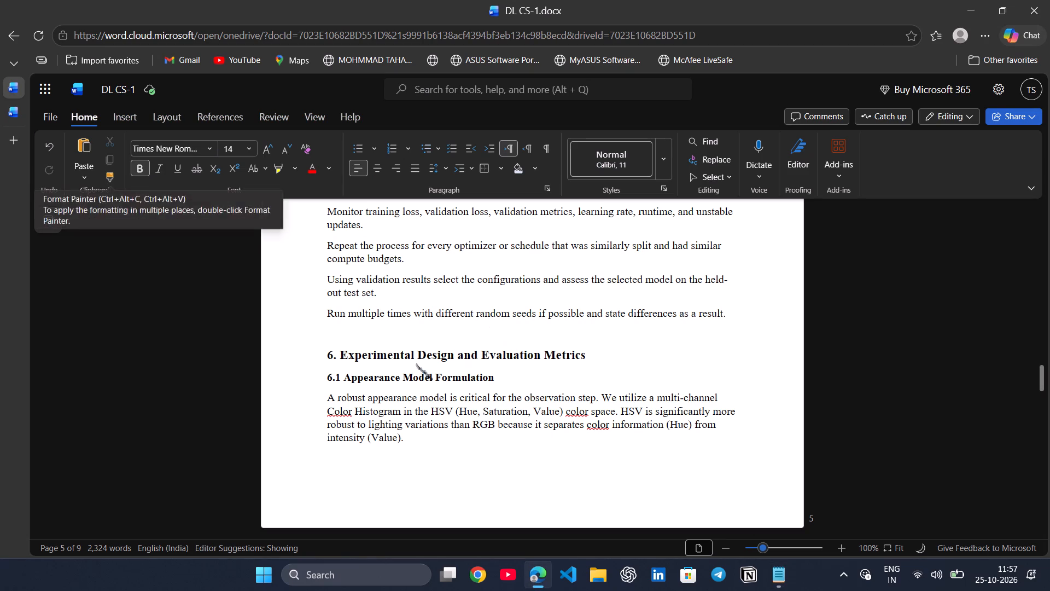
left_click(341, 376)
key("Right")
key("Right")
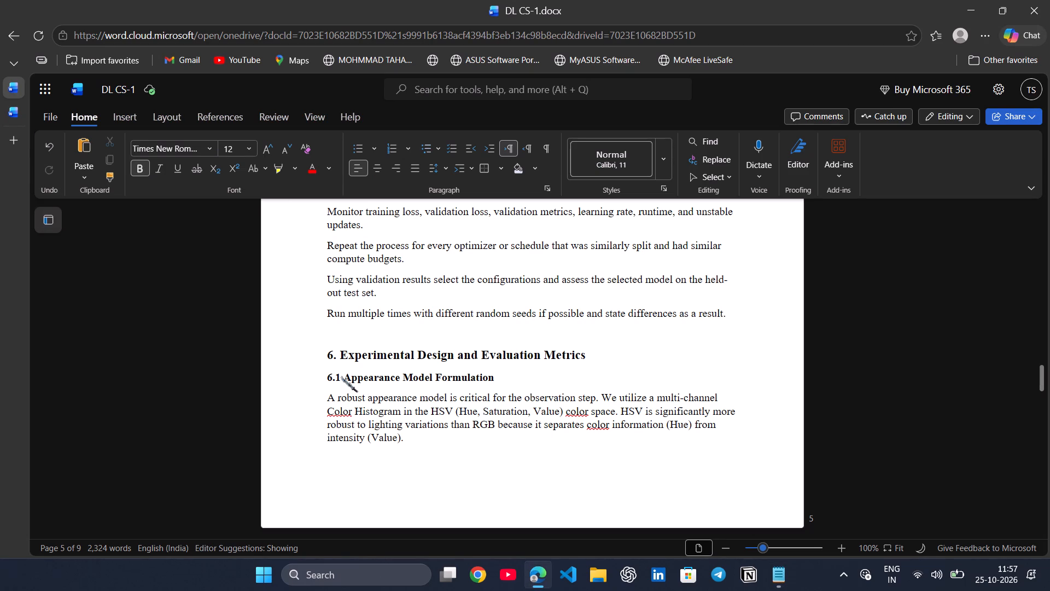
key("Left")
key("shift+End")
key("ctrl+v")
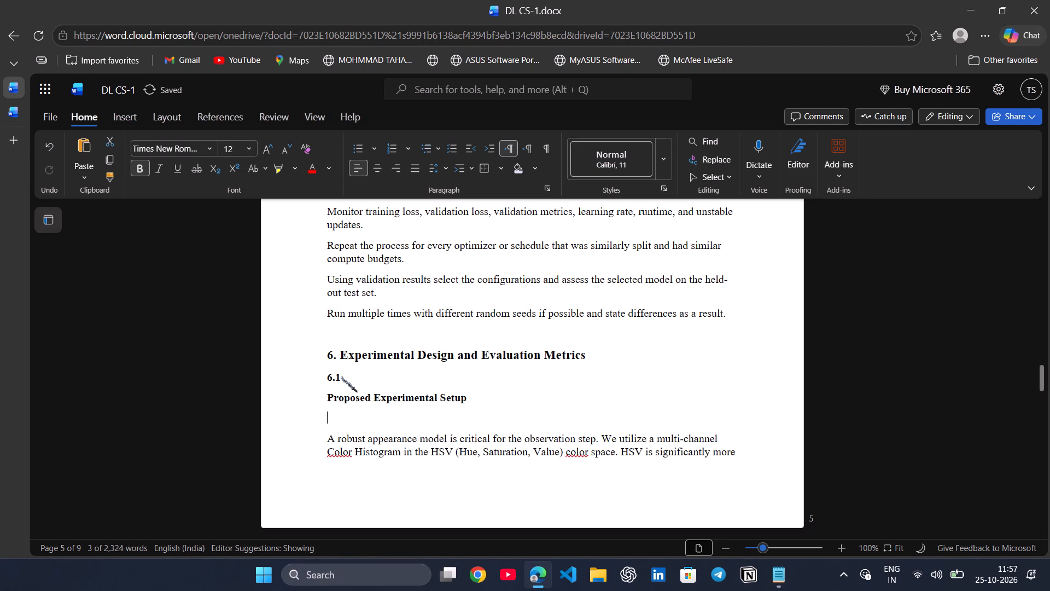
key("BackSpace")
key("Up")
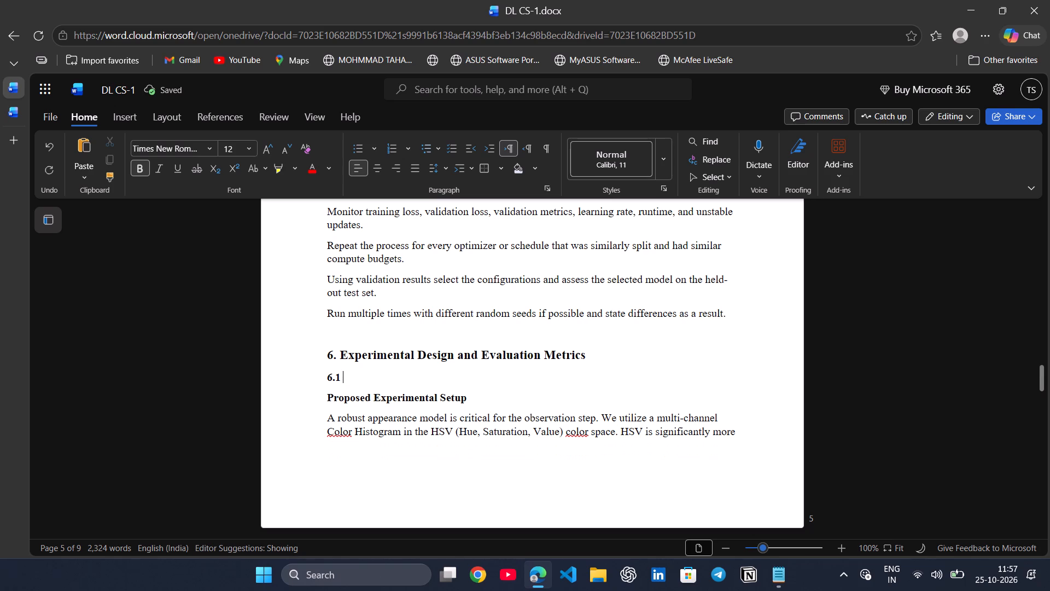
key("Delete")
Copy the 6.1 paragraph from the note, from "A simple set of images" through "have actually been performed.".
key("Down")
key("Left")
key("Left")
key("Left")
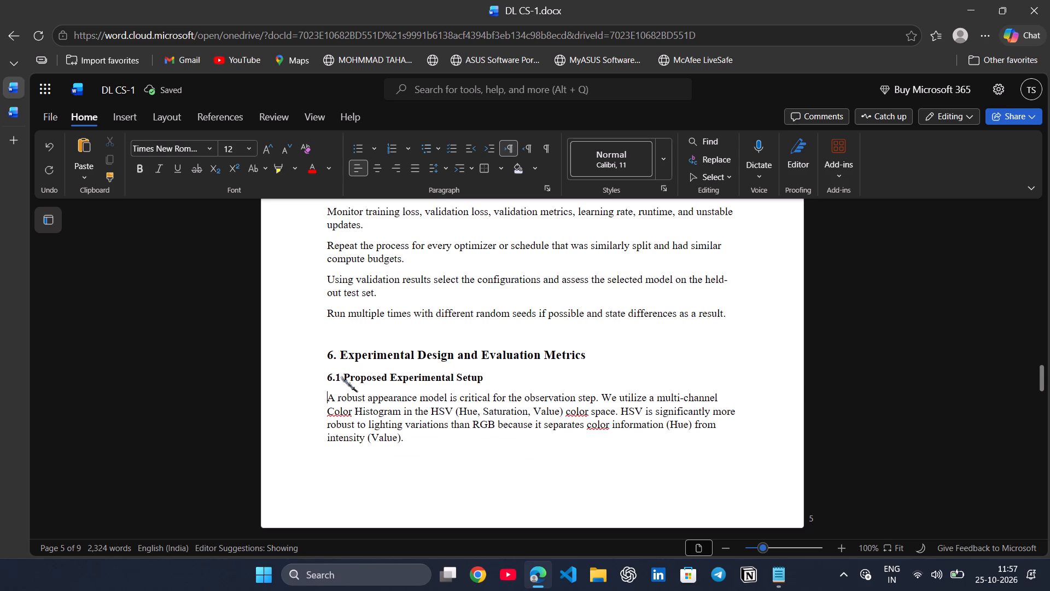
key("alt+Tab")
key("Down")
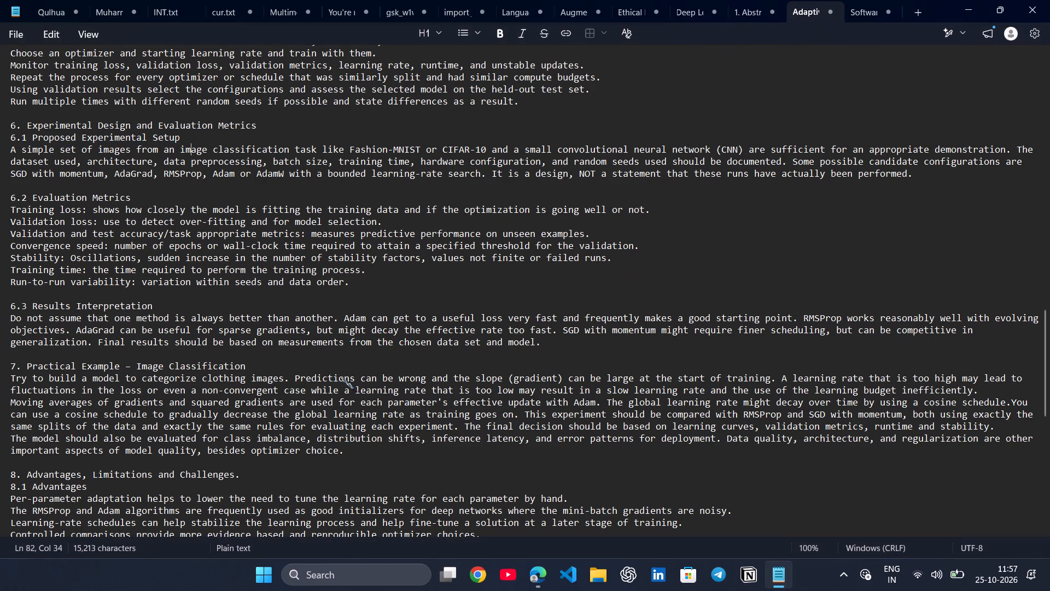
key("Home")
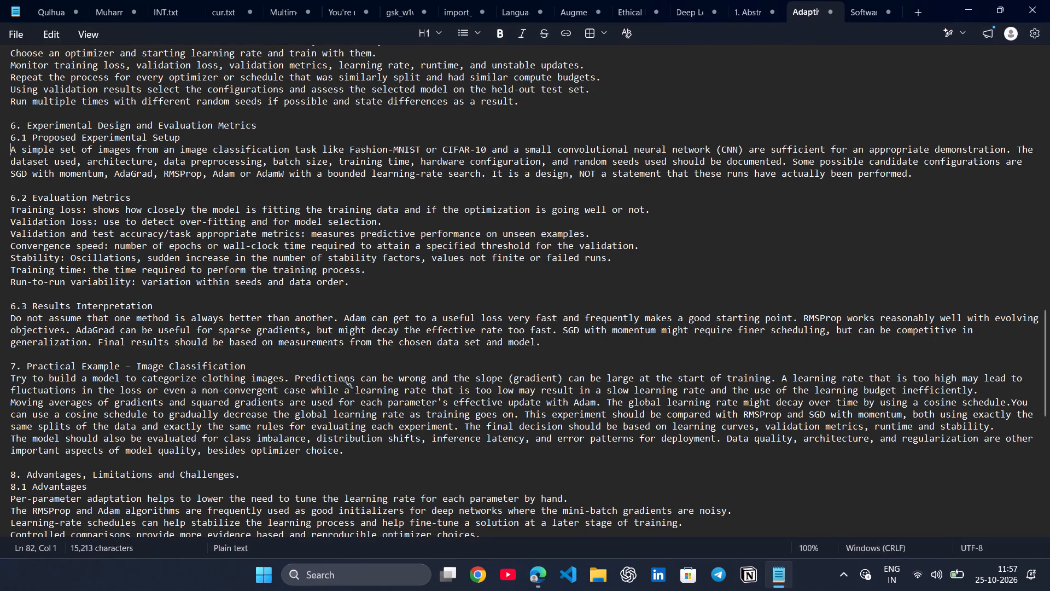
key("shift+Down")
key("shift+Down")
key("shift+Down")
key("shift+Left")
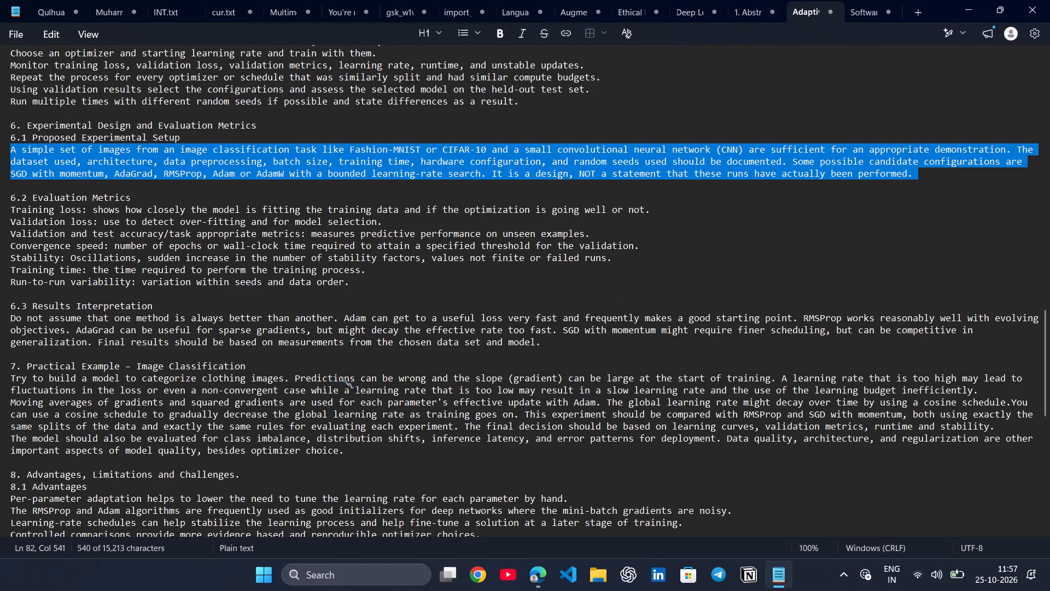
key("shift+Left")
key("ctrl+c")
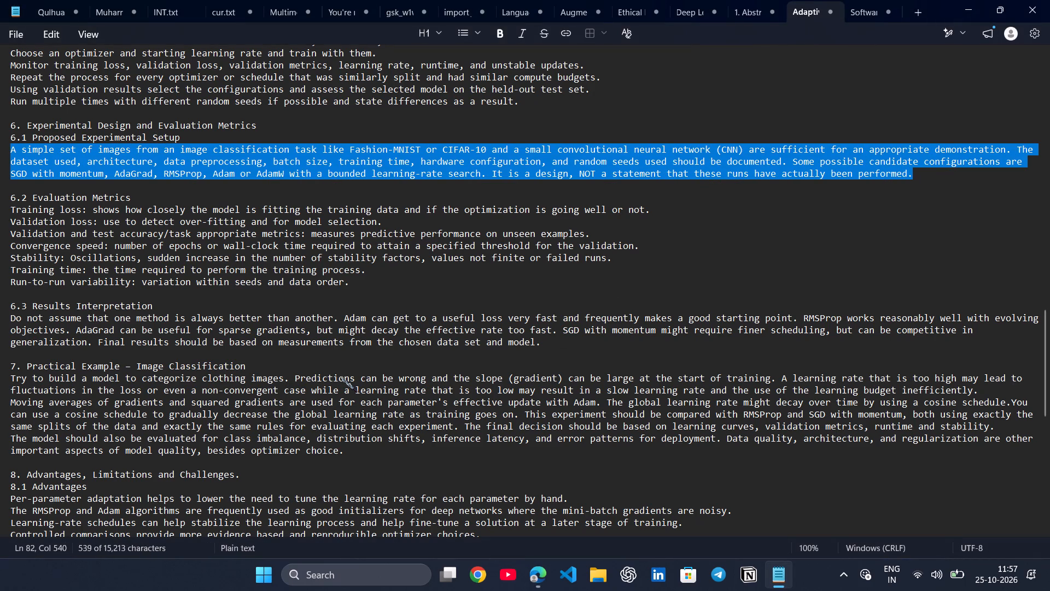
In DL CS-1, delete the old text under heading 6.1 through the "Handling Scale Variations" paragraph, leaving one empty line above heading 7.
key("alt+Tab")
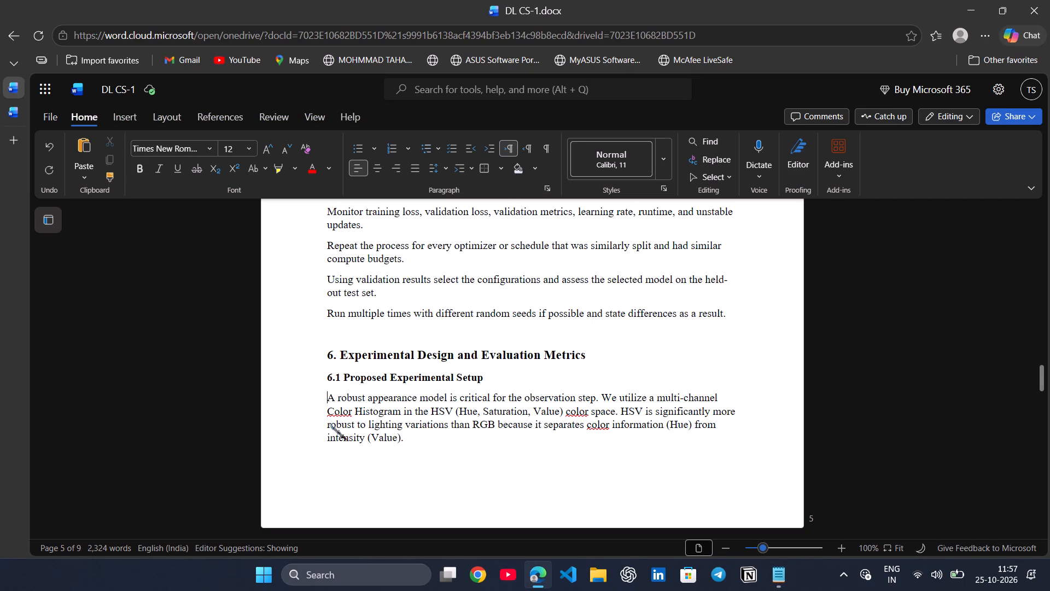
key("shift+Down")
key("shift+Down")
key("shift+Down")
key("shift+Down")
key("shift+Down")
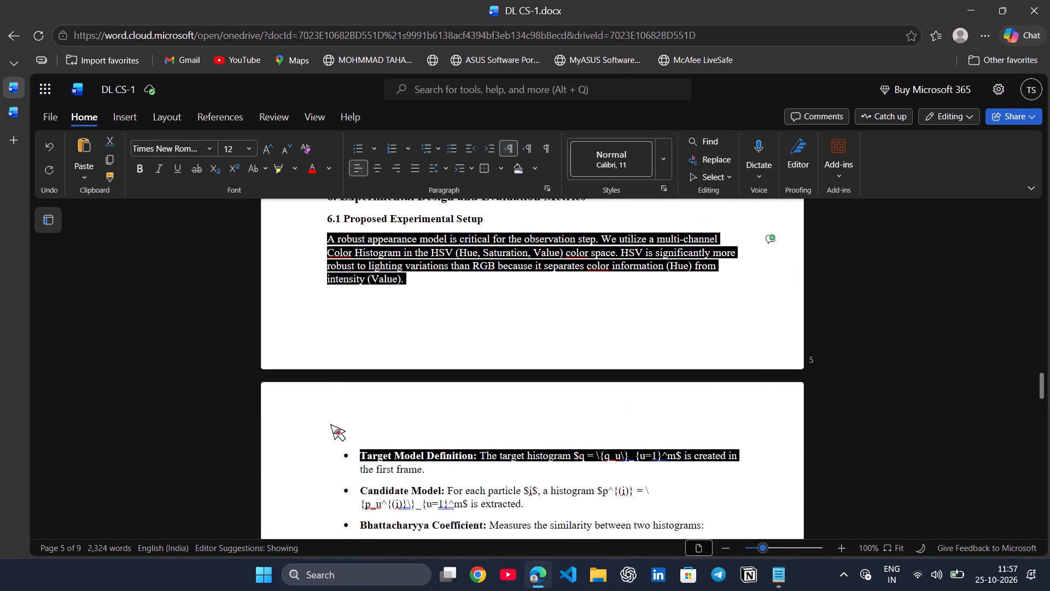
key("shift+Down")
key("shift+Down")
key("shift+Down")
key("shift+Down")
key("shift+Down")
key("shift+Down")
key("shift+Down")
key("shift+Down")
key("shift+Down")
key("shift+Up")
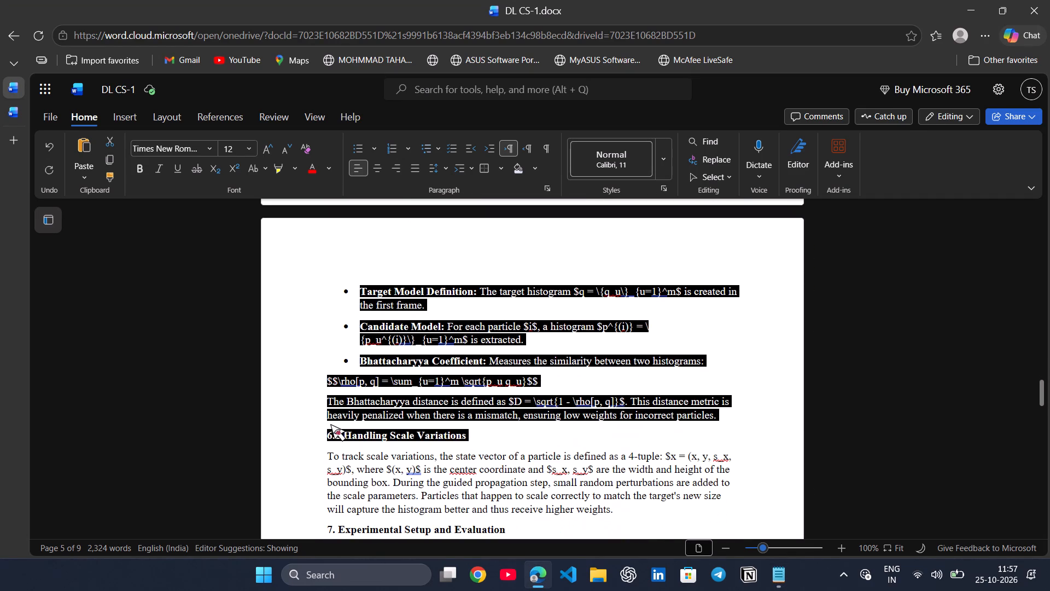
key("shift+Up")
key("shift+Up")
key("shift+Up")
key("shift+Down")
key("shift+Down")
key("shift+Down")
key("shift+Down")
key("shift+Down")
key("shift+Down")
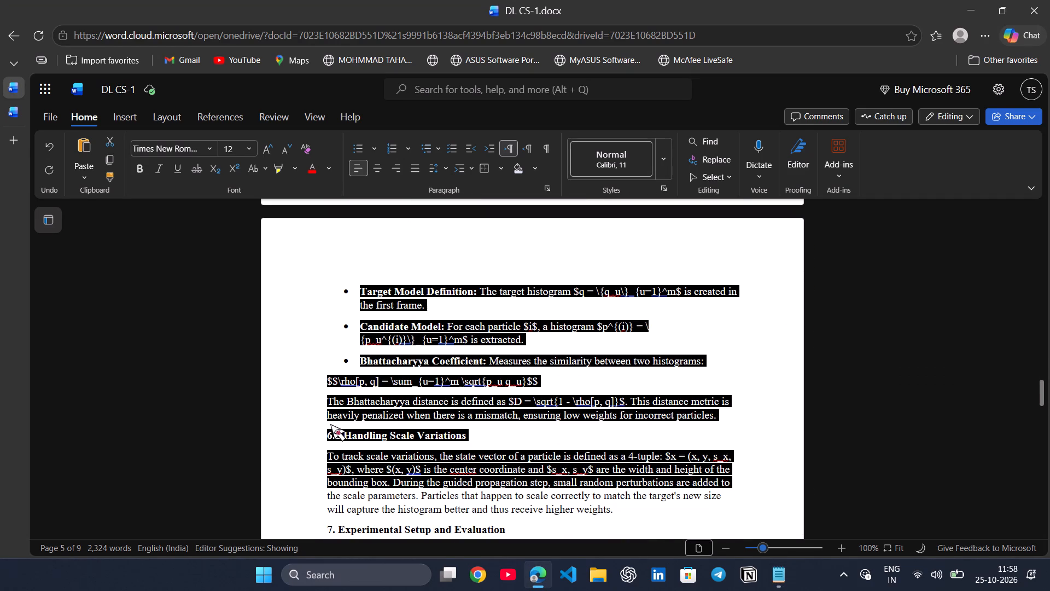
key("shift+Down")
key("shift+Down")
key("shift+Left")
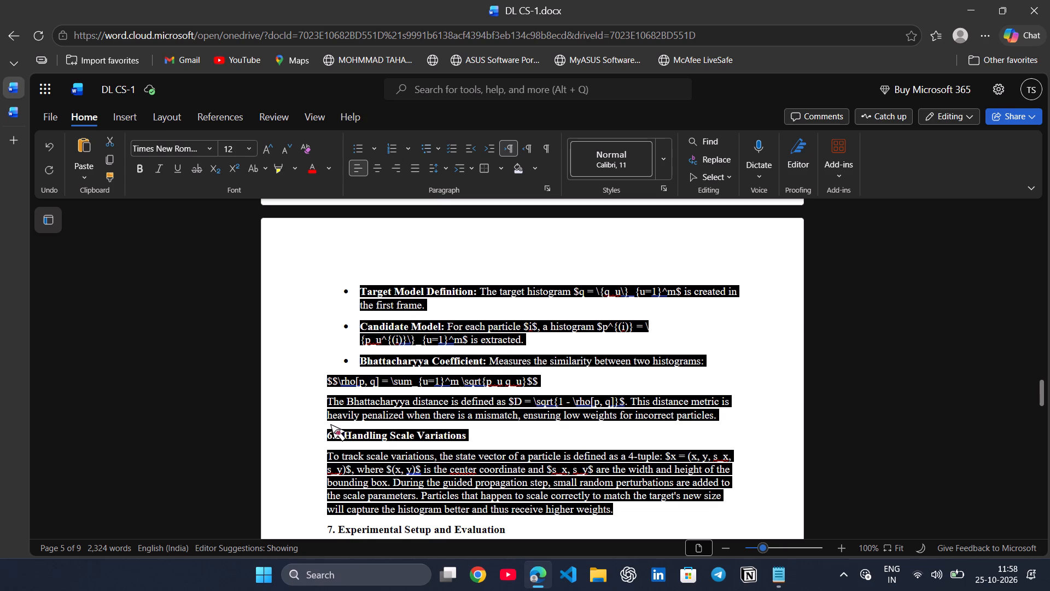
key("BackSpace")
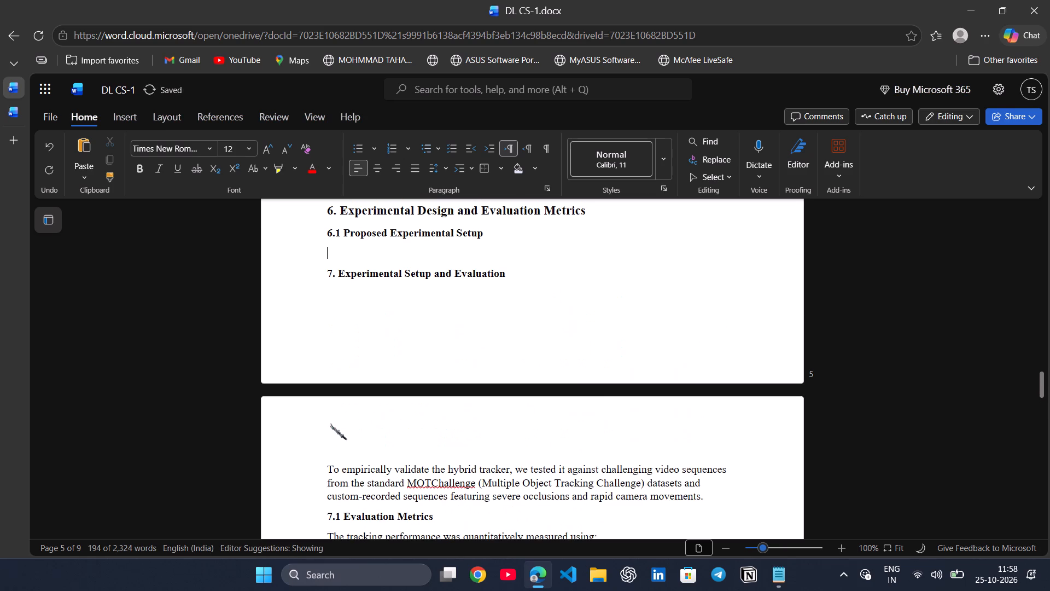
Increase the font size of the "7. Experimental Setup and Evaluation" heading in DL CS-1 to 14.
scroll(330, 424, "up", 1)
key("Up")
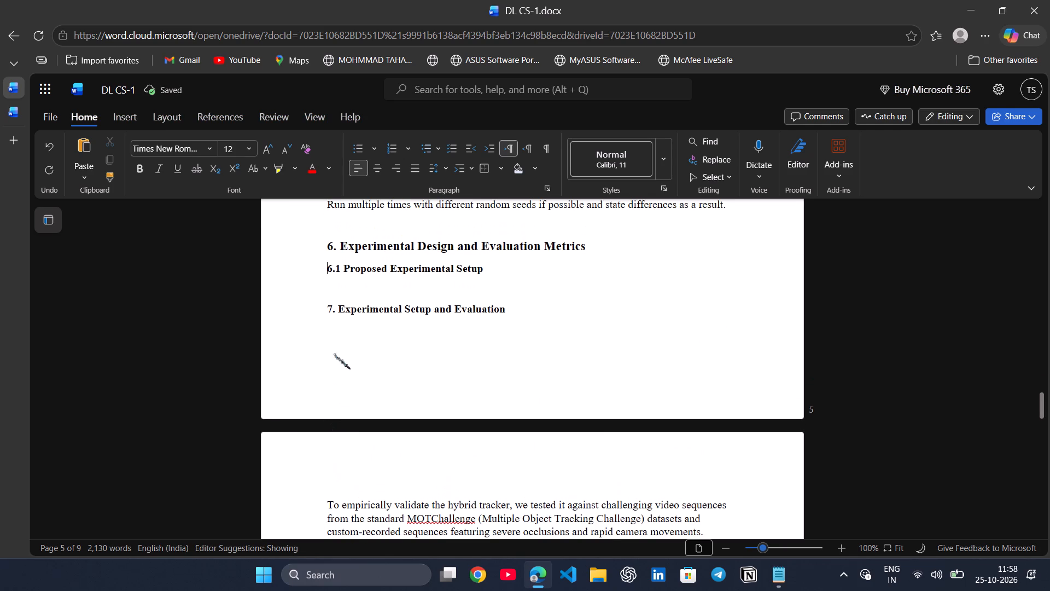
key("Up")
key("Up")
key("Down")
key("Down")
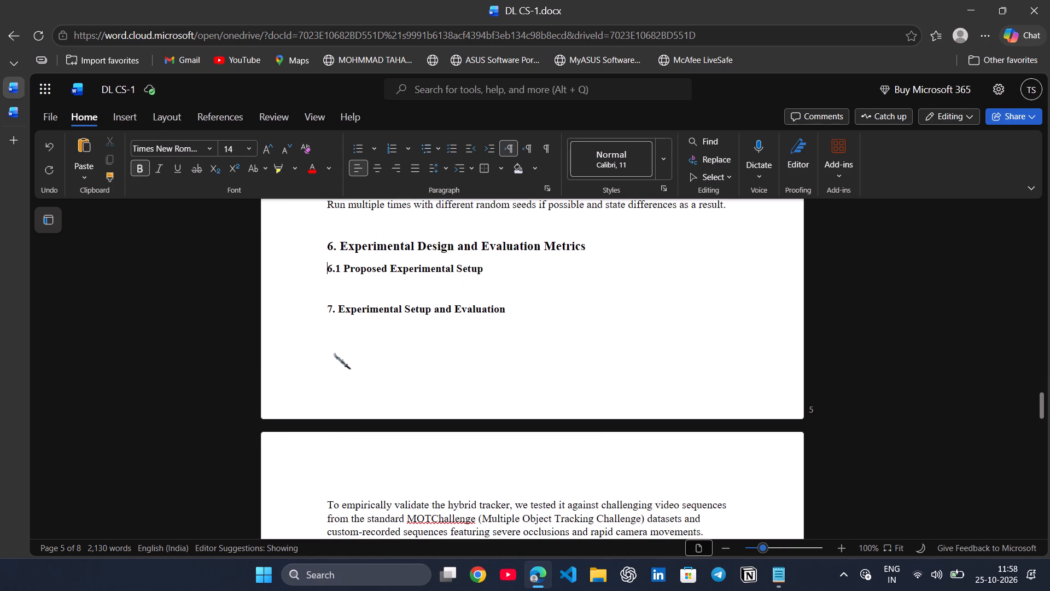
key("Down")
key("Down")
key("shift+End")
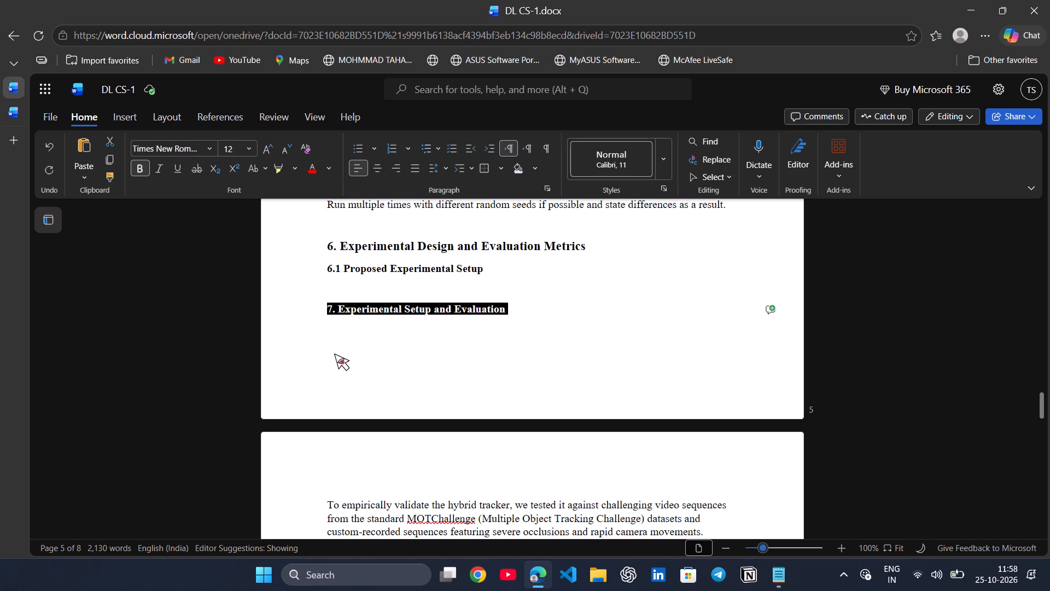
left_click(275, 155)
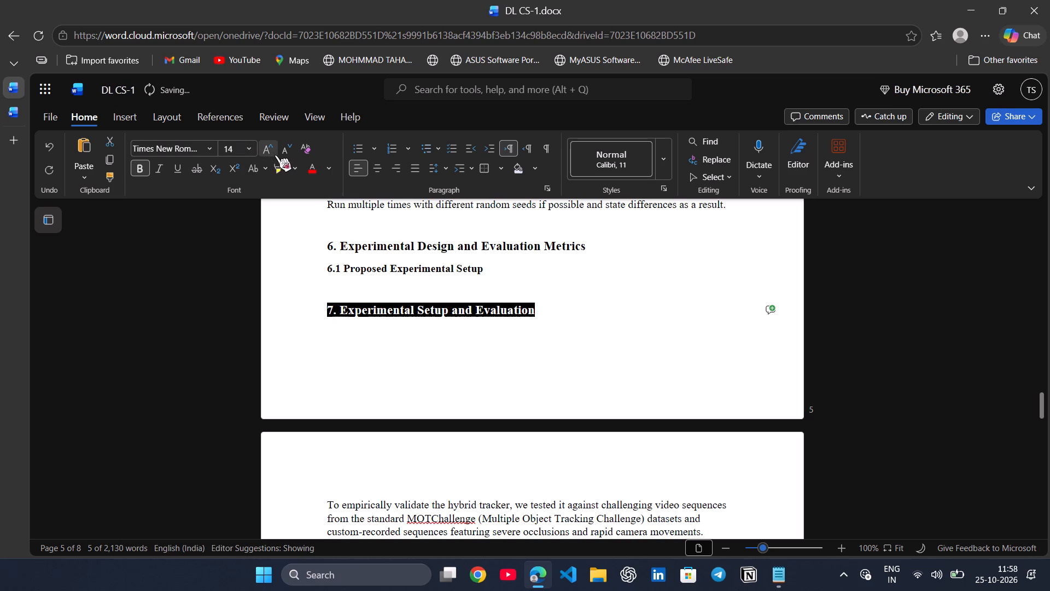
Add two more empty lines above heading 7 and place the cursor on the first empty line under heading 6.1.
left_click(373, 291)
key("Return")
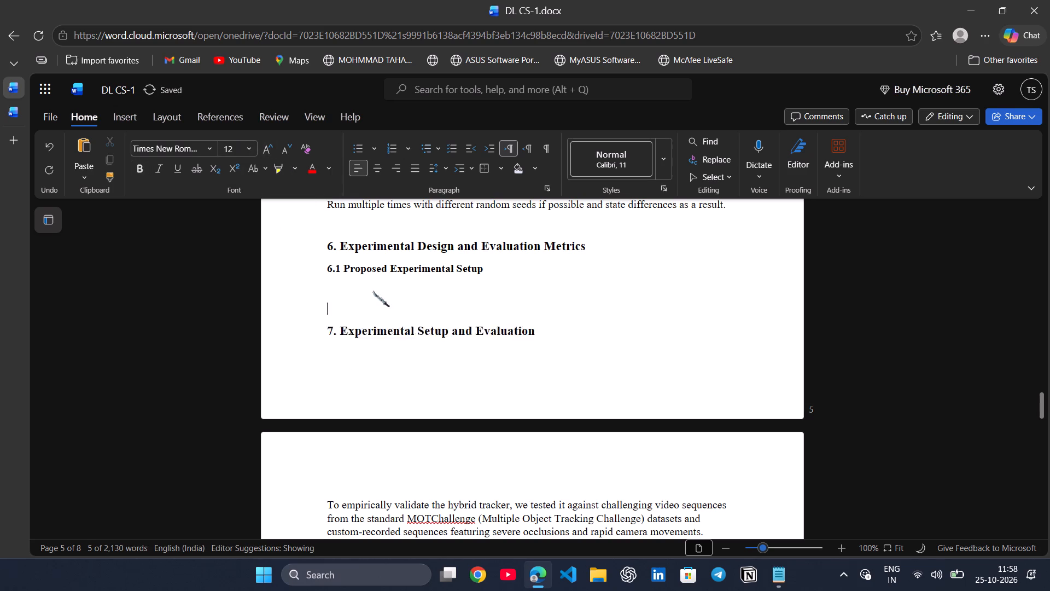
key("Return")
key("Up")
key("Up")
In the note, extend the selection from the 6.1 paragraph through the end of "6.3 Results Interpretation" and copy it.
key("alt+Tab")
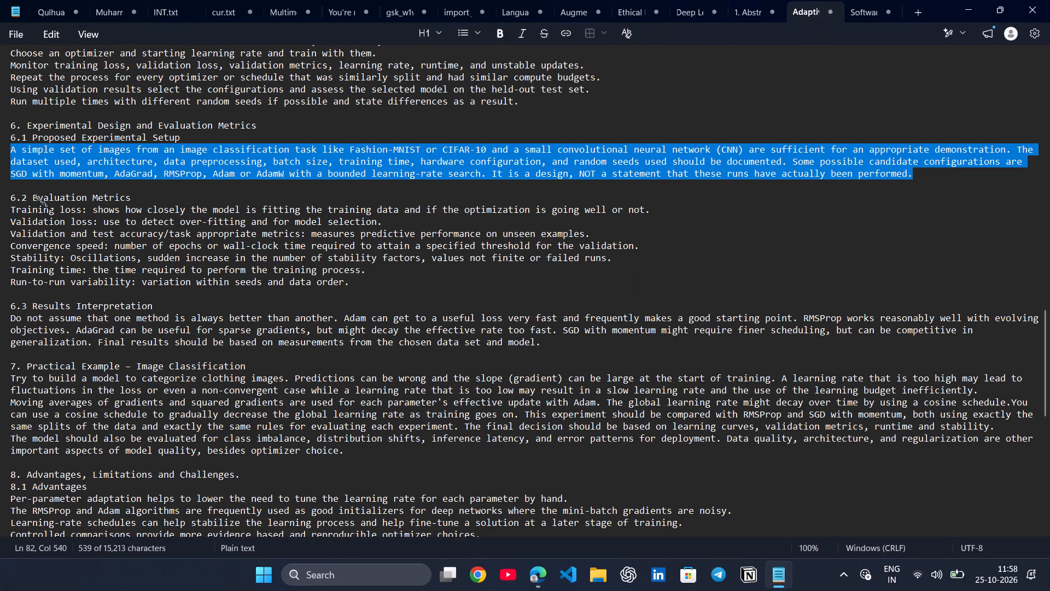
key("shift+Up")
key("shift+Down")
key("shift+Down")
key("shift+Down")
key("shift+Up")
key("shift+Down")
key("shift+Down")
key("shift+Down")
key("shift+Down")
key("shift+Down")
key("shift+Down")
key("shift+Down")
key("shift+Down")
key("shift+Down")
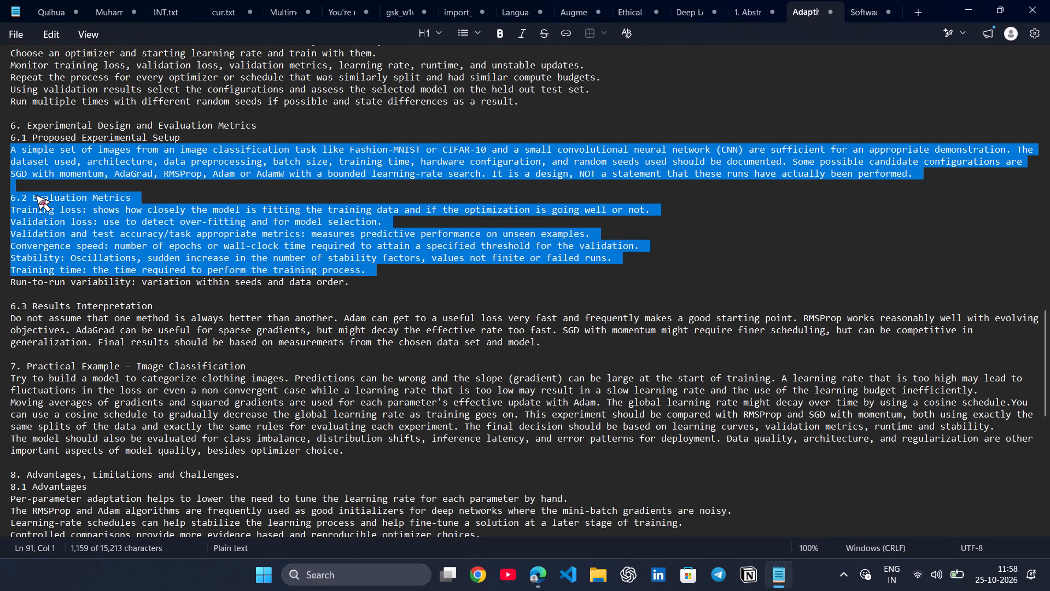
key("shift+Down")
key("shift+Down")
key("shift+Down")
key("shift+Down")
key("shift+Down")
key("shift+Left")
key("shift+Left")
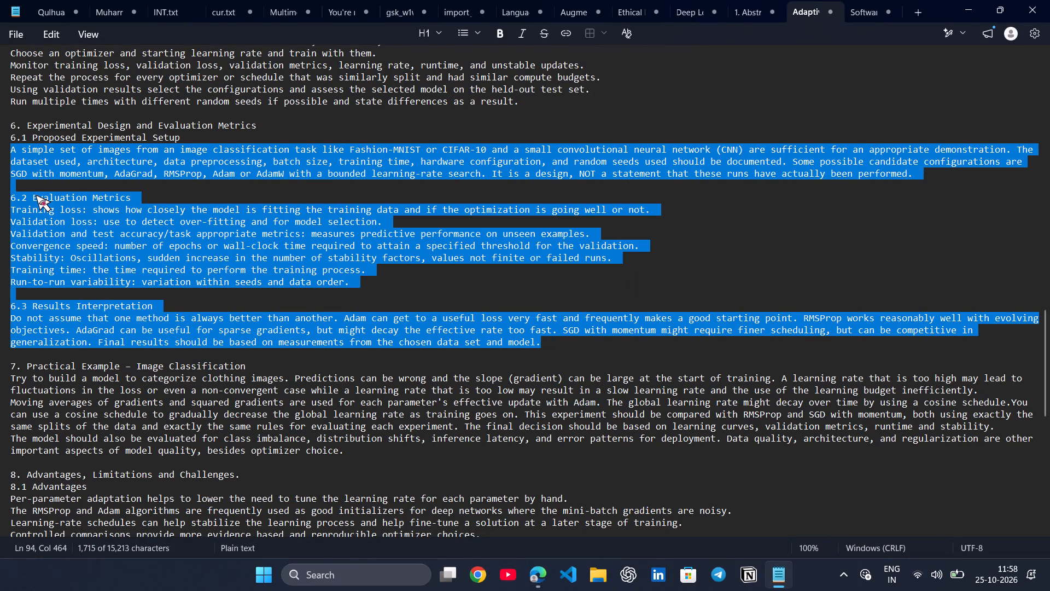
key("ctrl+c")
Extend the note's selection through the end of section 9, "Best practices and future scope", stopping before "10. Conclusion", and copy it.
key("shift+Left")
key("shift+Left")
key("shift+Left")
key("shift+Left")
key("shift+Left")
key("shift+Left")
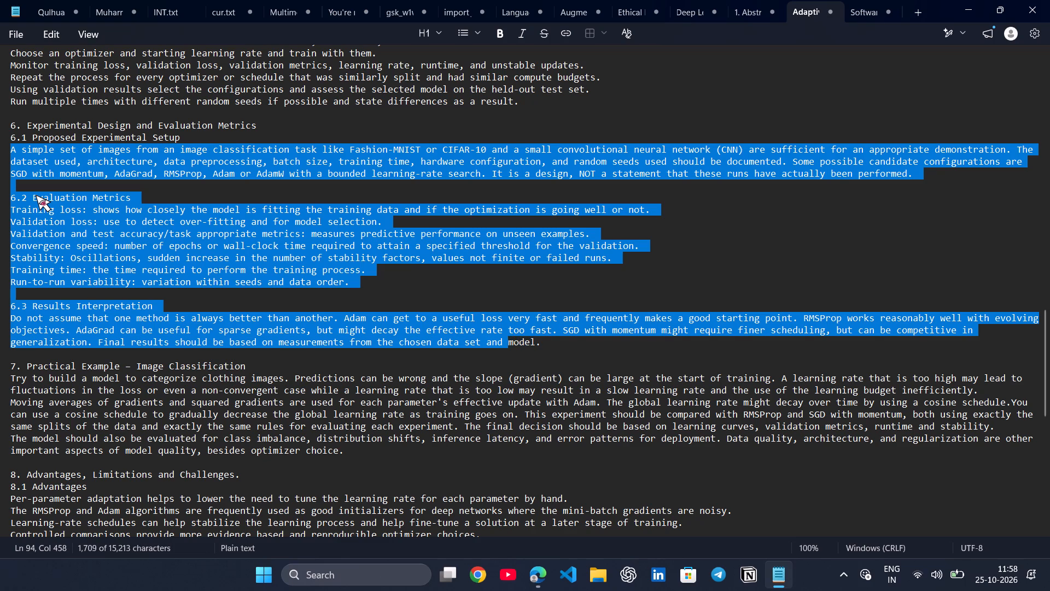
key("shift+Down")
key("shift+Down")
key("shift+Down")
key("shift+Down")
key("shift+Down")
key("shift+Down")
key("shift+Down")
key("shift+Down")
key("shift+Down")
key("shift+Down")
key("shift+Down")
key("shift+Down")
key("shift+Down")
key("shift+Down")
key("shift+Down")
key("shift+Down")
key("shift+Down")
key("shift+Down")
key("shift+Down")
key("shift+Down")
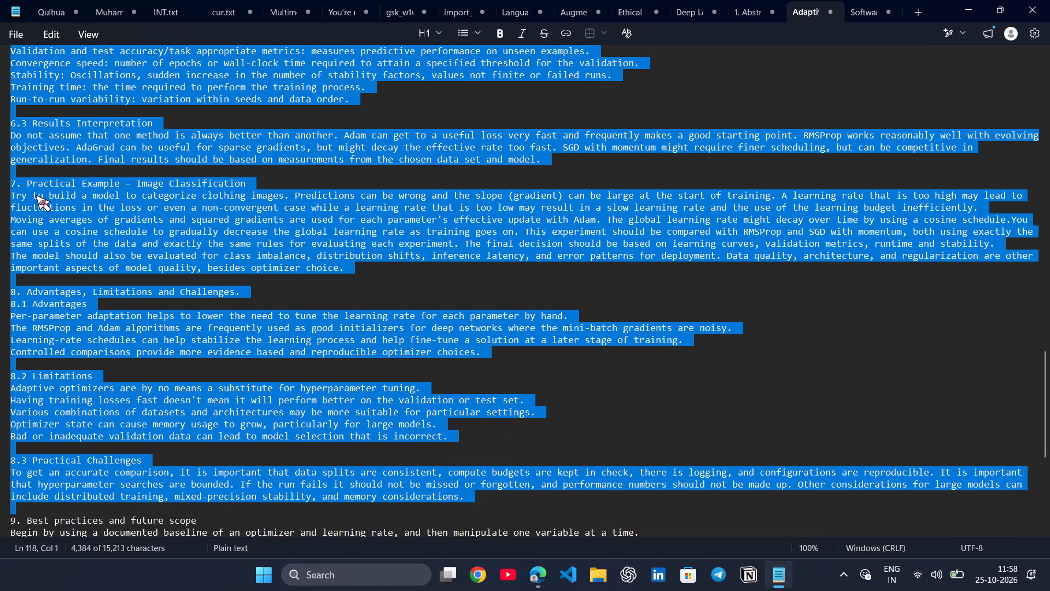
key("shift+Down")
key("shift+Down")
key("shift+Down")
key("shift+Down")
key("shift+Down")
key("shift+Down")
key("shift+Down")
key("shift+Down")
key("shift+Down")
key("shift+Down")
key("shift+Down")
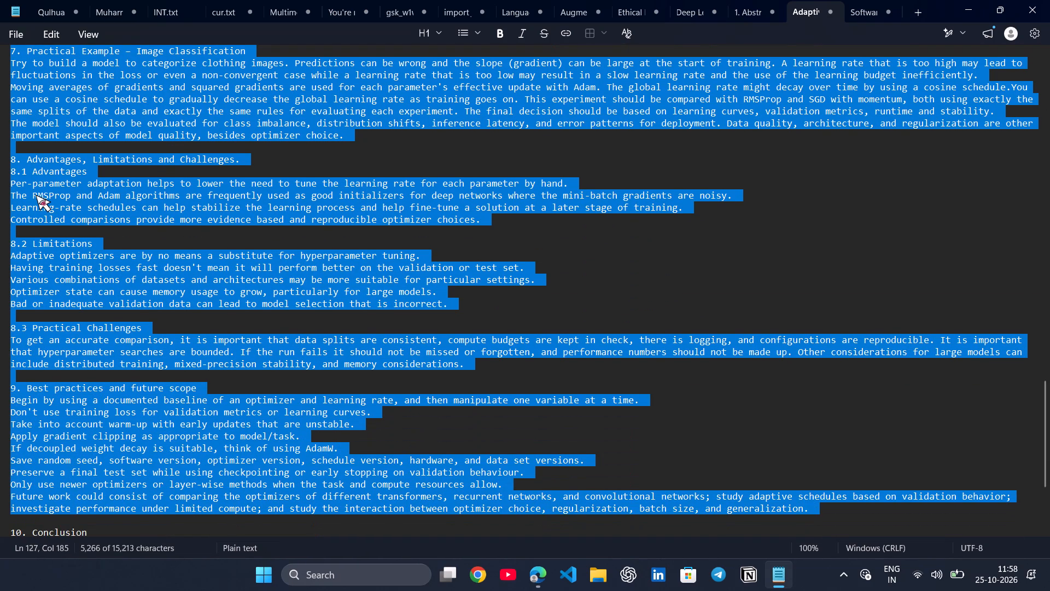
key("ctrl+c")
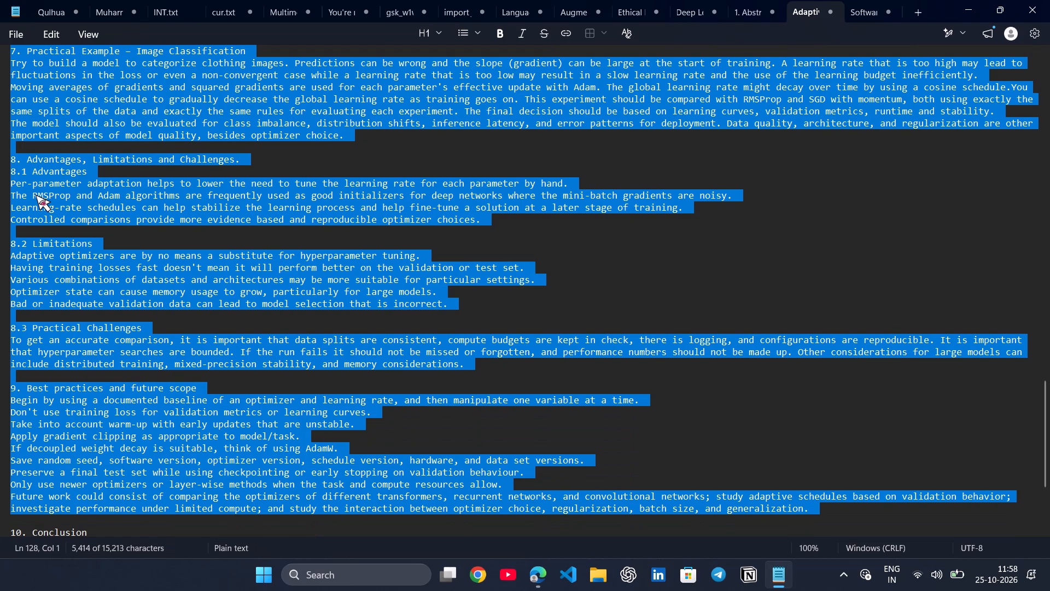
Paste the copied 6.1 to section 9 text into DL CS-1 under the "6.1 Proposed Experimental Setup" heading.
key("alt+Tab")
key("ctrl+v")
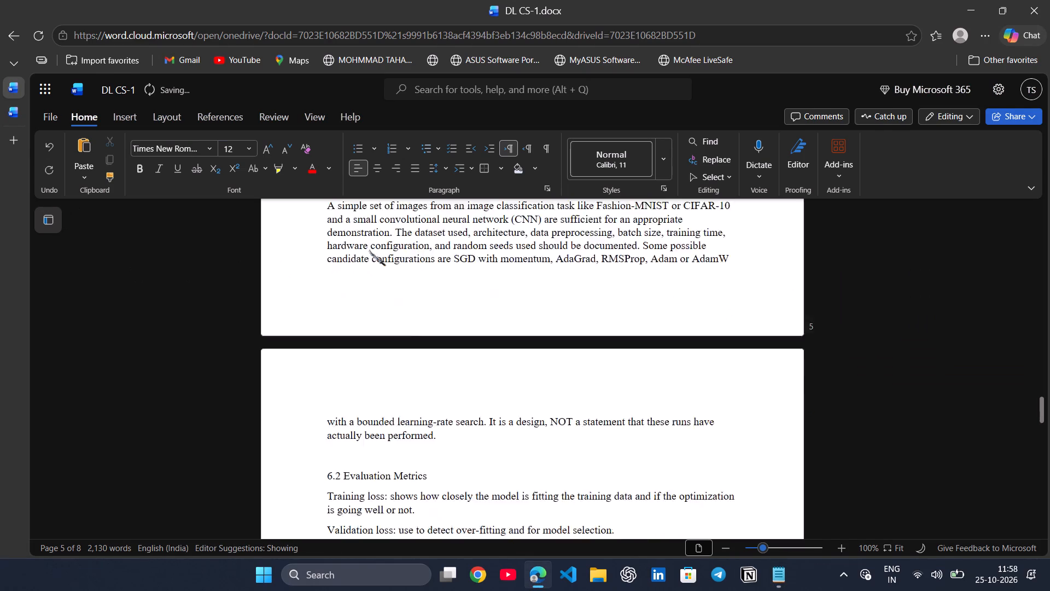
Make the pasted subheadings "6.2 Evaluation Metrics" and "6.3 Results Interpretation" bold.
scroll(440, 333, "up", 5)
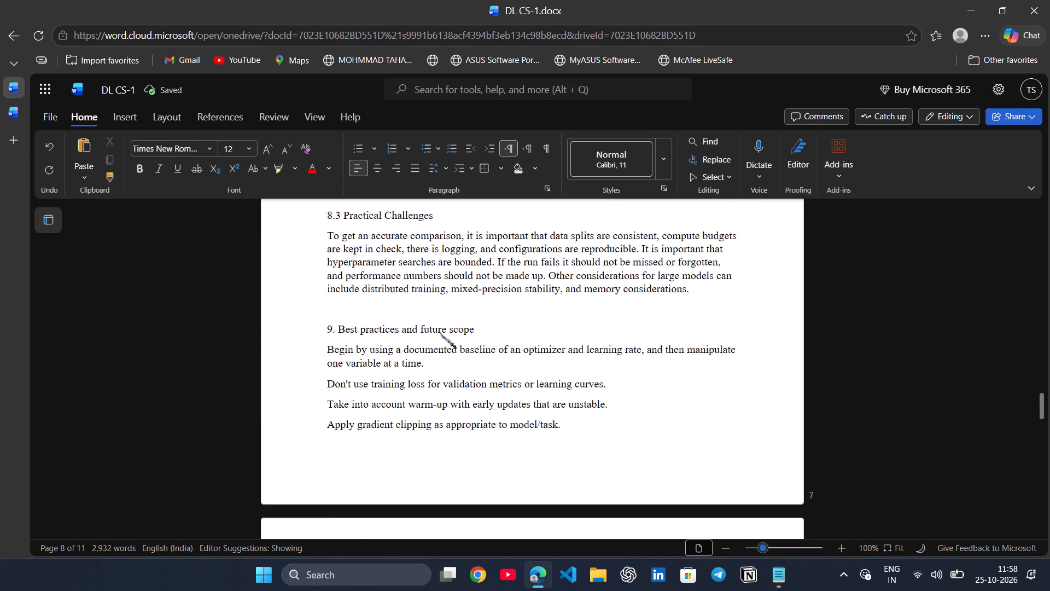
scroll(440, 333, "up", 5)
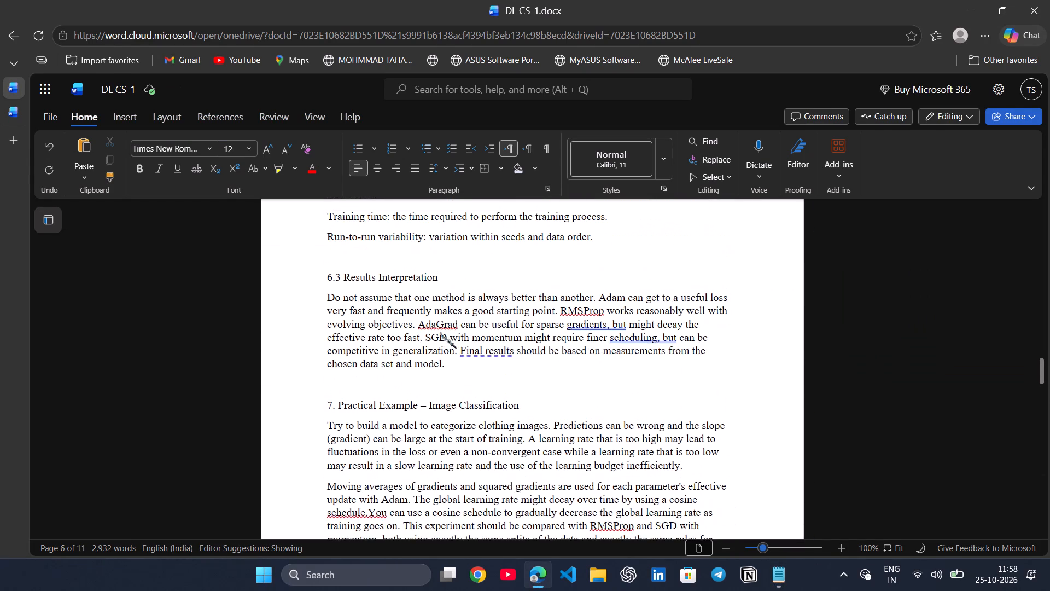
scroll(440, 333, "up", 4)
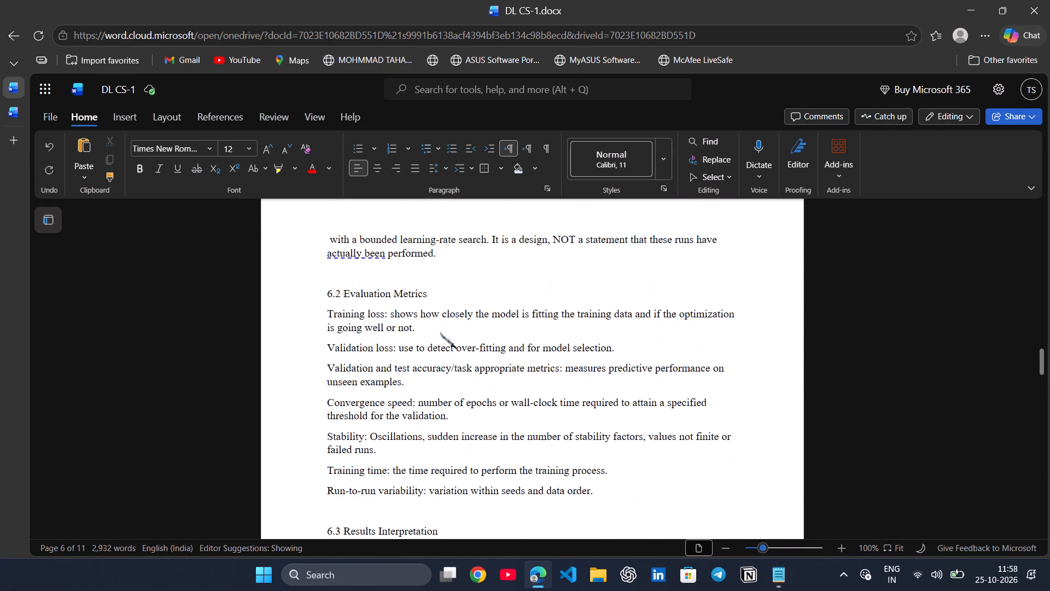
scroll(440, 333, "up", 3)
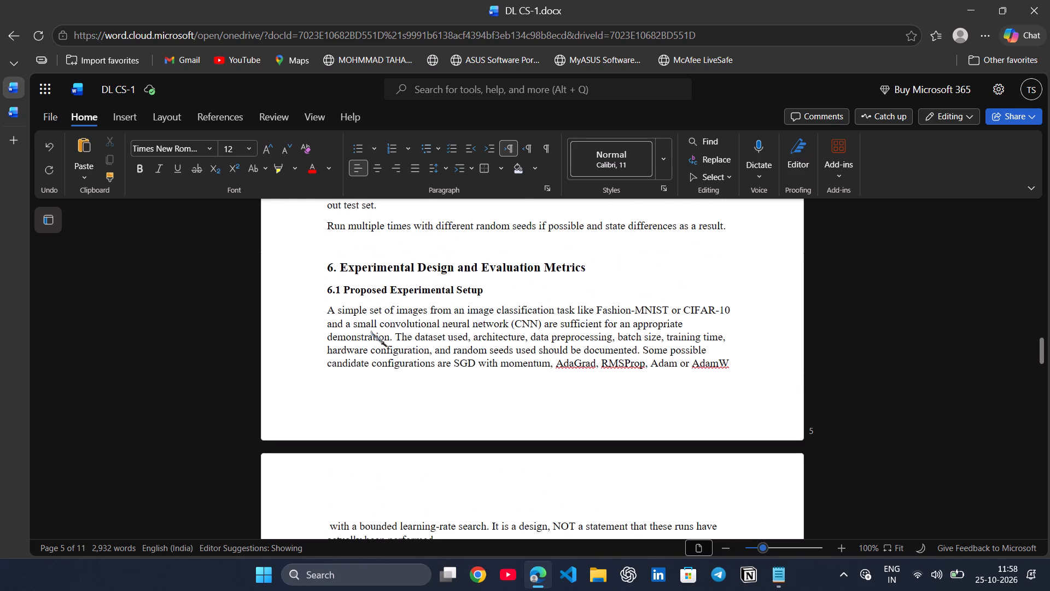
scroll(475, 386, "down", 2)
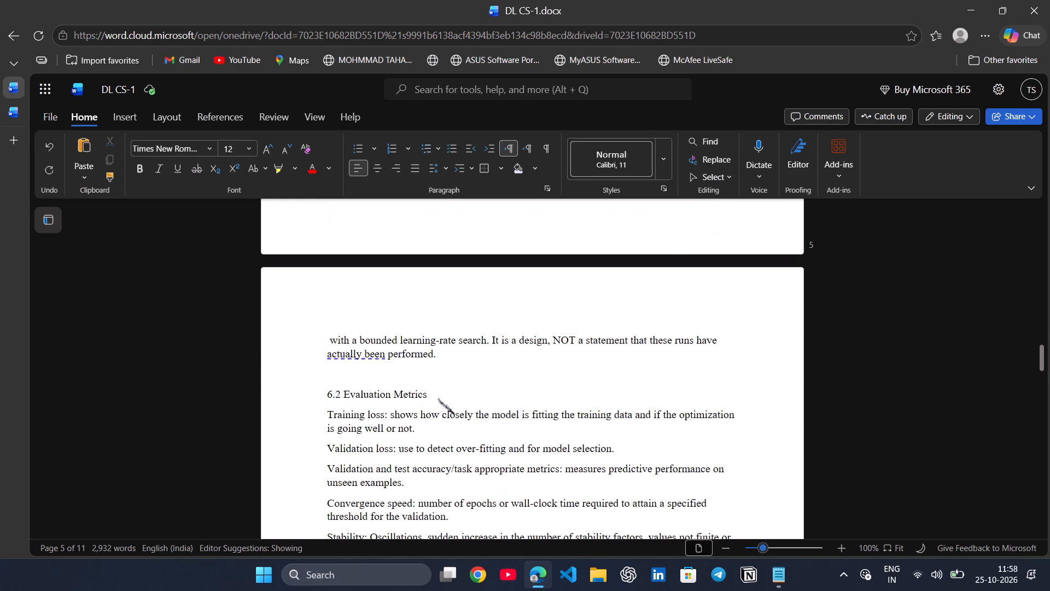
left_click(443, 395)
key("shift+Home")
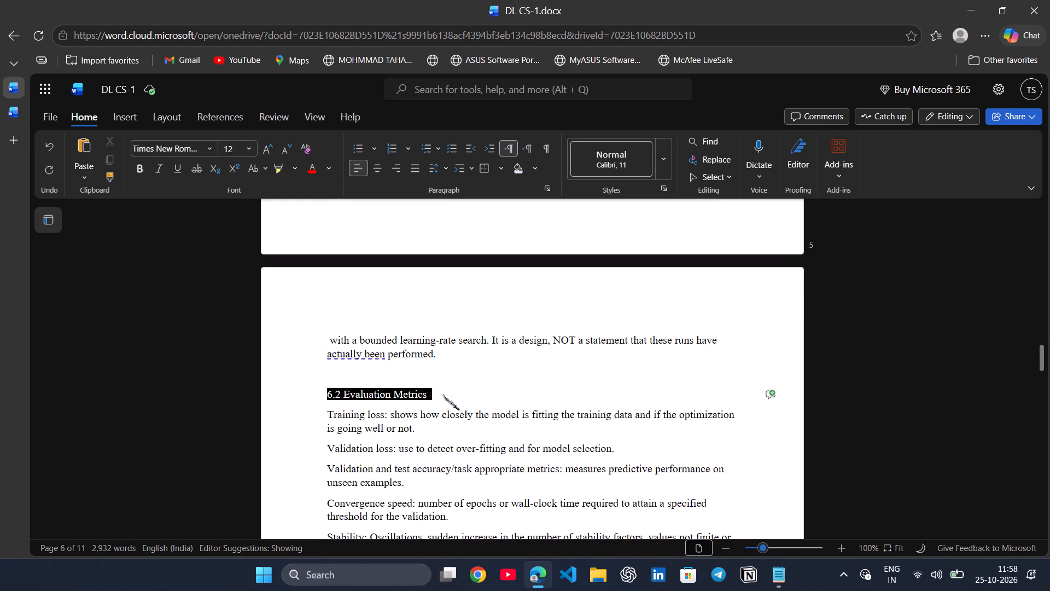
key("ctrl+b")
scroll(443, 395, "down", 3)
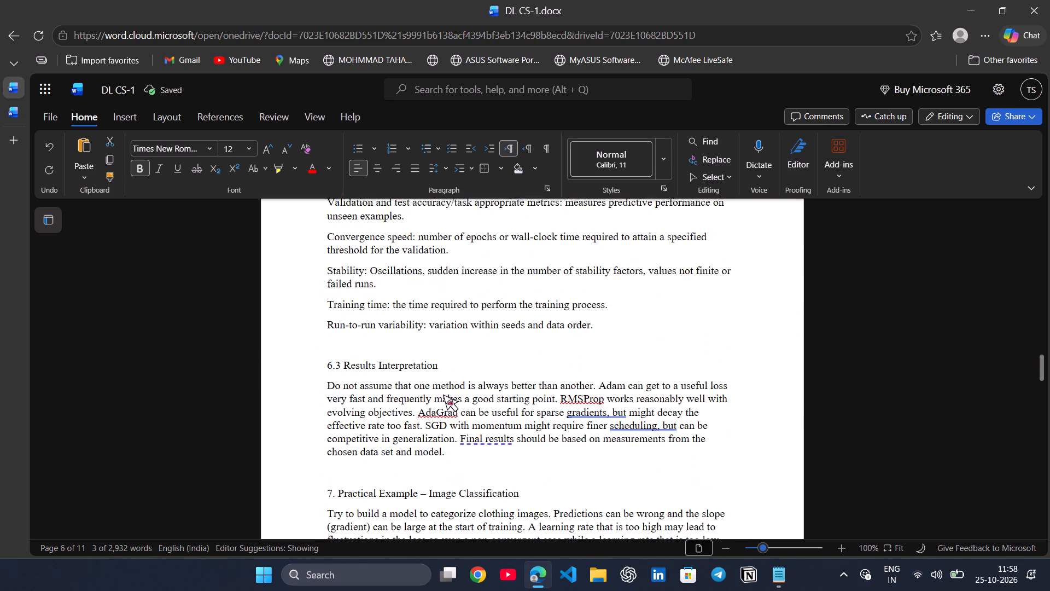
left_click(439, 357)
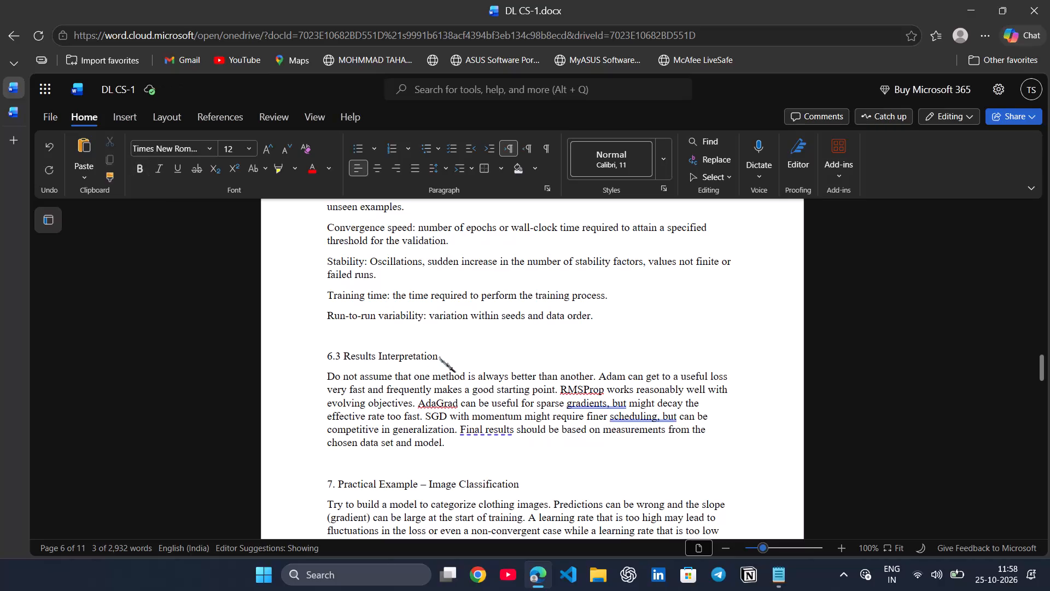
key("shift+Home")
key("ctrl+b")
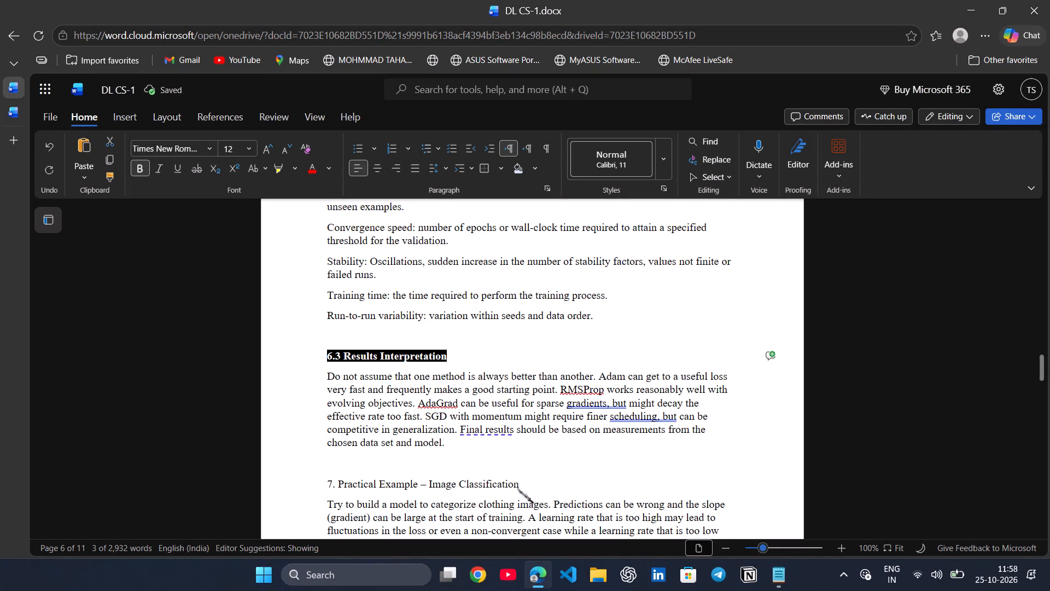
Format the "7. Practical Example – Image Classification" heading as bold, size 14.
left_click(531, 480)
key("shift+Home")
key("ctrl+b")
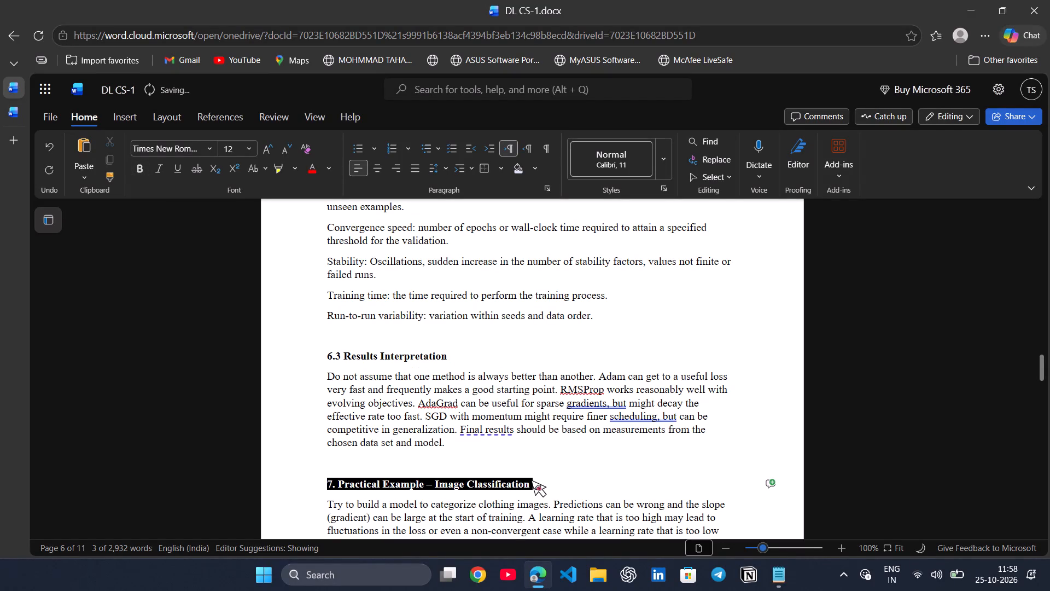
left_click(267, 150)
Format the "8. Advantages, Limitations and Challenges." heading as bold, size 14.
scroll(346, 304, "down", 5)
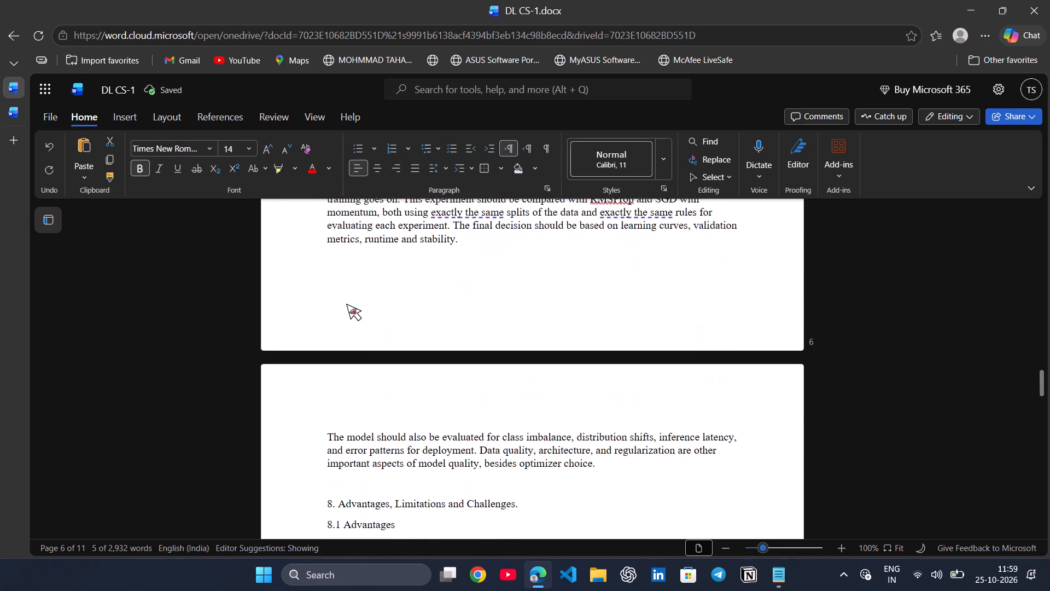
scroll(346, 304, "down", 1)
scroll(424, 238, "up", 1)
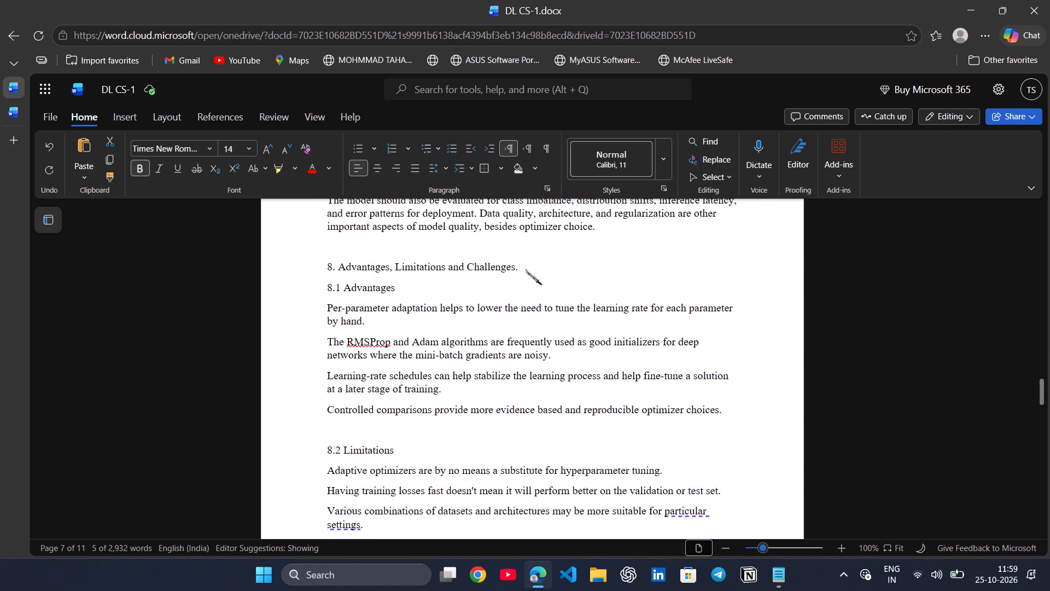
left_click(526, 269)
key("shift+Home")
key("ctrl+b")
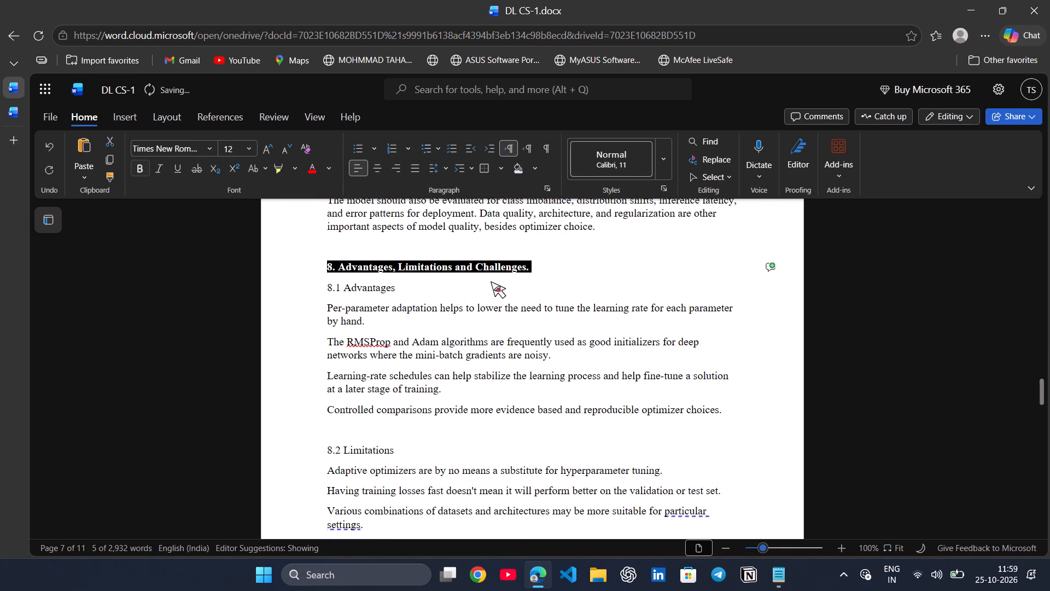
left_click(269, 146)
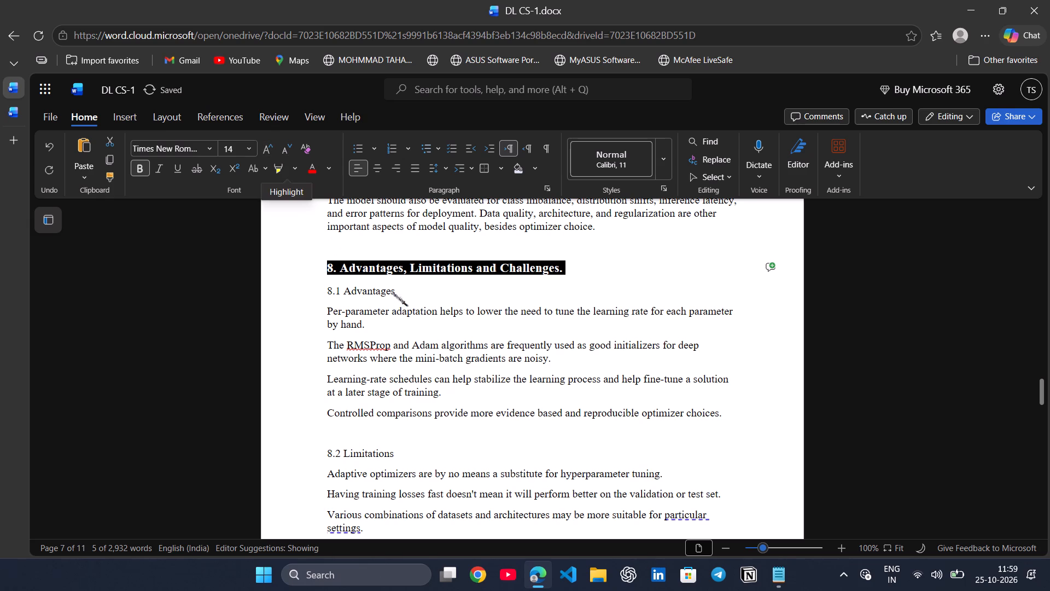
Make the subheadings "8.1 Advantages", "8.2 Limitations" and "8.3 Practical Challenges" bold.
left_click(400, 298)
left_click(400, 298)
key("shift+Home")
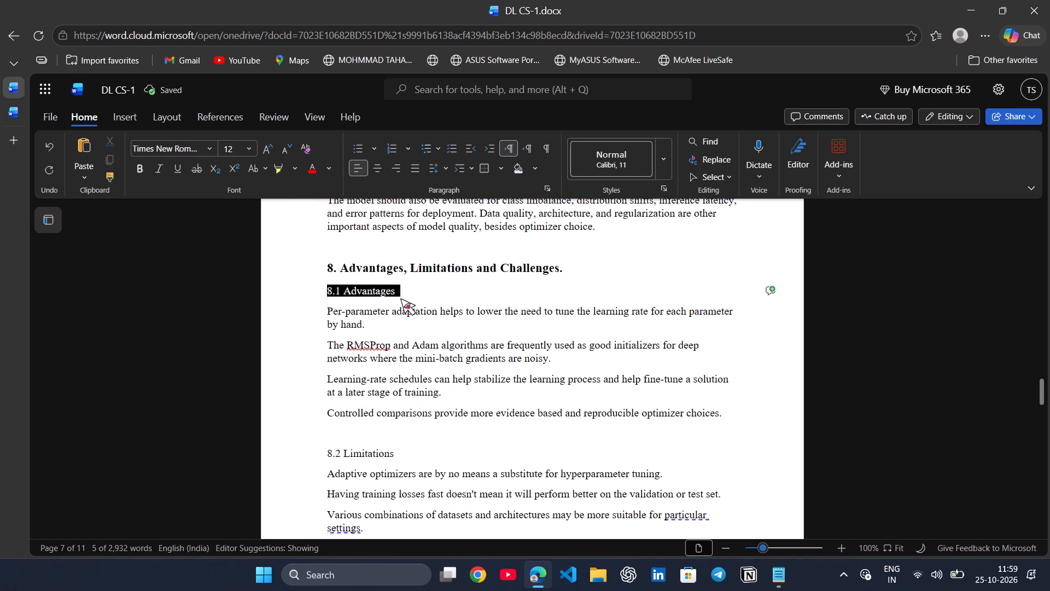
key("ctrl+b")
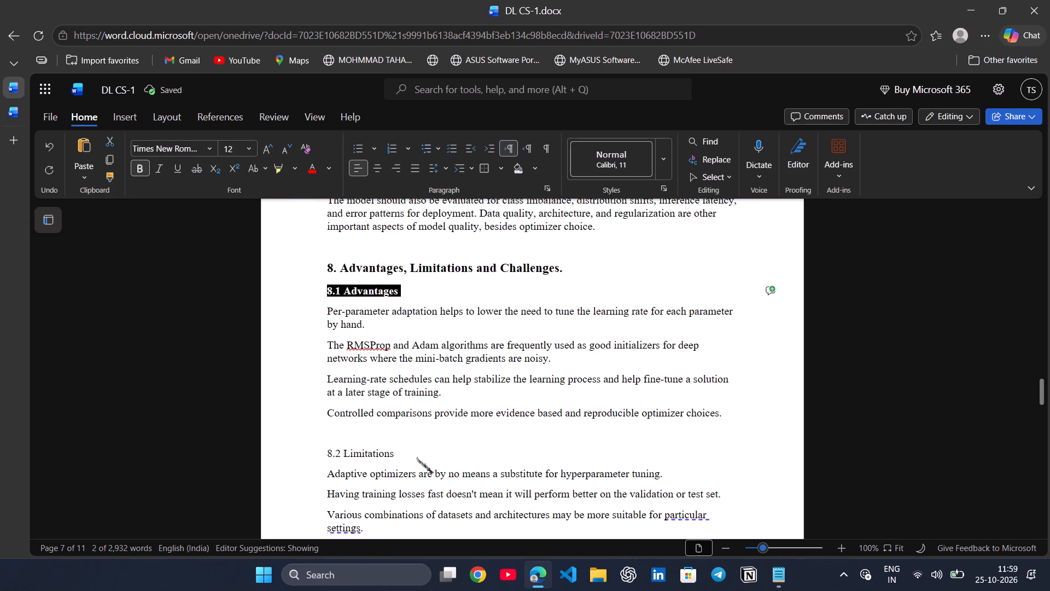
left_click(417, 457)
key("shift+Home")
key("ctrl+b")
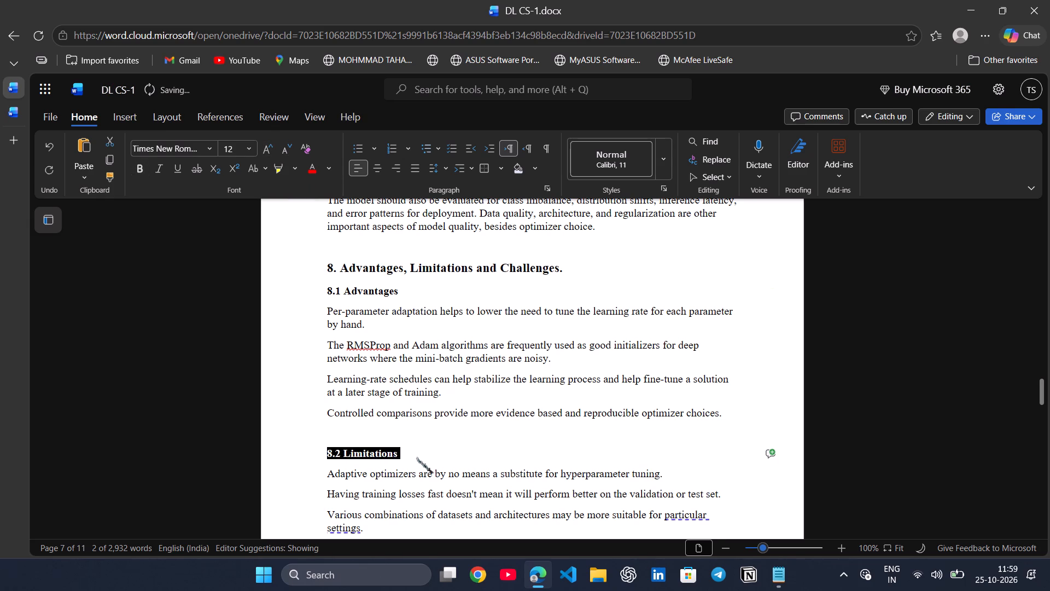
scroll(417, 457, "down", 4)
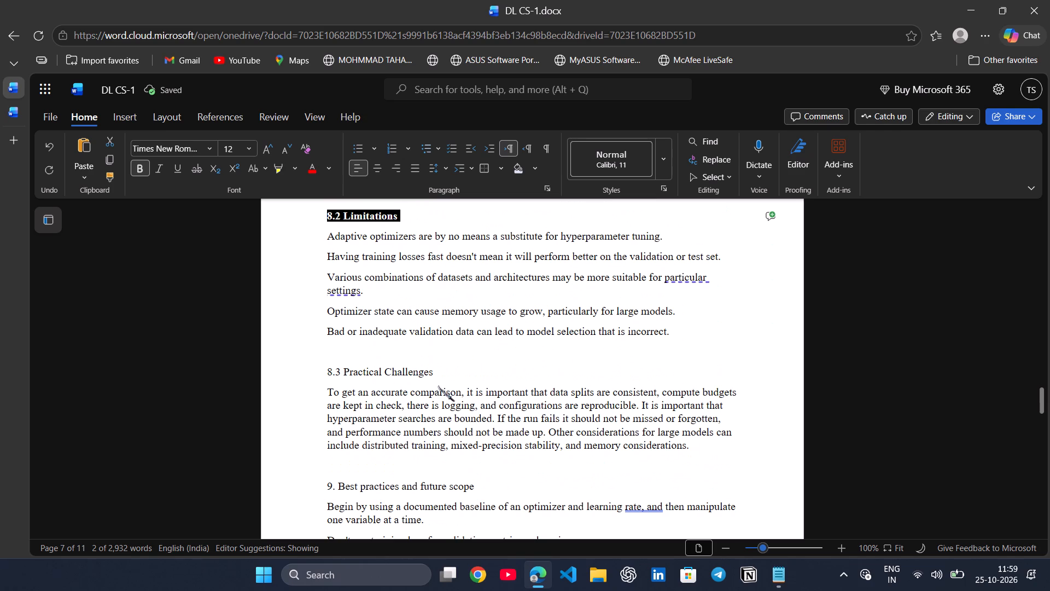
left_click(444, 375)
key("shift+Home")
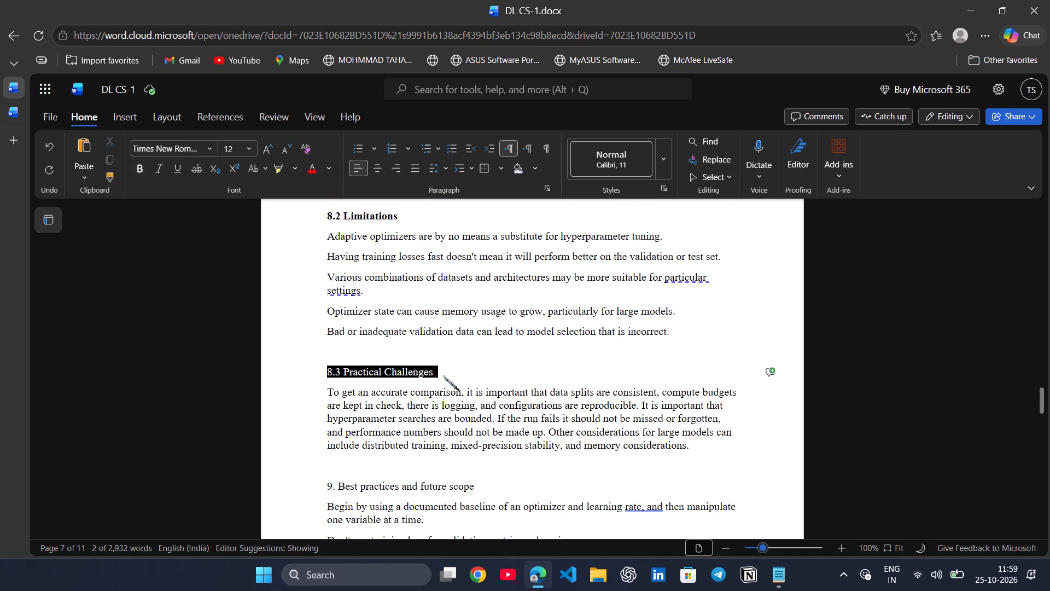
key("ctrl+b")
scroll(444, 375, "down", 2)
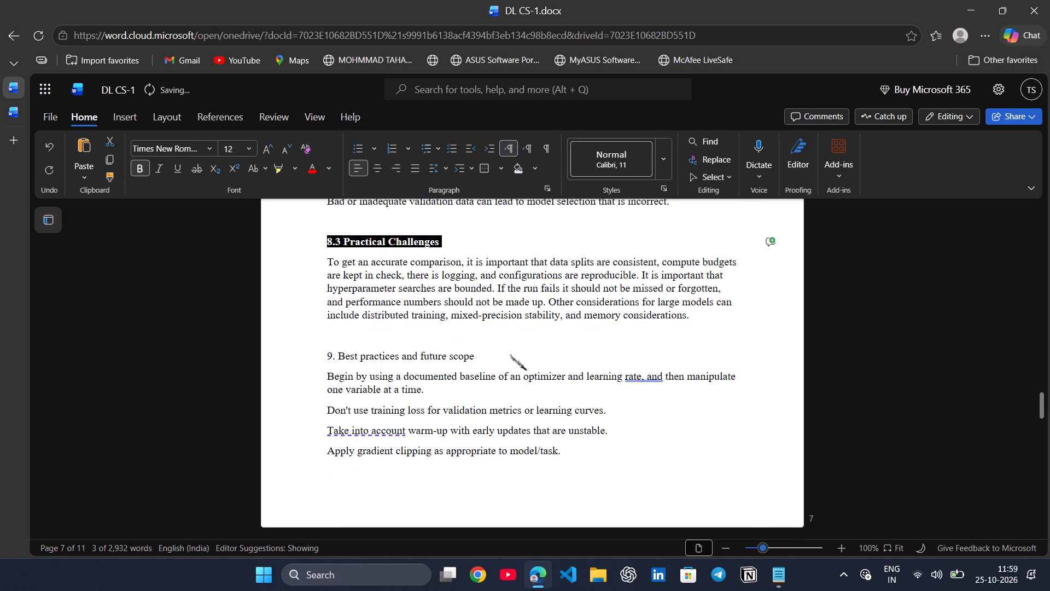
Format the "9. Best practices and future scope" heading as bold, size 14.
left_click(497, 362)
key("shift+Home")
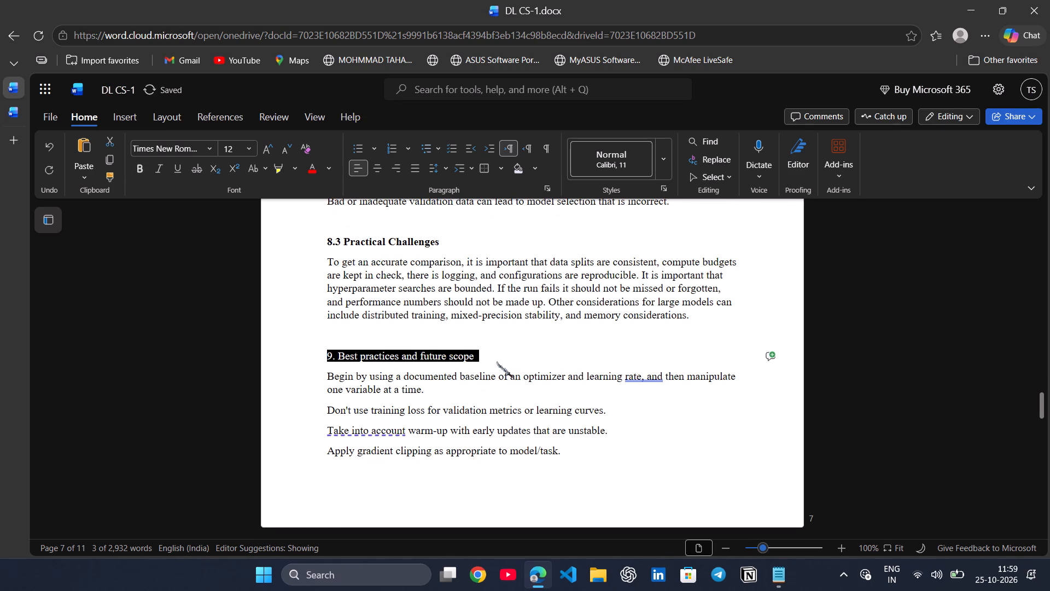
key("ctrl+b")
scroll(497, 362, "down", 1)
scroll(497, 362, "up", 2)
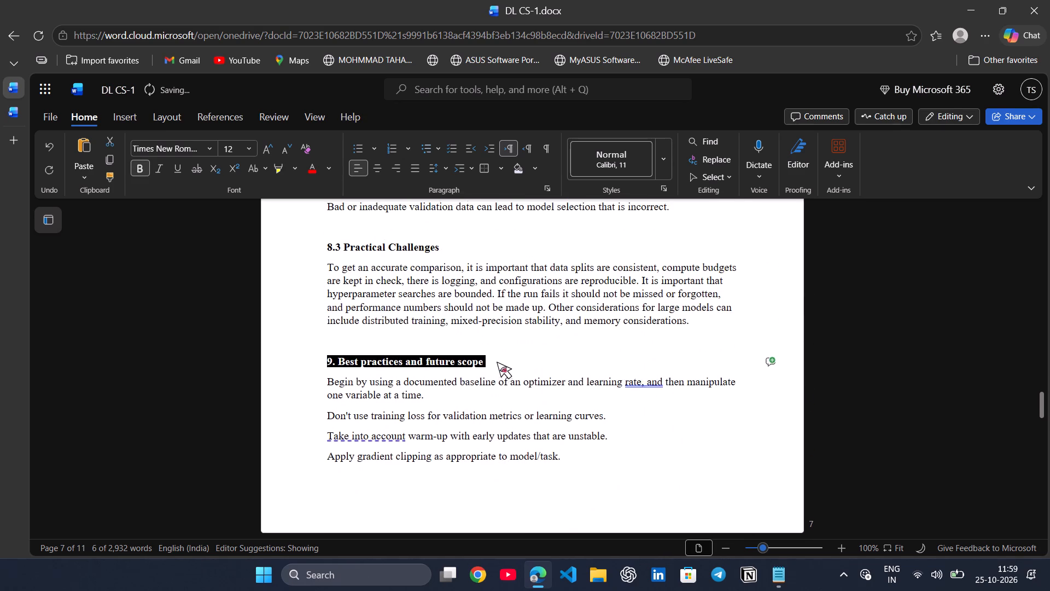
left_click(265, 152)
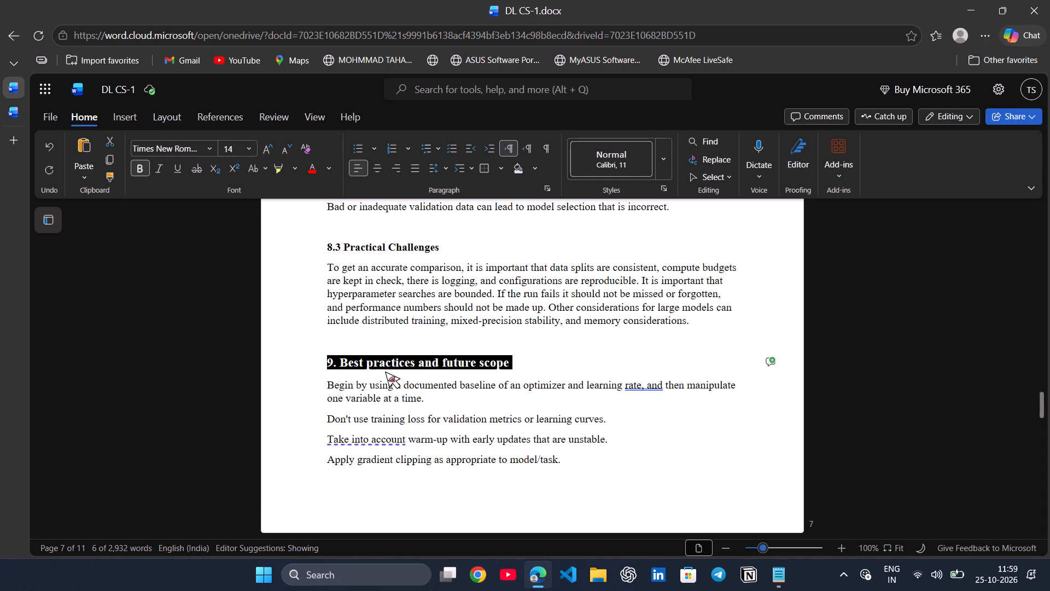
Delete the old sections "7. Experimental Setup and Evaluation", "8. Discussion and System Challenges" and "9. Future Scope and Modern Advancements" above "10. Conclusion".
scroll(385, 372, "down", 4)
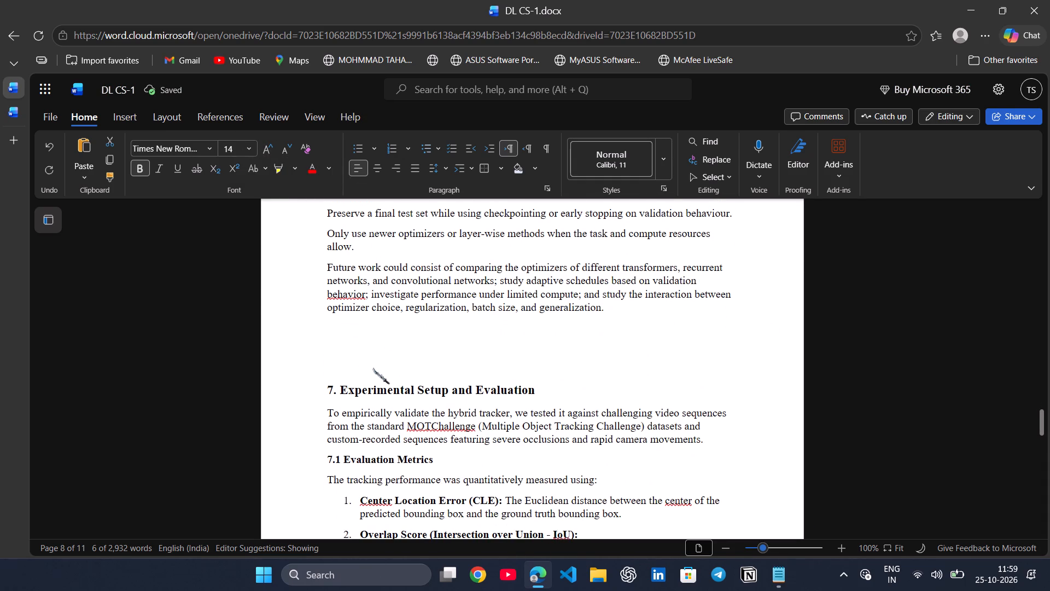
left_click(373, 368)
key("shift+Up")
key("shift+Down")
key("shift+Down")
key("shift+Down")
key("shift+Down")
key("shift+Down")
key("shift+Down")
key("shift+Down")
key("shift+Down")
key("shift+Down")
key("shift+Down")
key("shift+Down")
key("shift+Down")
key("shift+Down")
key("shift+Down")
key("shift+Down")
key("shift+Down")
key("shift+Down")
key("shift+Down")
key("shift+Down")
key("shift+Down")
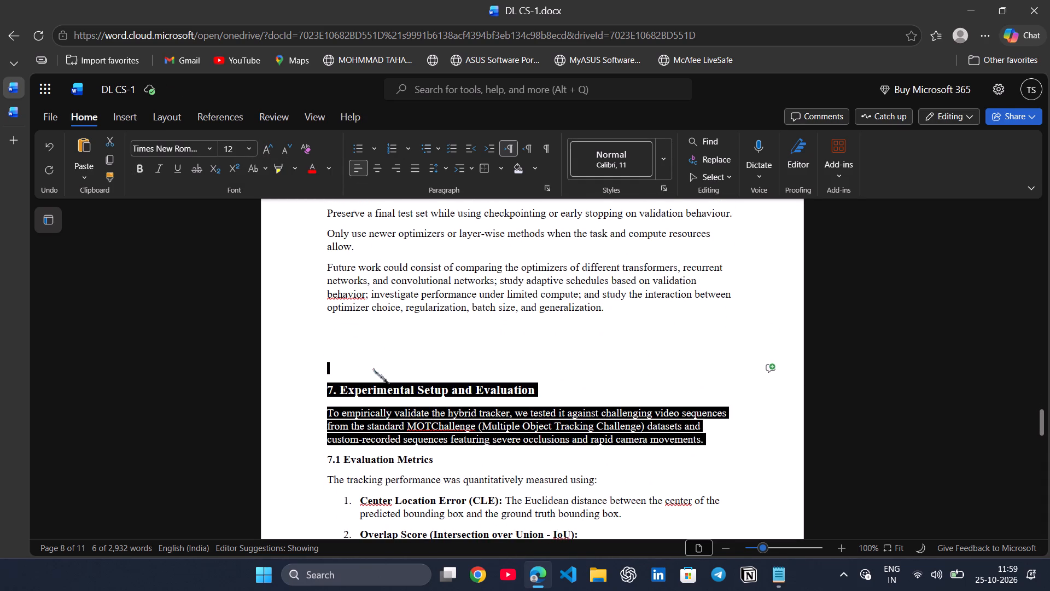
key("shift+Down")
key("shift+Down")
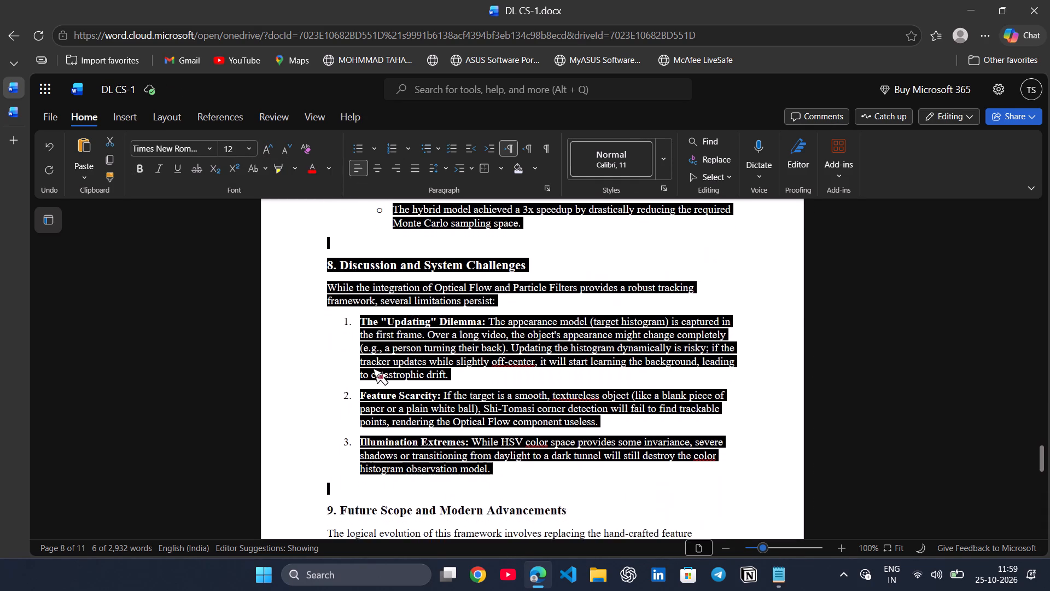
key("shift+Down")
key("shift+Down")
key("shift+Down")
key("shift+Down")
key("shift+Down")
key("shift+Down")
key("shift+Down")
key("shift+Down")
key("shift+Down")
key("shift+Down")
key("shift+Down")
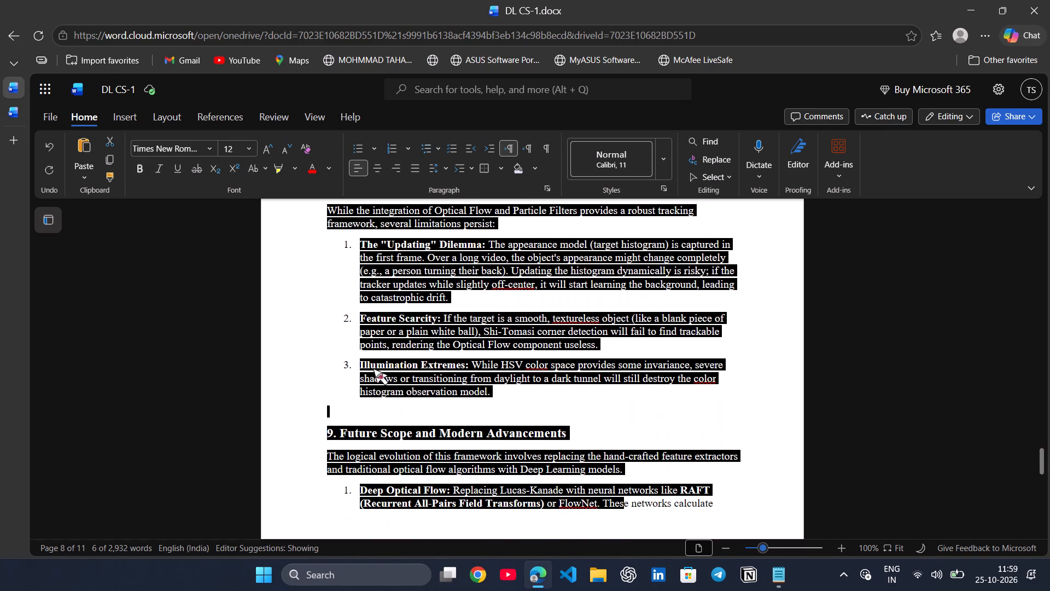
key("shift+Down")
key("shift+Down")
key("shift+Right")
key("shift+Down")
key("shift+Down")
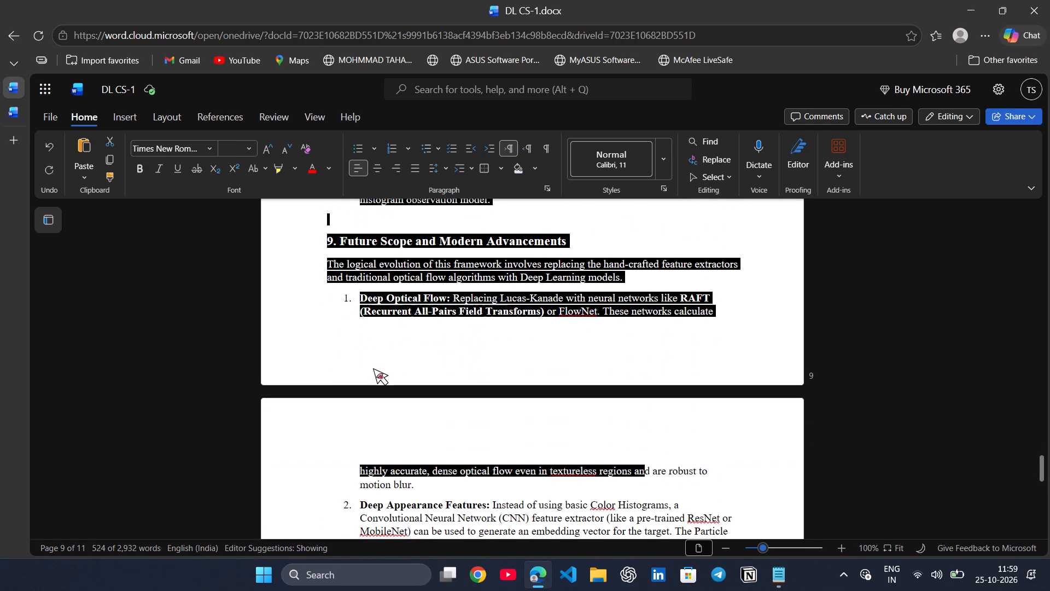
key("shift+Down")
key("shift+Down")
key("shift+Down")
key("shift+Down")
key("shift+Down")
key("shift+Down")
key("shift+Down")
key("shift+Down")
key("shift+Down")
key("shift+Down")
key("shift+Down")
key("shift+Down")
key("shift+Down")
key("shift+Down")
key("shift+Down")
key("shift+Down")
key("shift+Down")
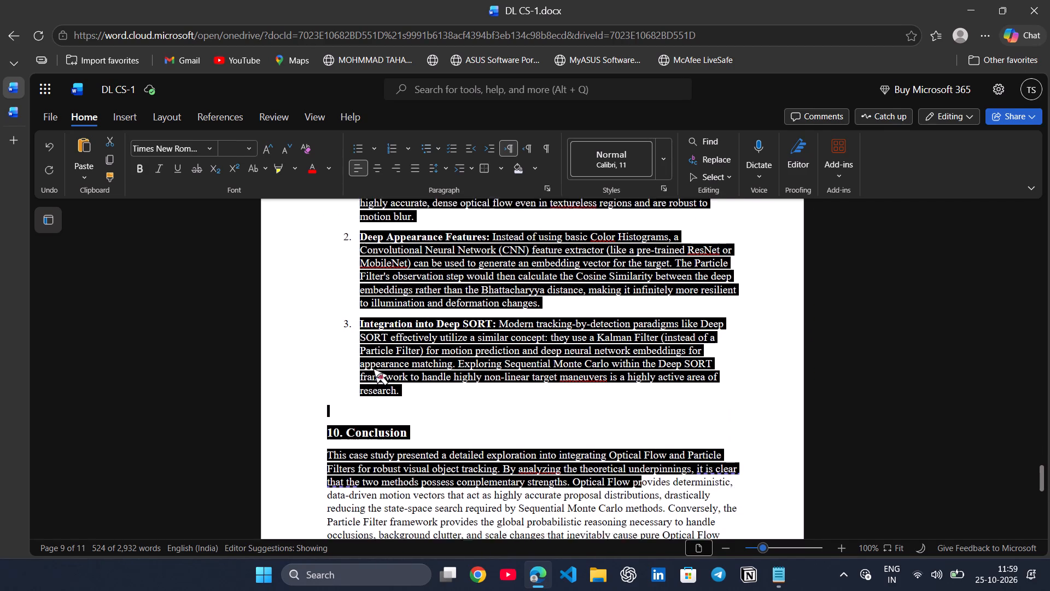
key("shift+Down")
key("shift+Down")
key("shift+Down")
key("shift+Up")
key("shift+Up")
key("shift+Up")
key("shift+Up")
key("shift+Up")
key("shift+Up")
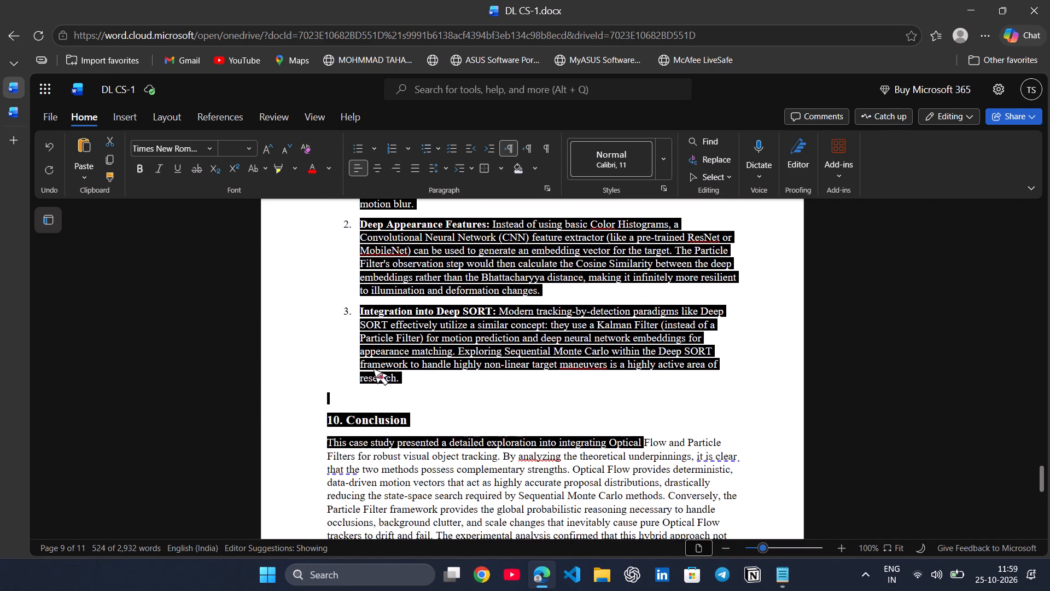
key("shift+Up")
key("shift+Up")
key("shift+Left")
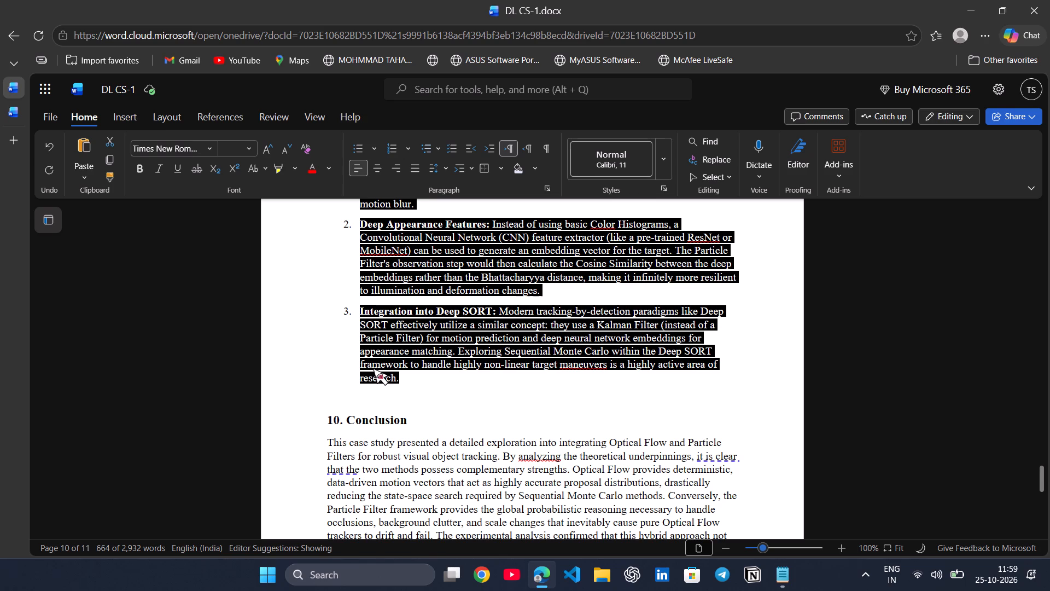
key("BackSpace")
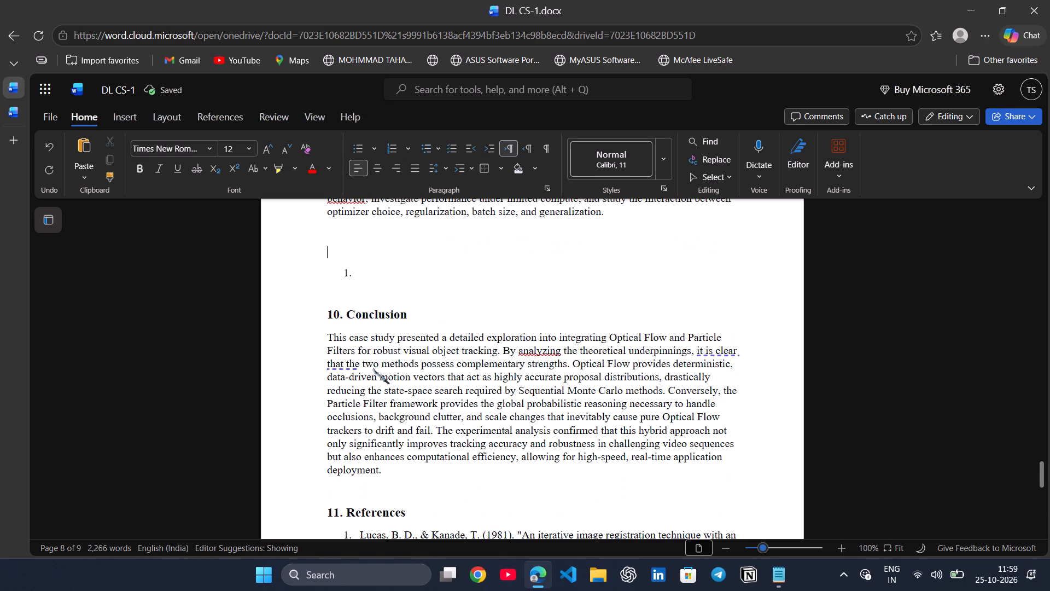
Remove the leftover empty numbered item and extra blank lines above the "10. Conclusion" heading.
key("shift+Up")
key("shift+Down")
key("shift+Down")
key("BackSpace")
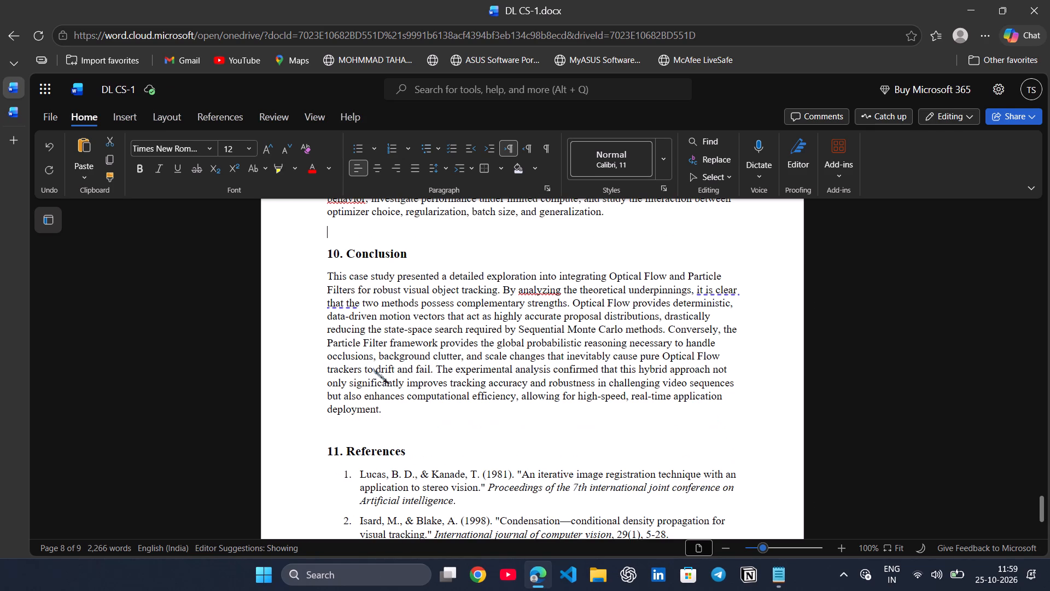
key("Down")
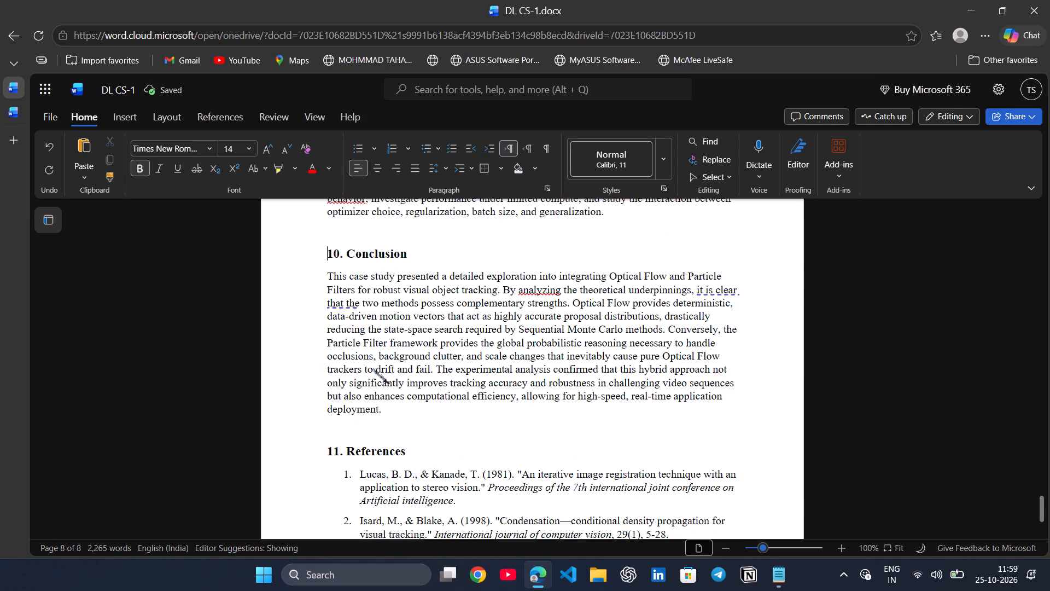
Switch to the Notepad notes and copy both paragraphs under "10. Conclusion", without the heading.
scroll(373, 368, "up", 3)
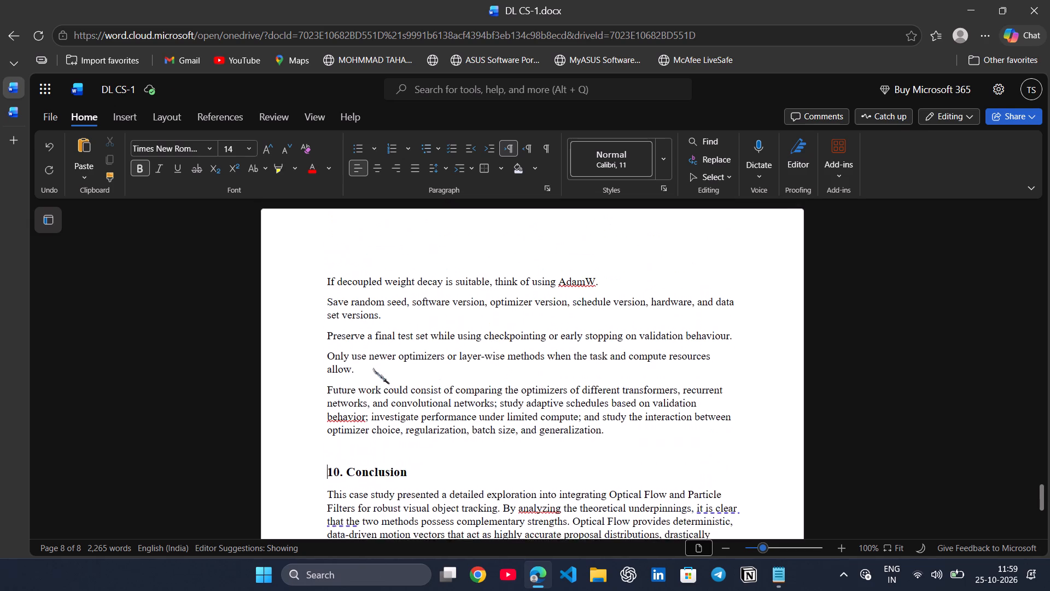
scroll(373, 368, "up", 6)
scroll(373, 368, "down", 2)
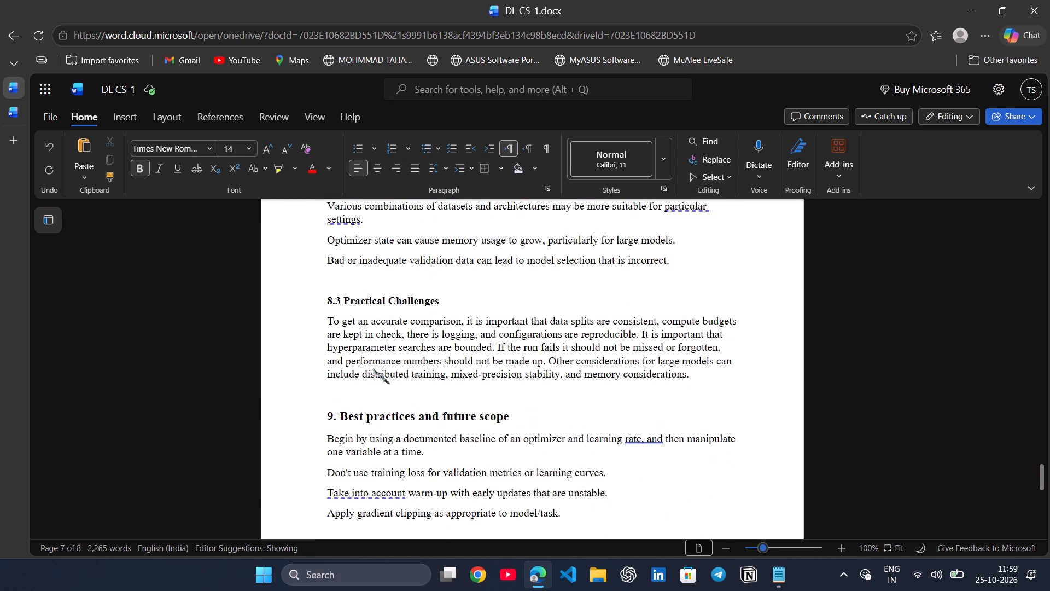
scroll(373, 368, "down", 3)
key("alt+Tab")
scroll(373, 368, "down", 1)
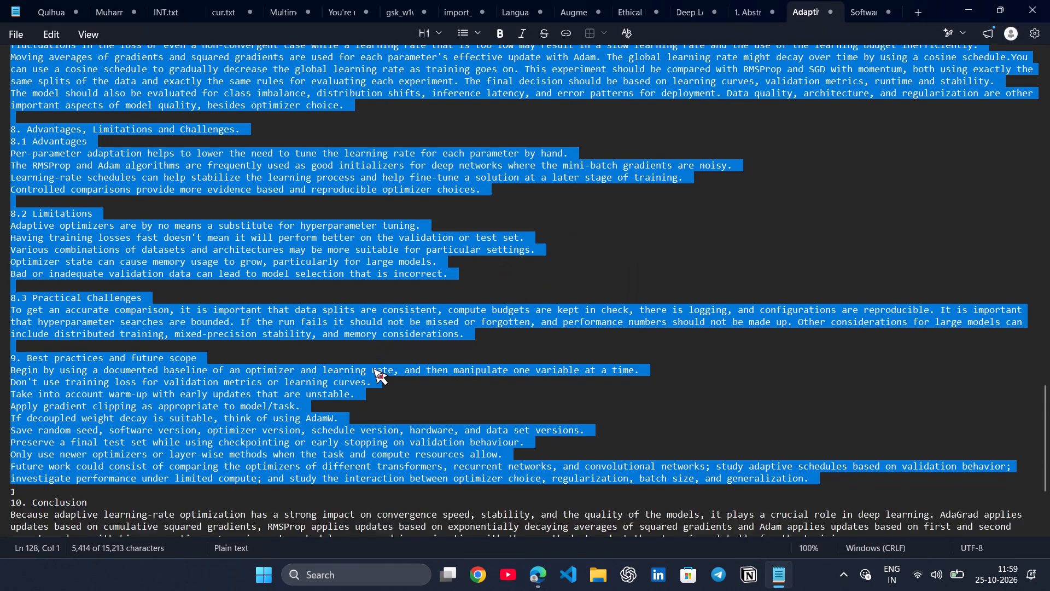
scroll(373, 368, "down", 3)
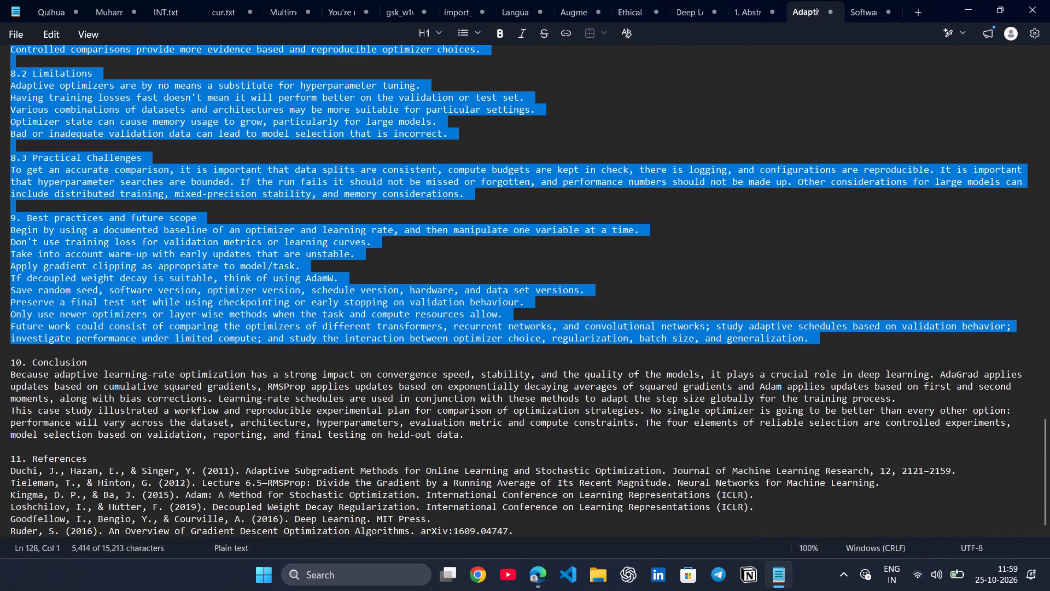
left_click(9, 377)
key("shift+Down")
key("shift+Down")
key("shift+Down")
key("shift+Down")
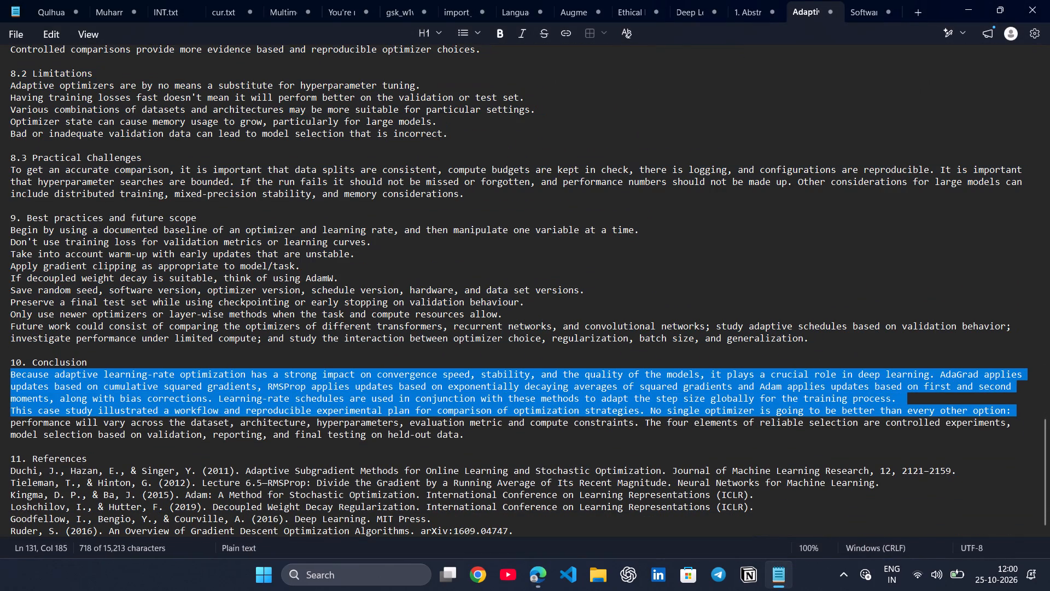
key("shift+Down")
key("shift+Left")
key("shift+Left")
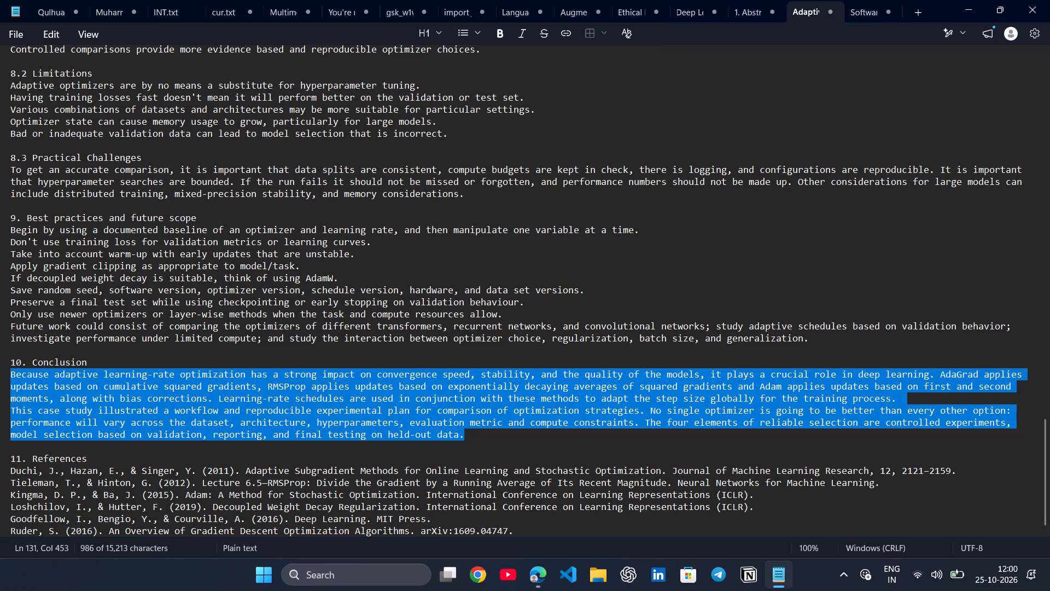
key("ctrl+c")
Back in the Word document, replace the old paragraph under "10. Conclusion" with the copied adaptive learning-rate conclusion.
key("alt+Tab")
scroll(330, 486, "down", 2)
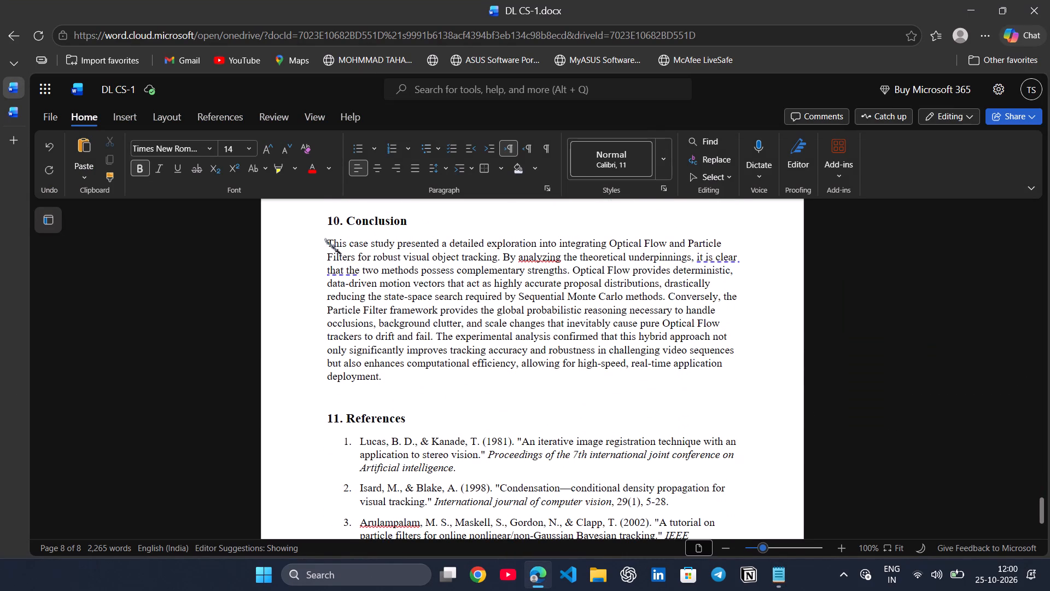
left_click(331, 248)
key("Left")
key("shift+Down")
key("shift+Down")
key("shift+Down")
key("shift+Down")
key("shift+Down")
key("shift+Down")
key("shift+Down")
key("shift+Down")
key("shift+Down")
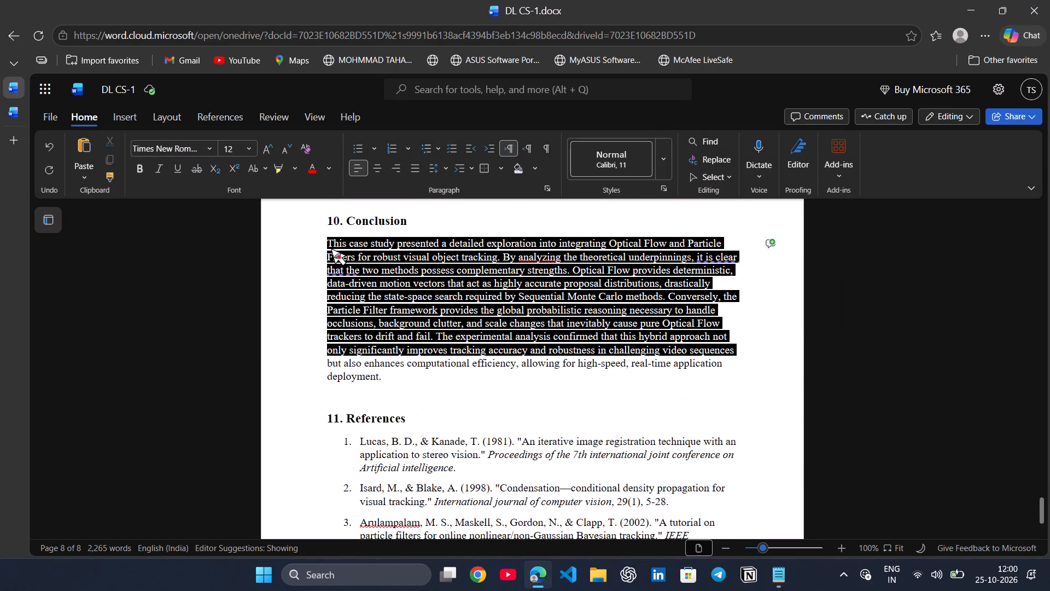
key("shift+Down")
key("shift+Down")
key("shift+Left")
key("shift+Left")
key("shift+Left")
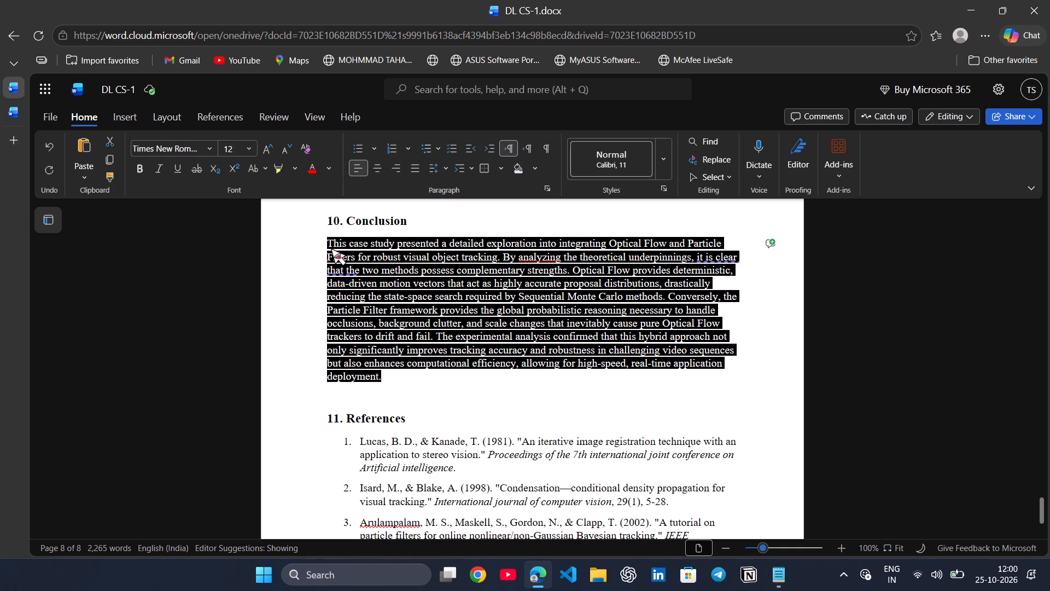
key("BackSpace")
key("ctrl+v")
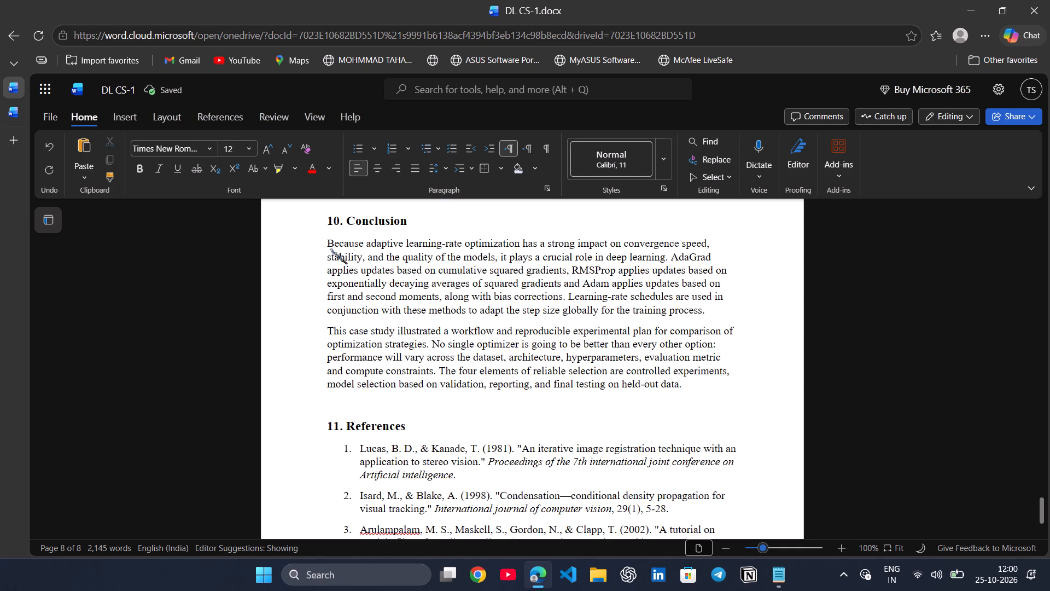
Switch to the Notepad notes and copy all the entries under "11. References", without the heading.
scroll(331, 248, "down", 4)
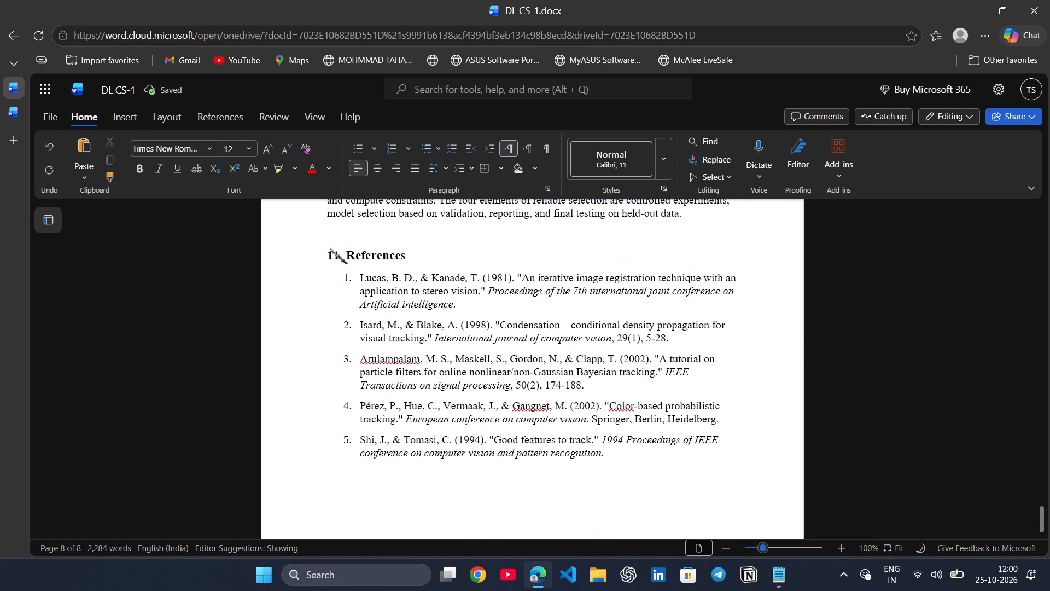
scroll(331, 248, "down", 1)
scroll(331, 248, "up", 1)
key("alt+Tab")
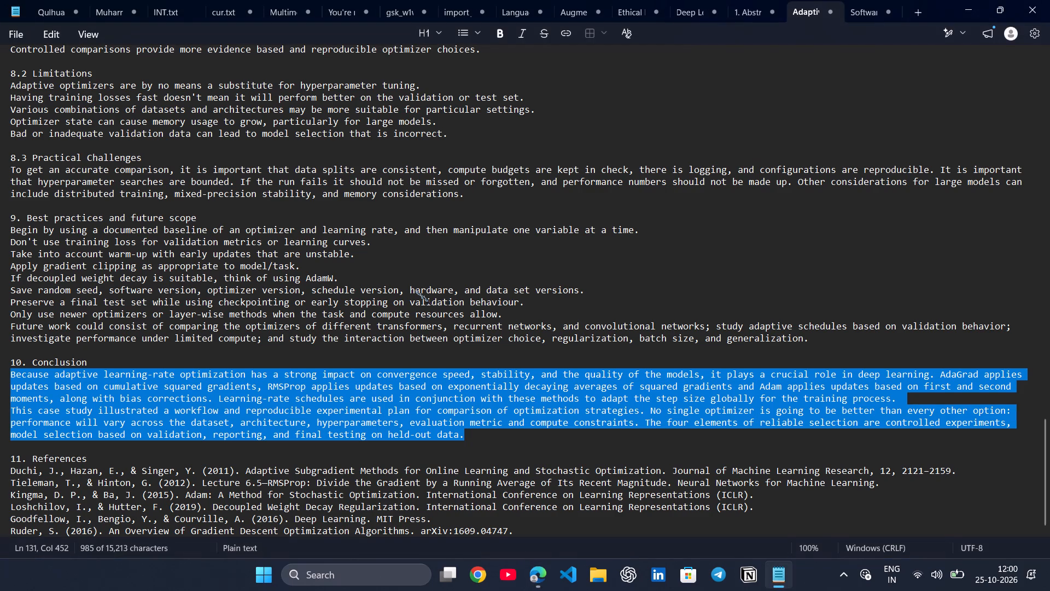
scroll(32, 590, "down", 2)
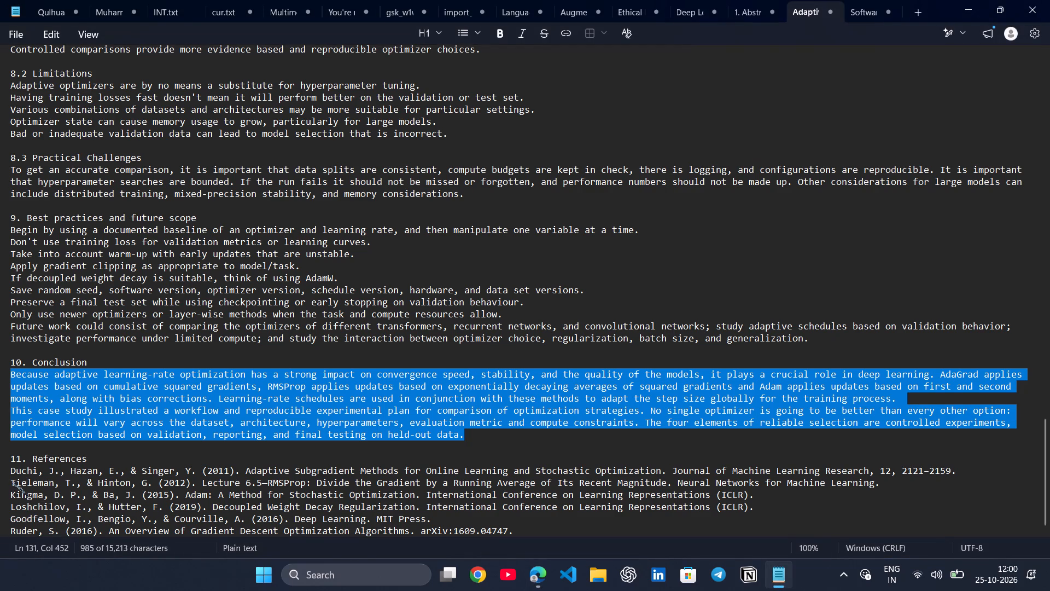
left_click(13, 481)
key("Up")
key("shift+Down")
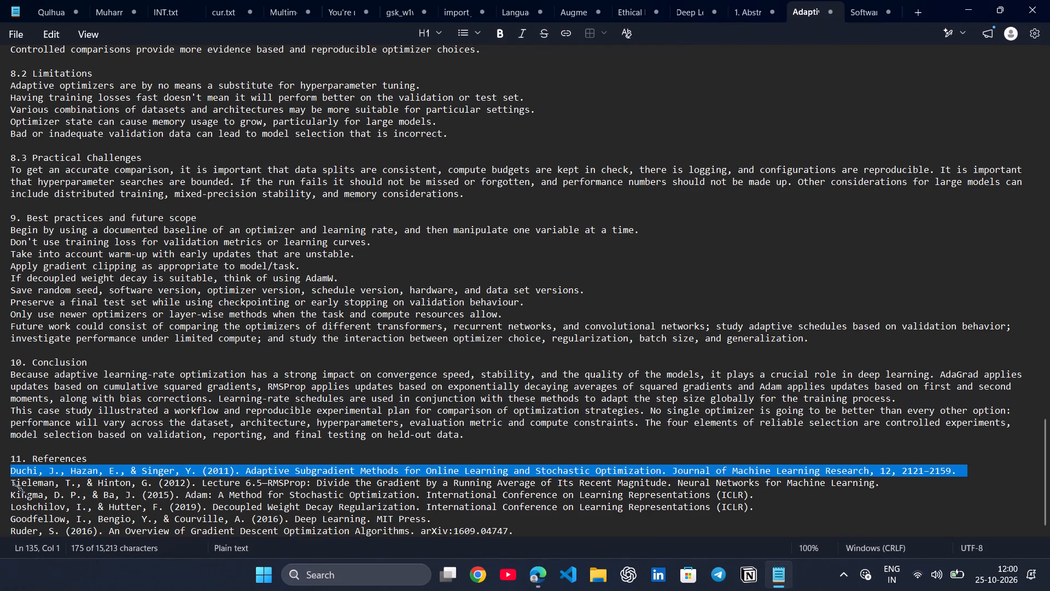
key("shift+Down")
key("shift+Down")
key("shift+Down")
key("shift+Down")
key("shift+Down")
key("shift+Down")
key("shift+Left")
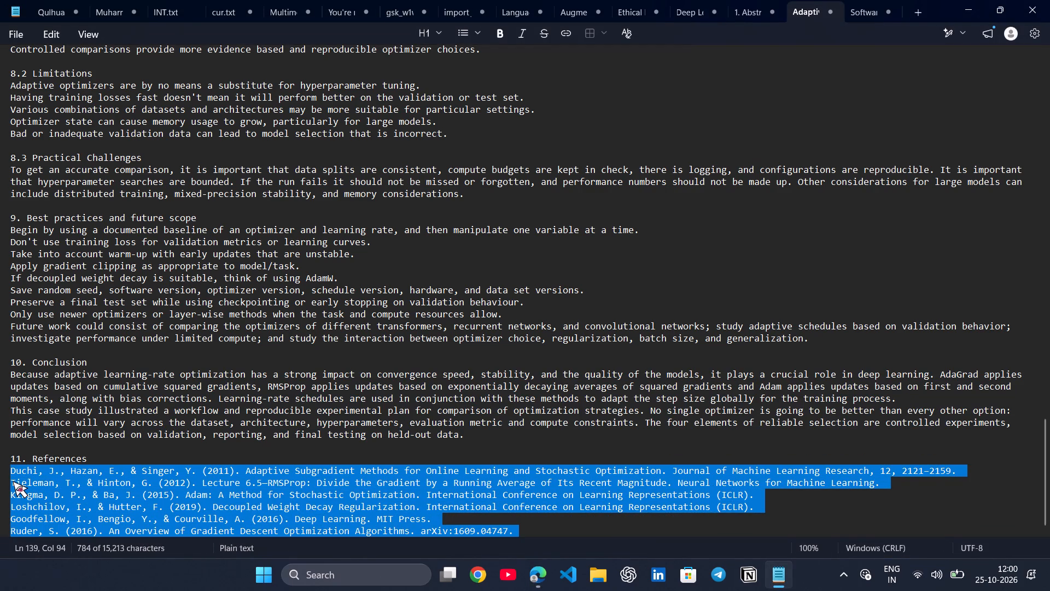
key("shift+Down")
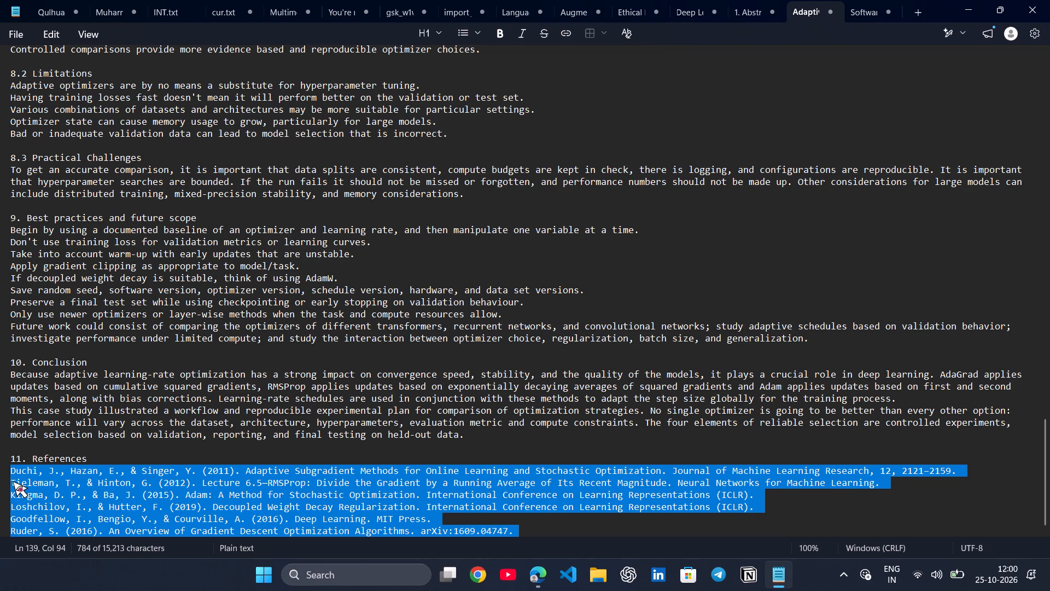
key("shift+Down")
key("ctrl+c")
Back in the Word document, replace the five old numbered entries under "11. References" with the copied reference entries.
key("alt+Tab")
key("alt+Tab")
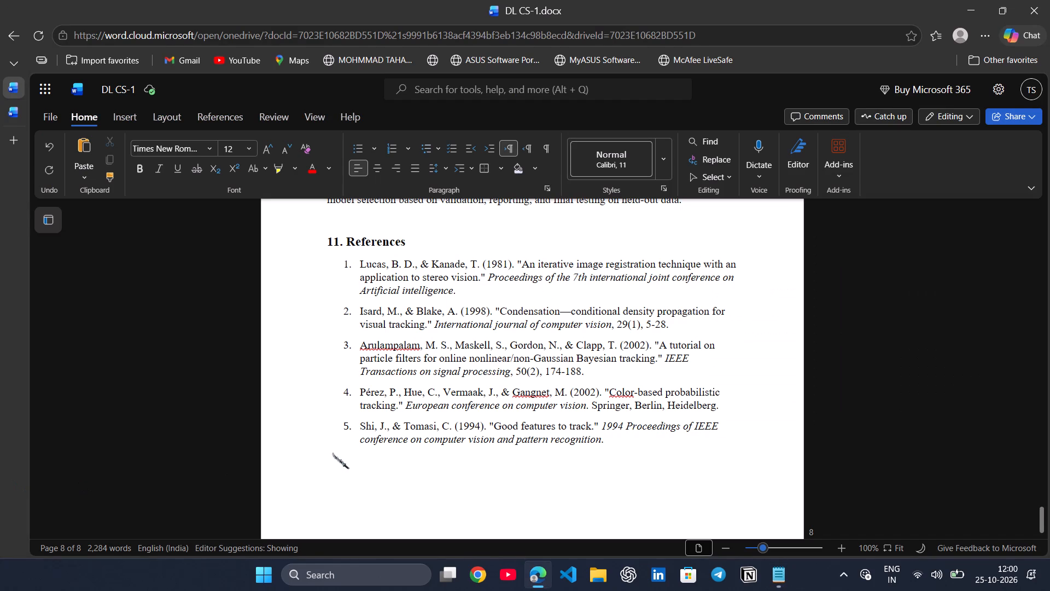
left_click(363, 266)
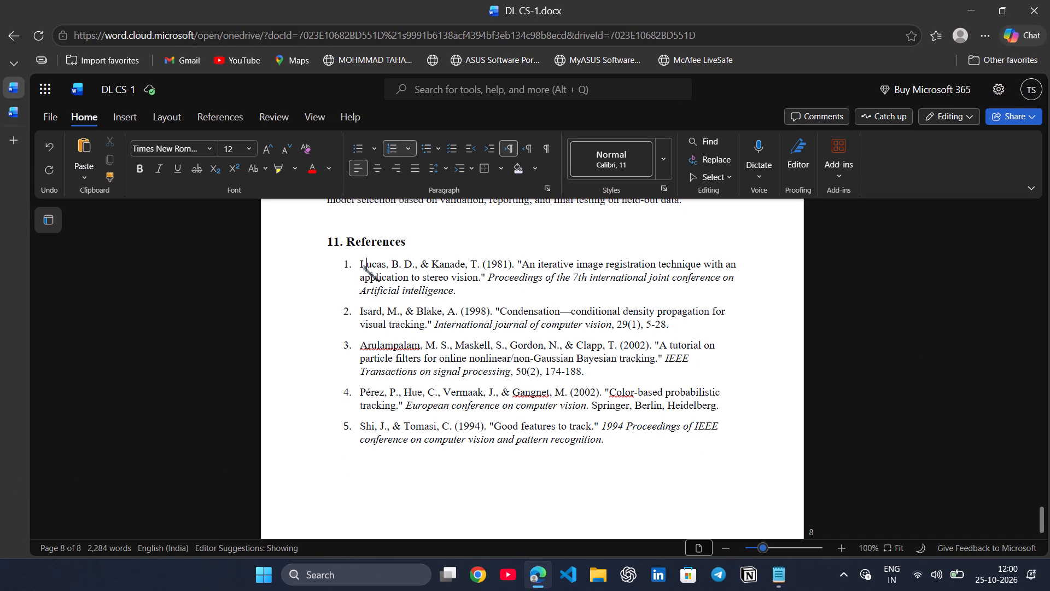
key("Left")
key("shift+Down")
key("shift+Down")
key("shift+Down")
key("shift+Down")
key("shift+Down")
key("shift+Down")
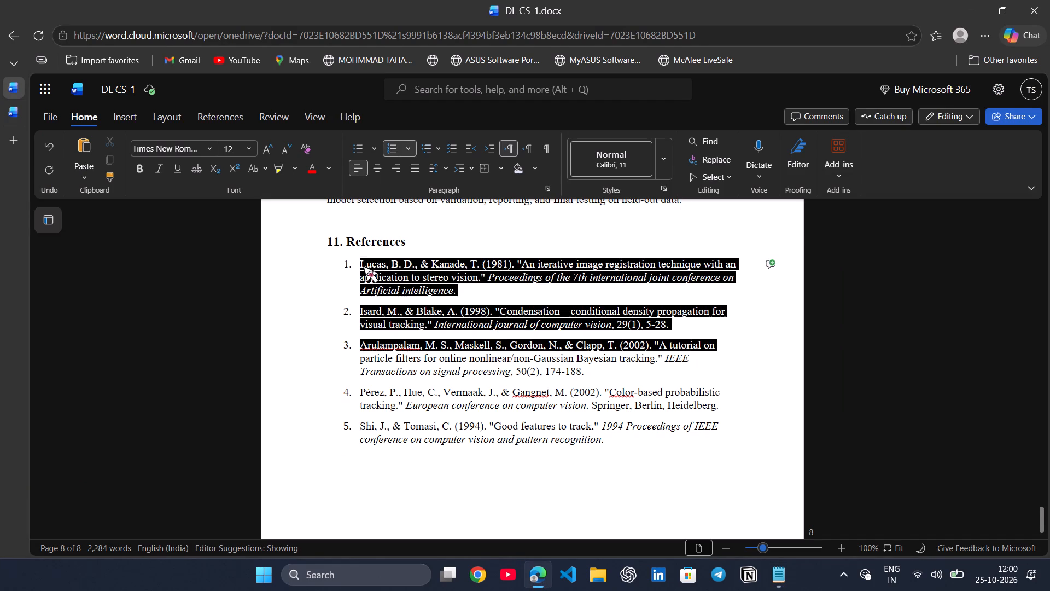
key("shift+Down")
key("shift+Down")
key("shift+Down")
key("shift+Down")
key("shift+Down")
key("shift+Down")
key("shift+Left")
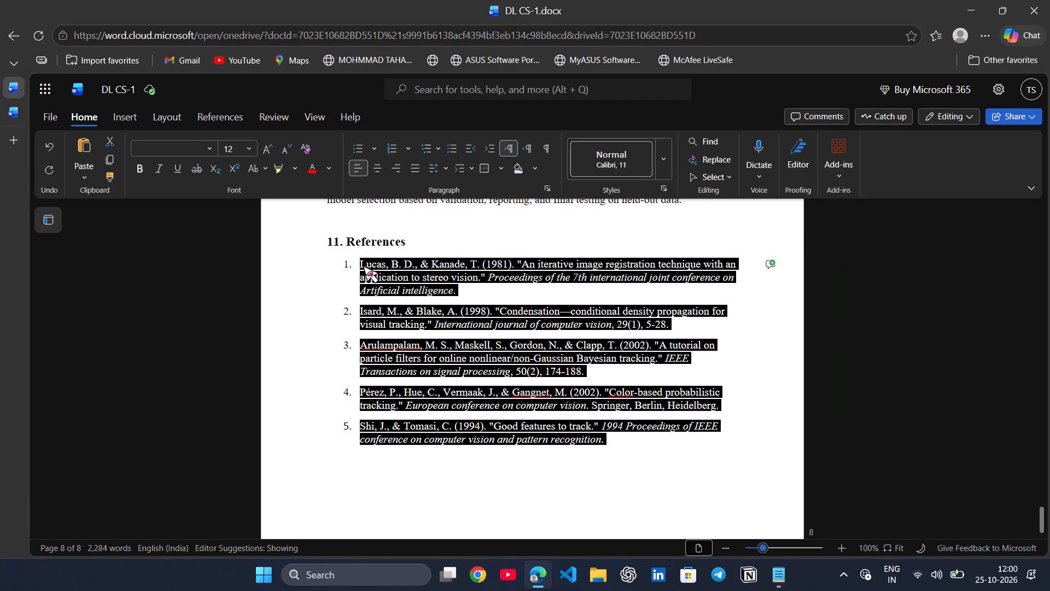
key("shift+Left")
key("ctrl+v")
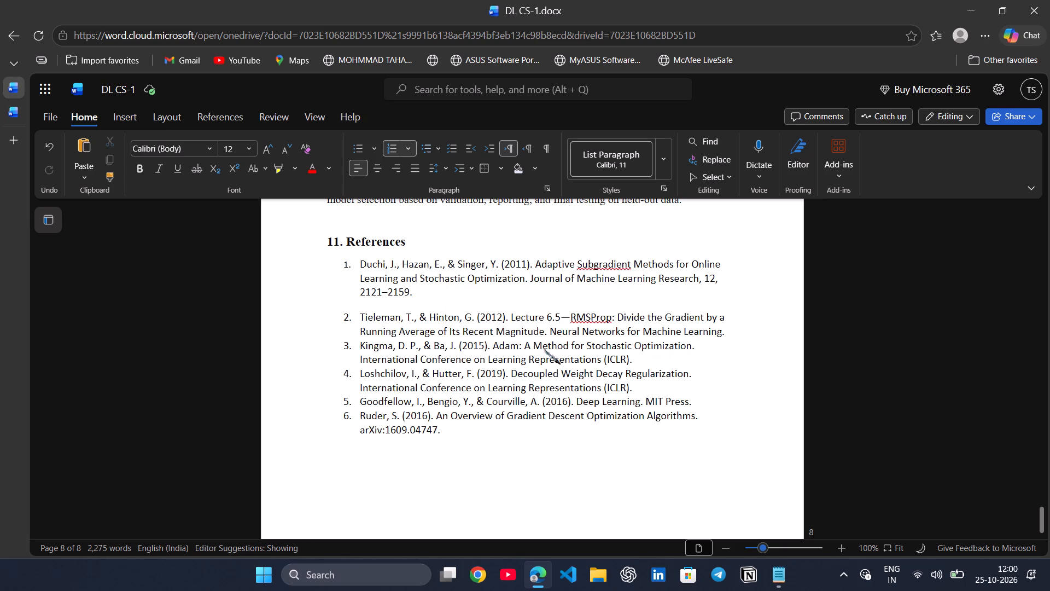
Set the font of all the new entries under "11. References" to Times New Roman.
scroll(544, 349, "up", 4)
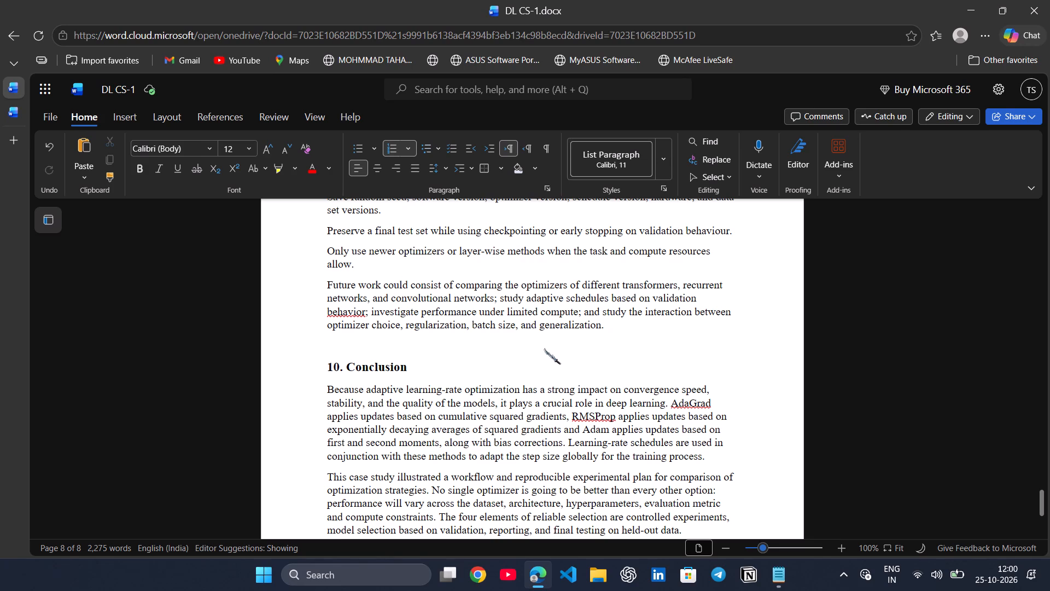
left_click(540, 432)
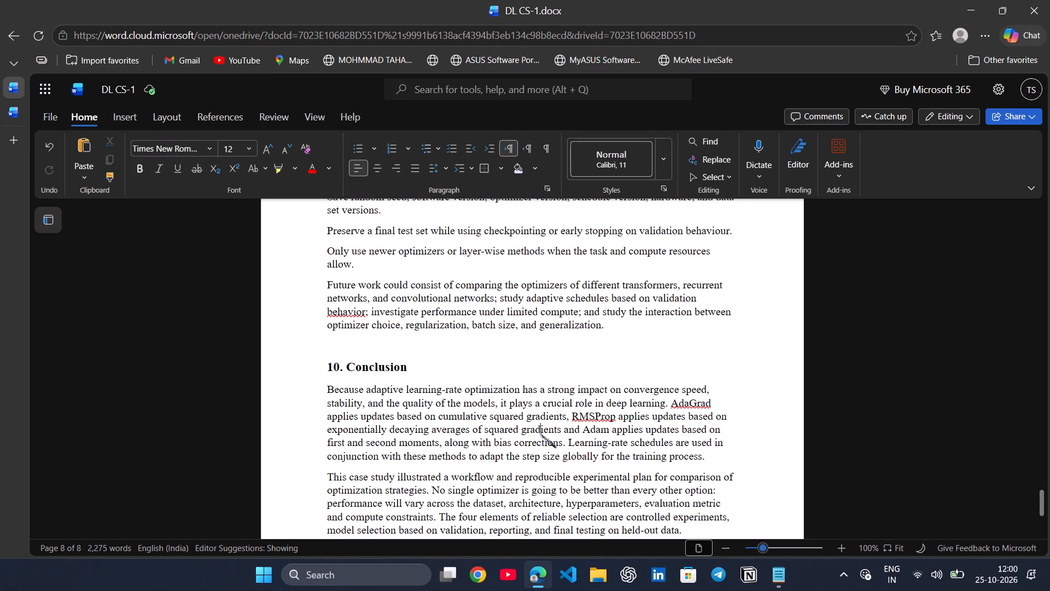
scroll(540, 424, "down", 4)
left_click(398, 321)
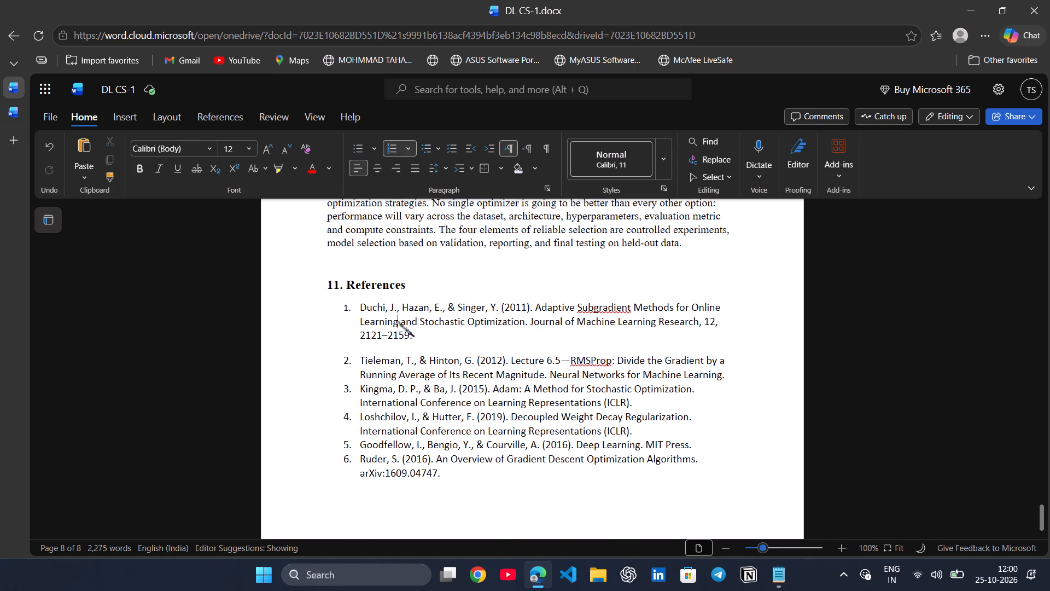
left_click(358, 310)
key("shift+Down")
key("shift+Down")
key("shift+Down")
key("shift+Down")
key("shift+Down")
key("shift+Down")
key("shift+Down")
key("shift+Down")
key("shift+Down")
key("shift+Down")
key("shift+Down")
key("shift+Down")
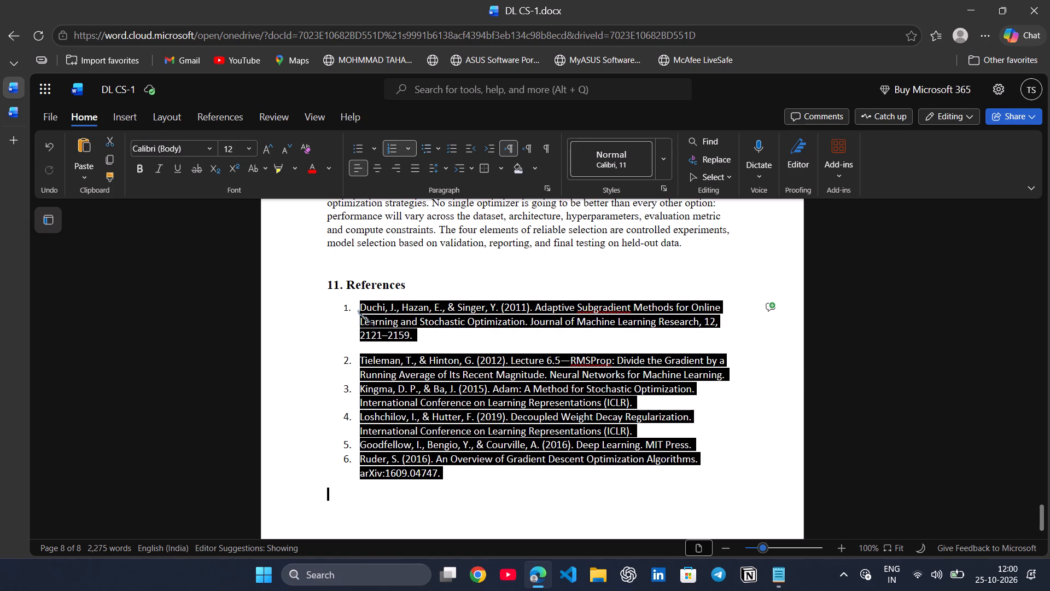
left_click(179, 149)
type("tim")
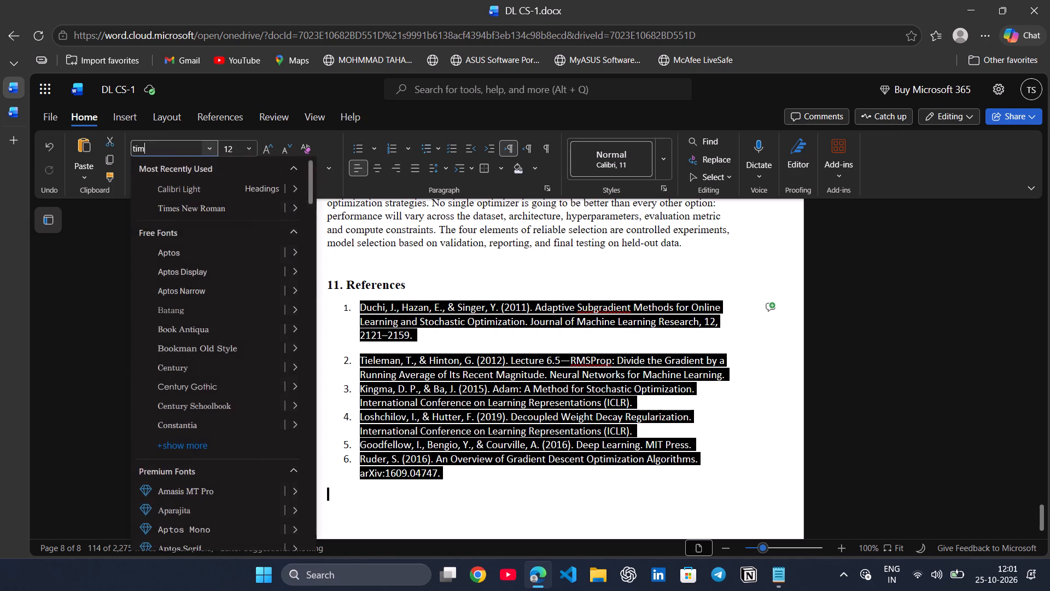
key("Return")
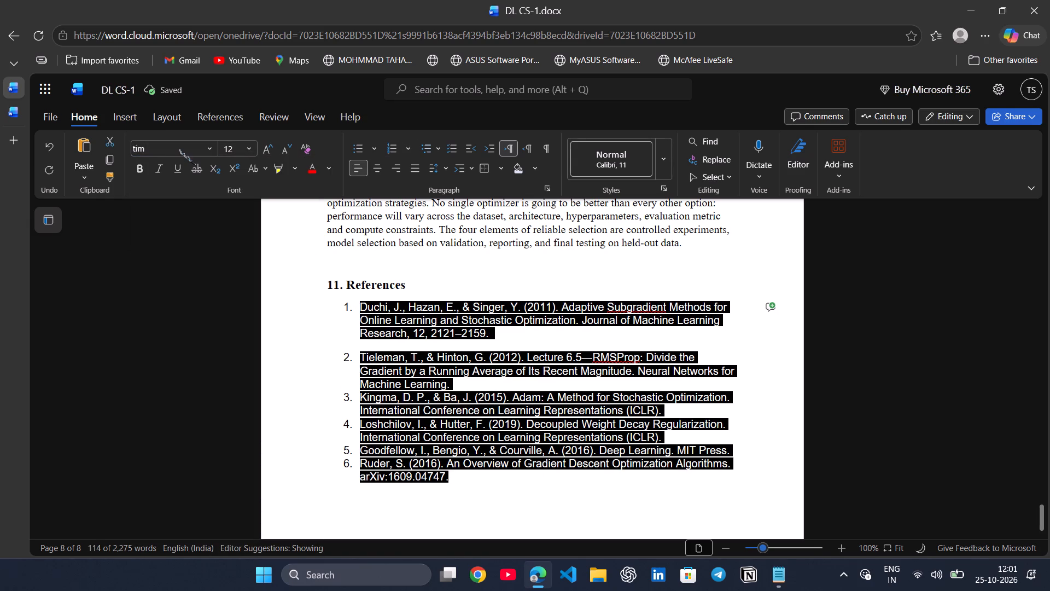
left_click(179, 149)
key("e")
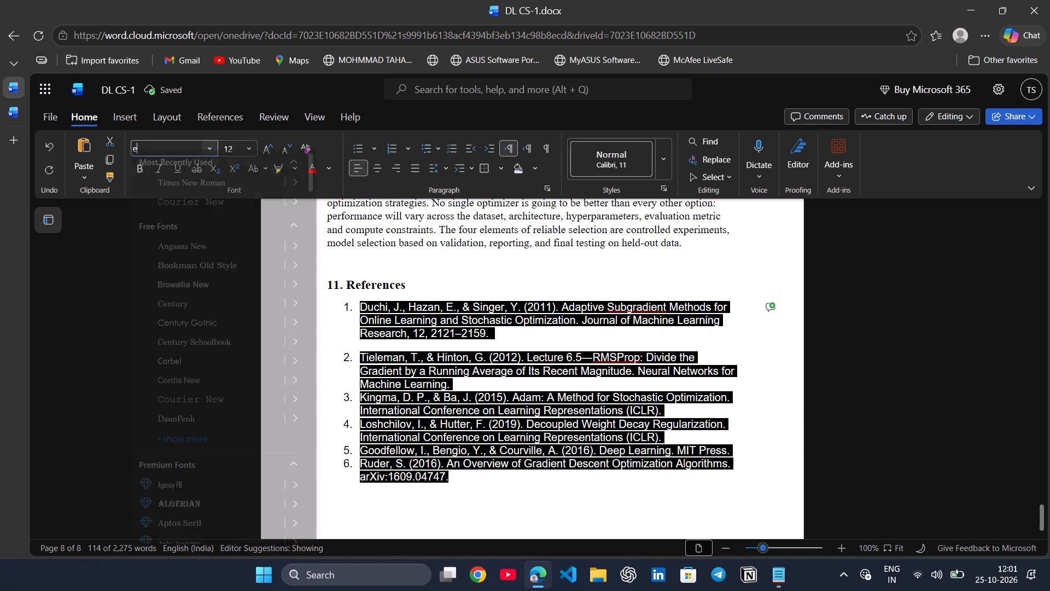
key("backslash")
key("BackSpace")
key("Down")
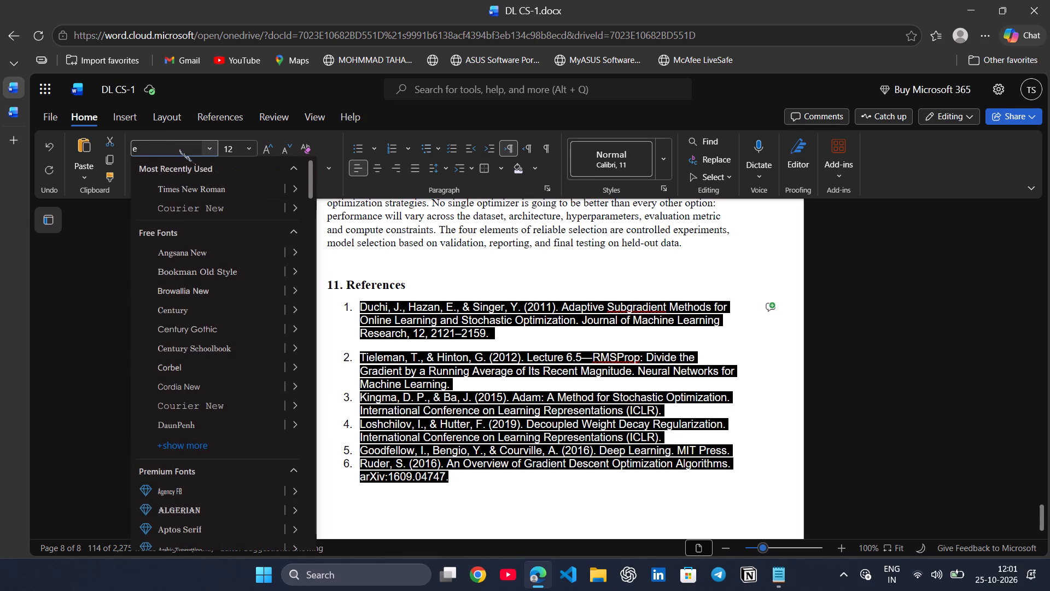
key("Down")
key("Return")
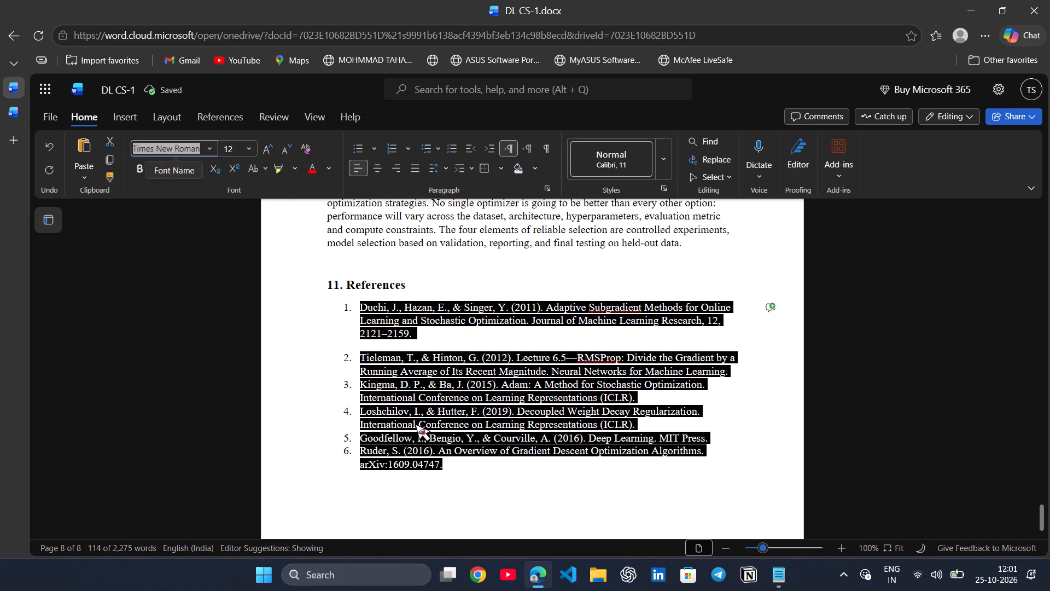
left_click(471, 446)
left_click(534, 480)
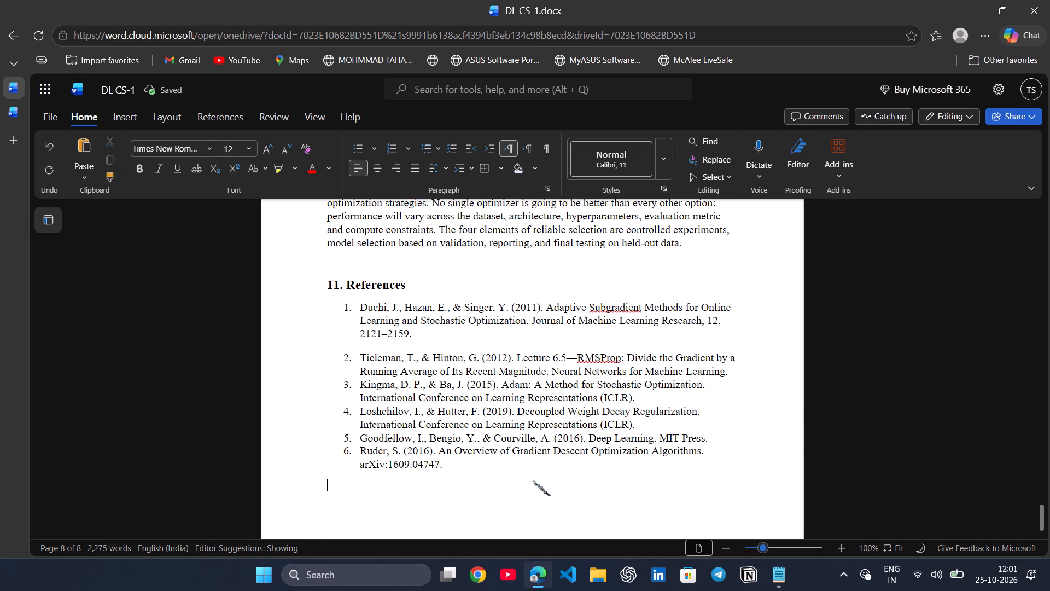
Review the document back up to the cover page, and check the course and topic details in the Deep Learning notes in Notepad.
scroll(534, 480, "up", 16)
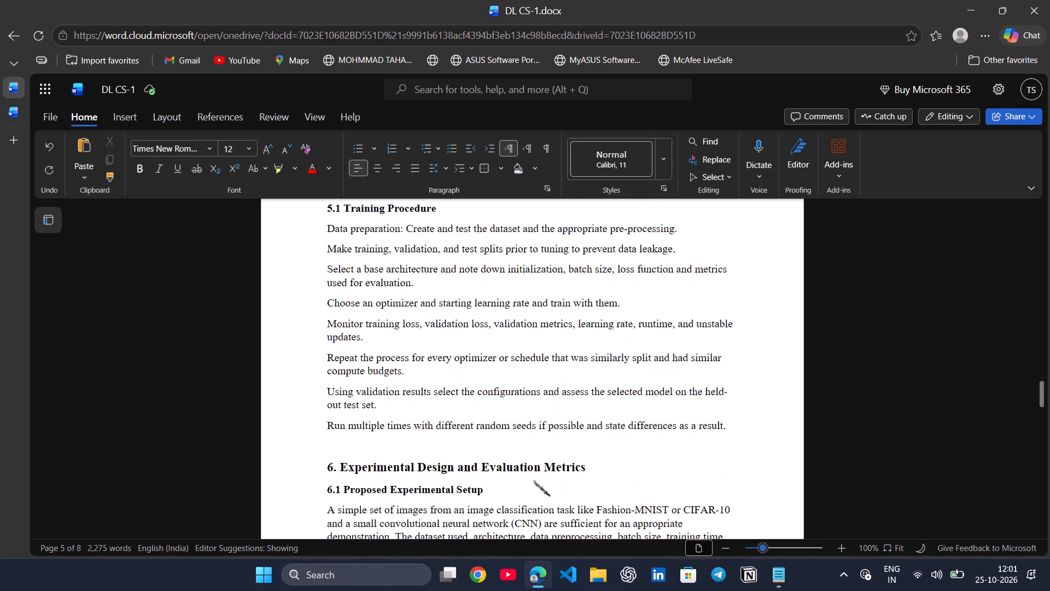
scroll(534, 480, "up", 15)
scroll(499, 466, "down", 1)
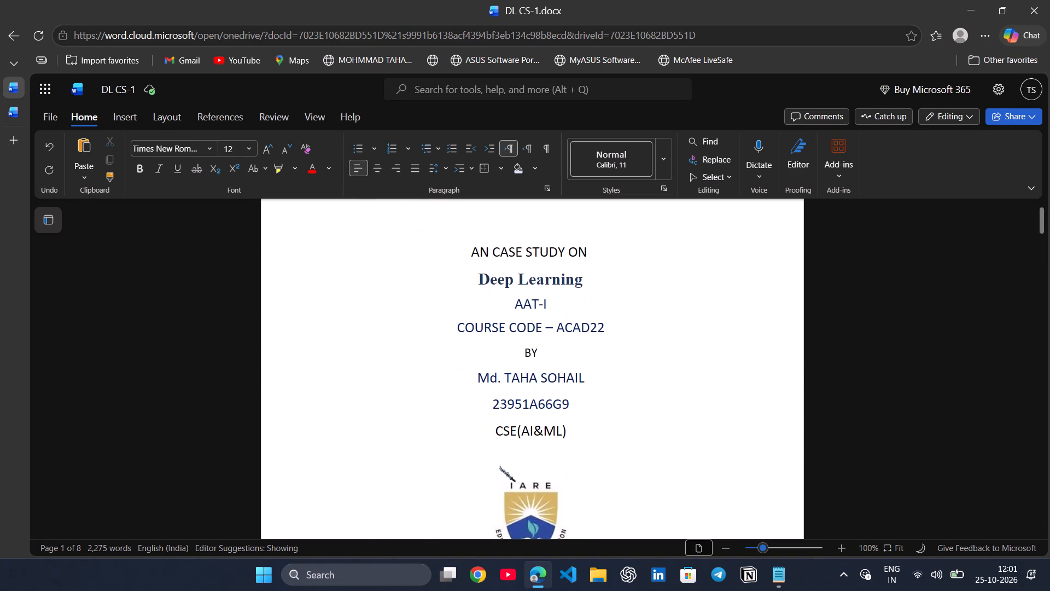
key("alt+Tab")
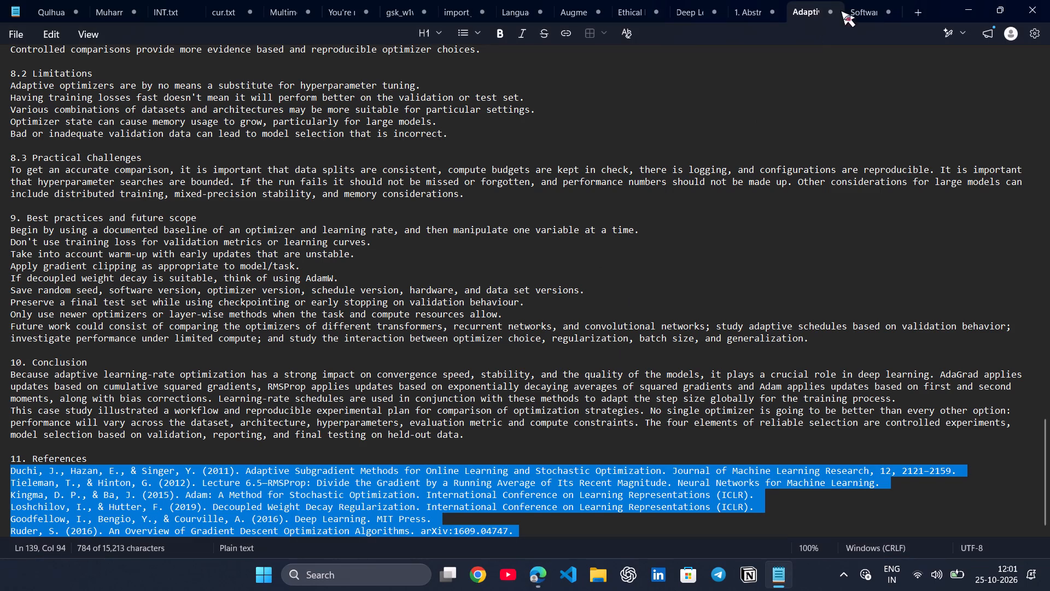
left_click(680, 6)
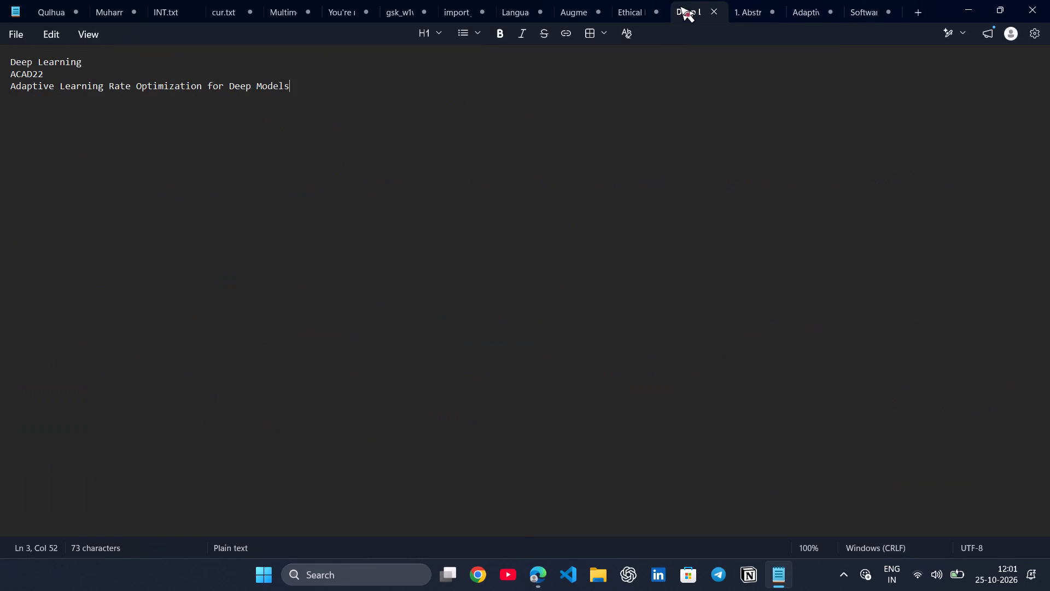
Return to the DL CS-1 document in Word and download a copy of it.
key("alt+Tab")
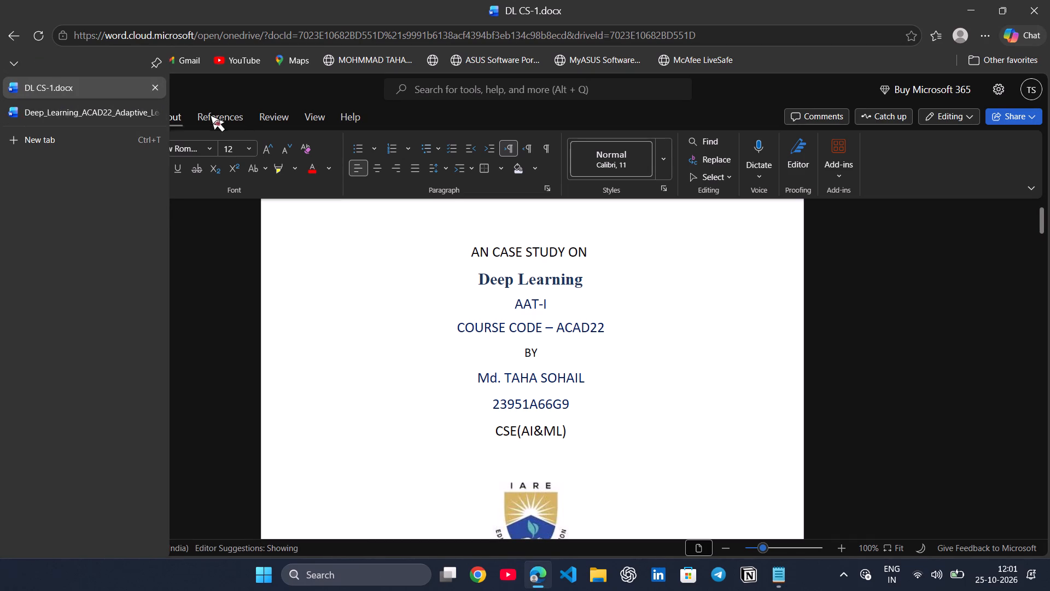
left_click(43, 113)
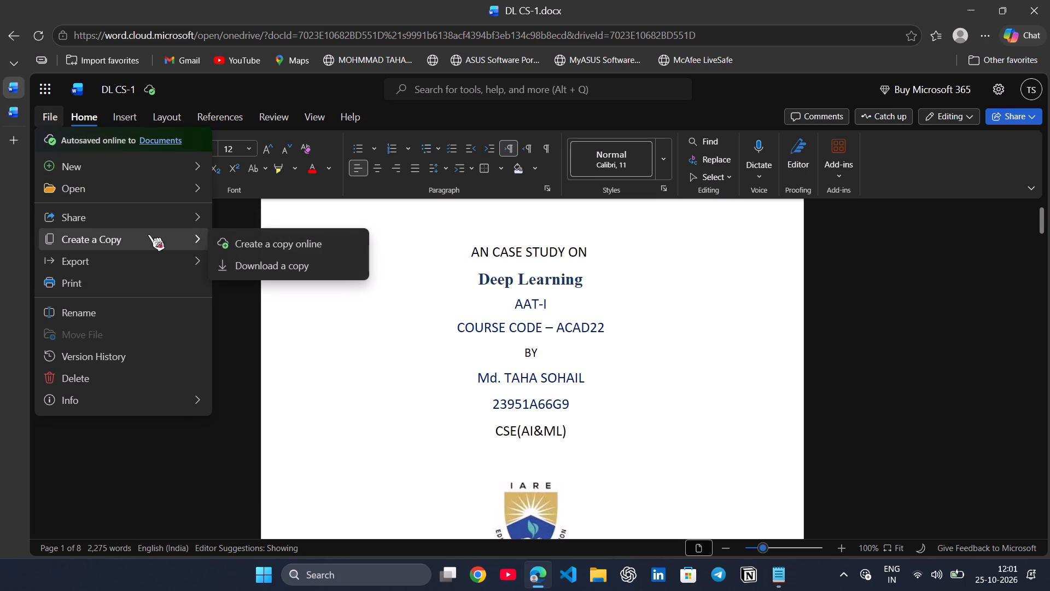
left_click(221, 265)
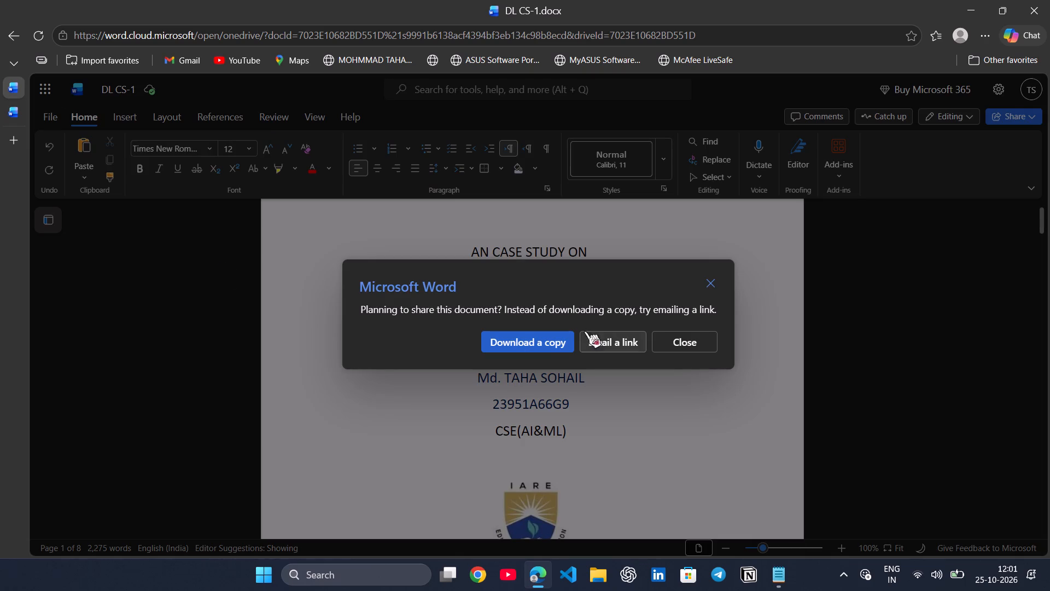
left_click(557, 338)
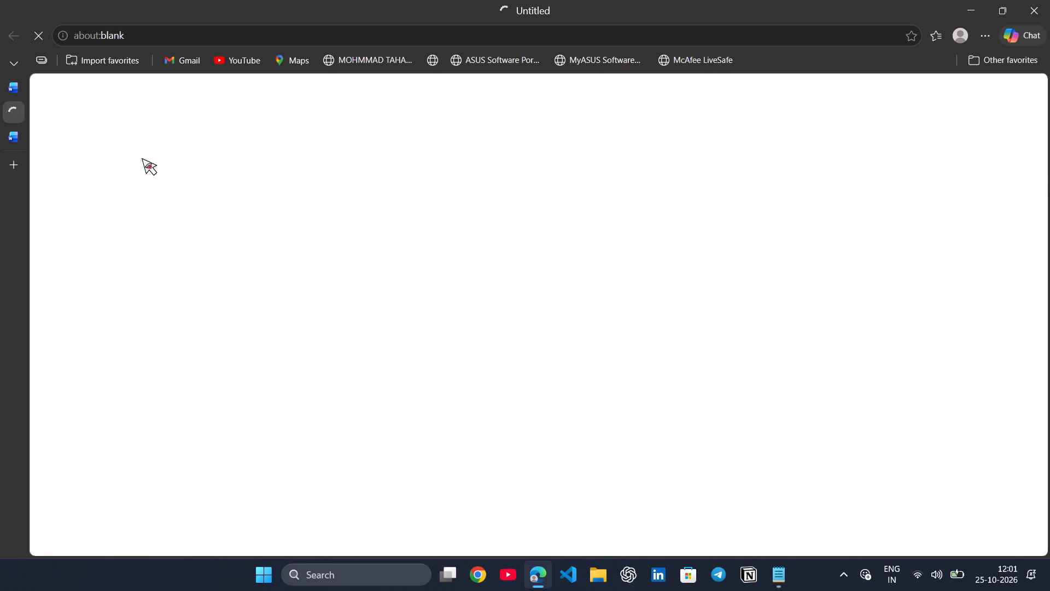
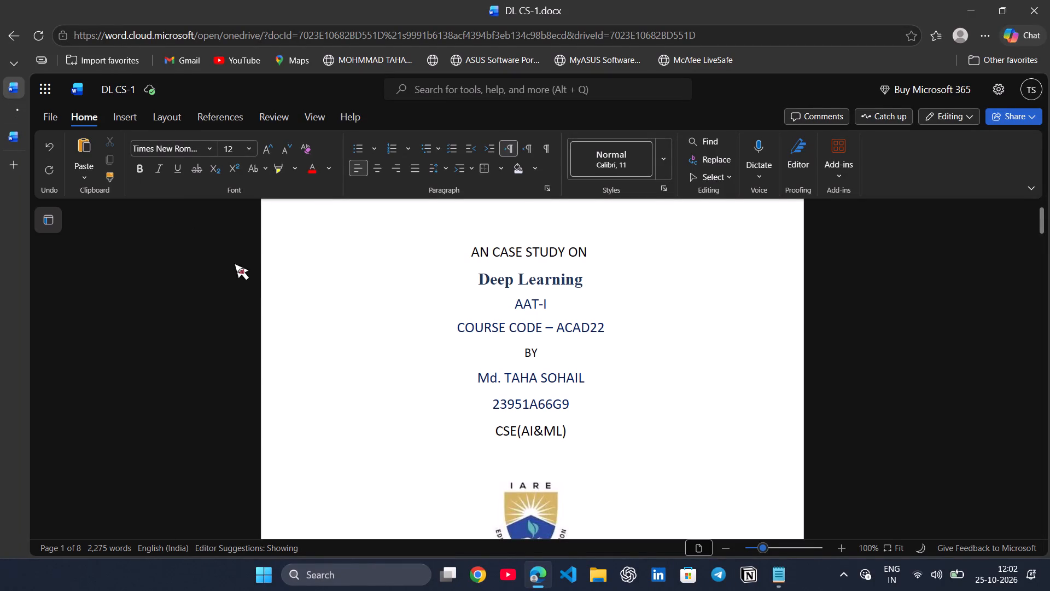
Export the DL CS-1 document as a PDF download and close the leftover loading tab.
left_click(54, 122)
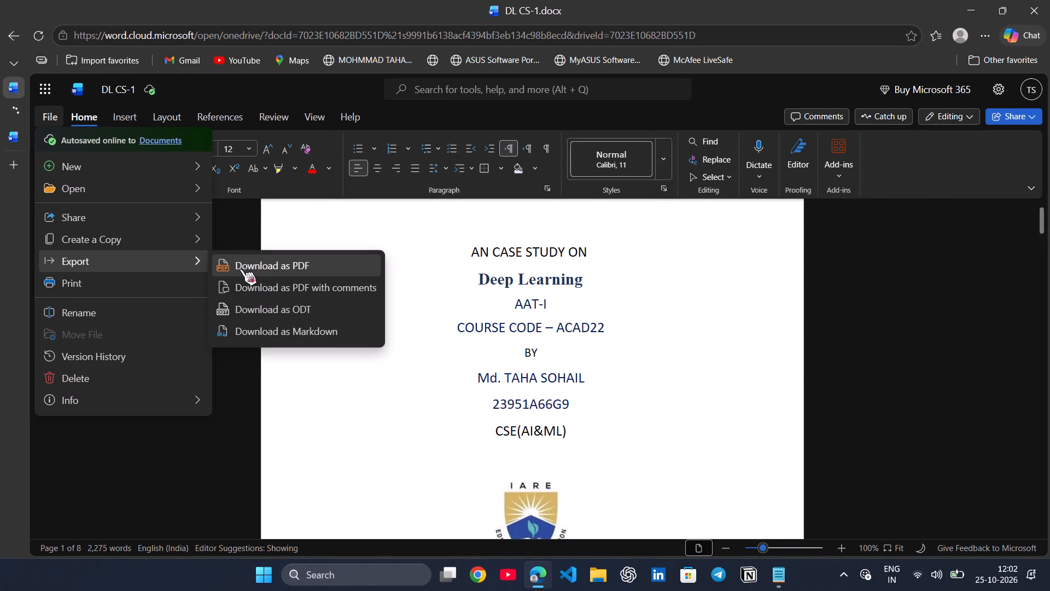
left_click(240, 269)
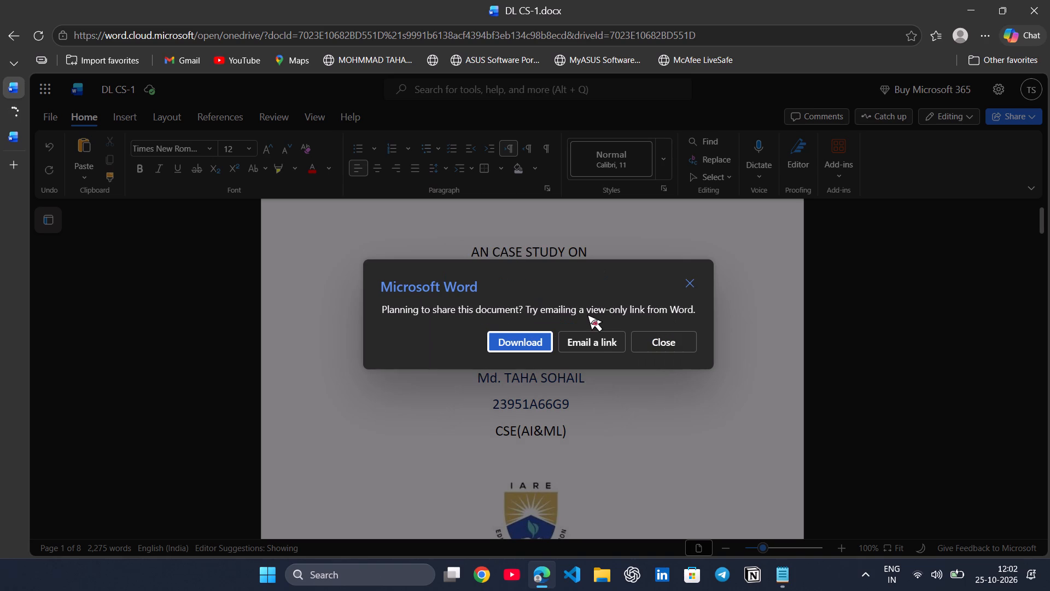
left_click(519, 341)
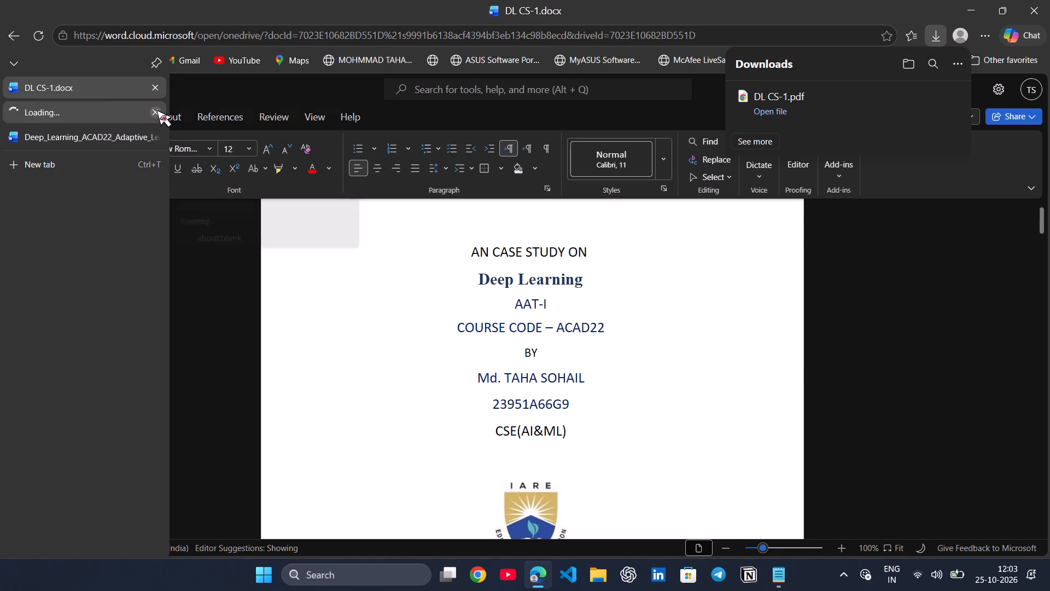
left_click(156, 110)
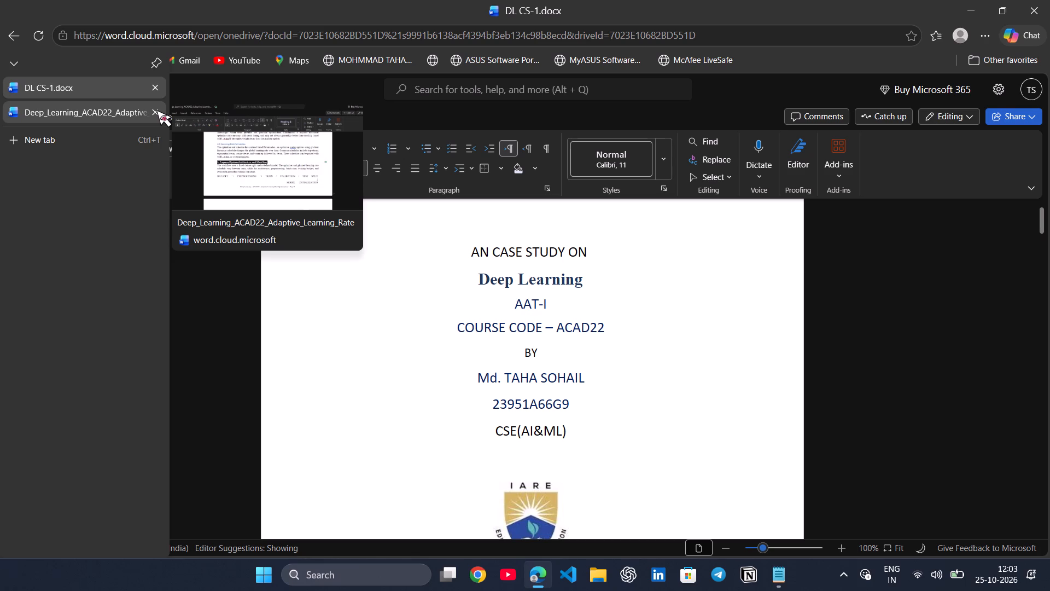
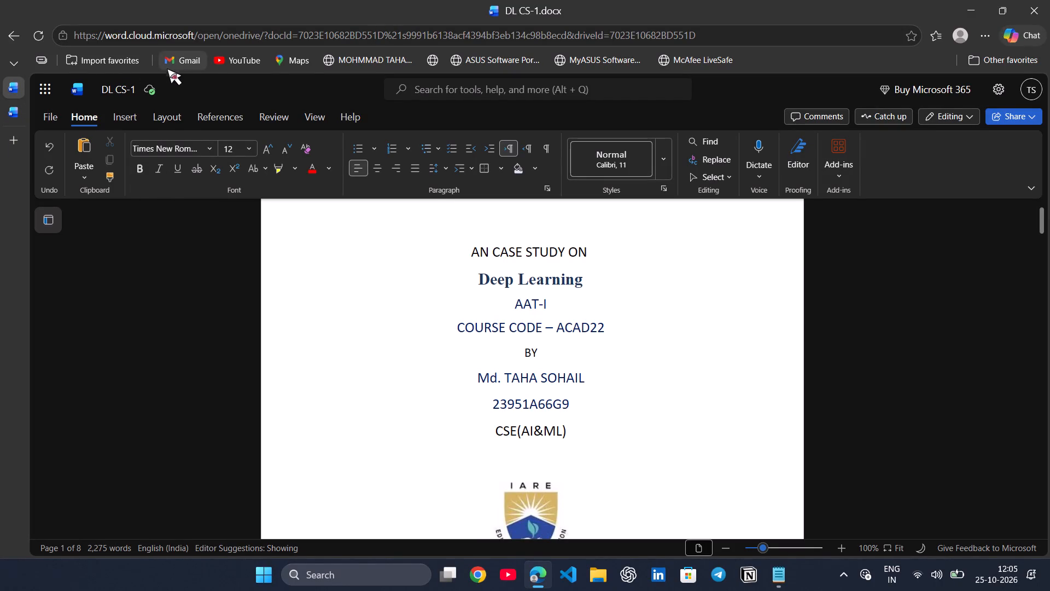
Open the OneDrive folder where the DL CS-1 document is stored and filter its files to Word documents.
left_click(153, 92)
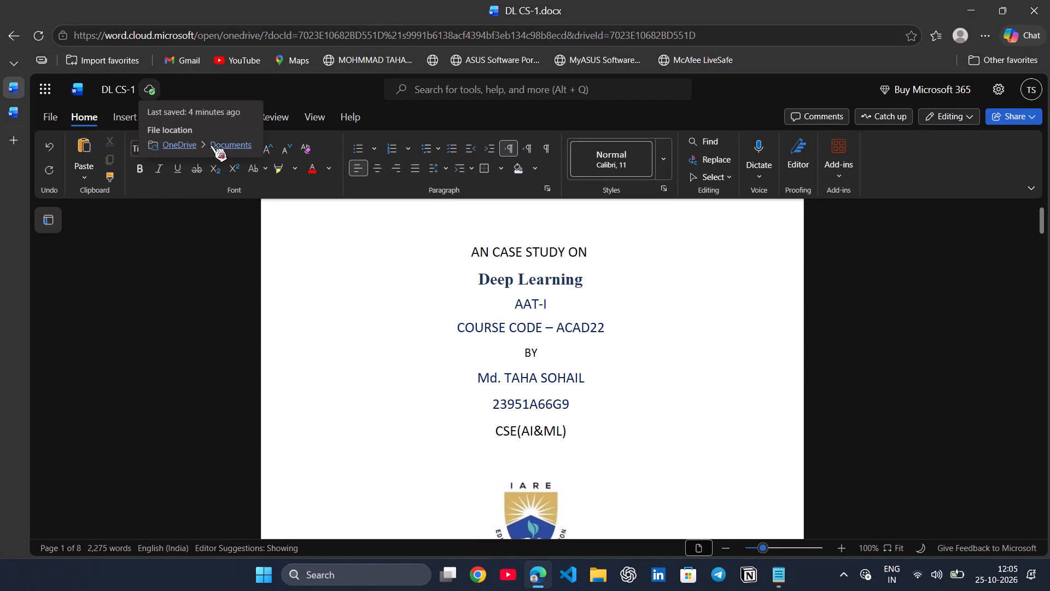
left_click(217, 143)
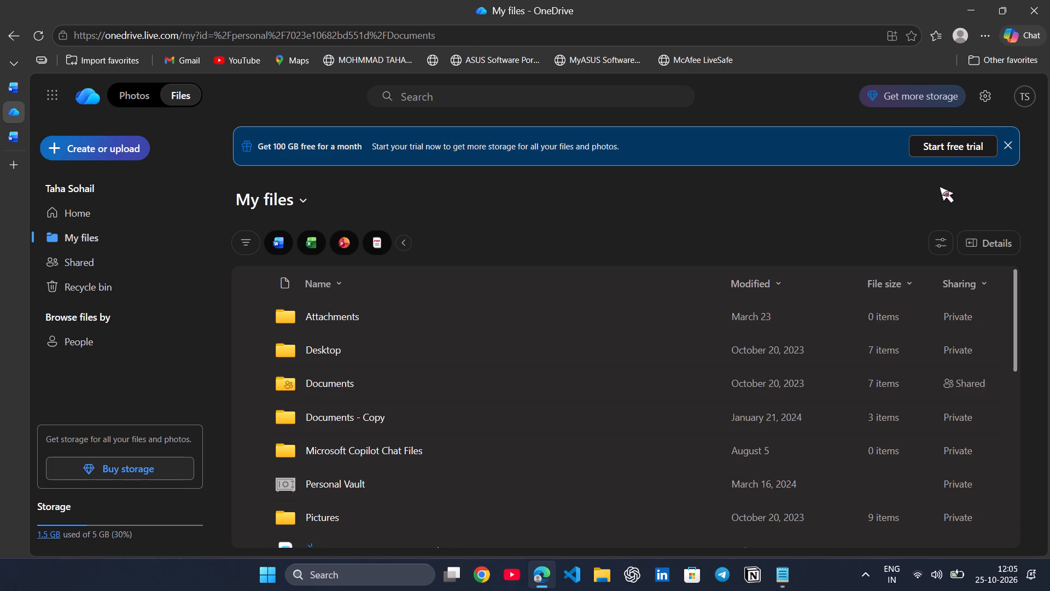
left_click(1011, 144)
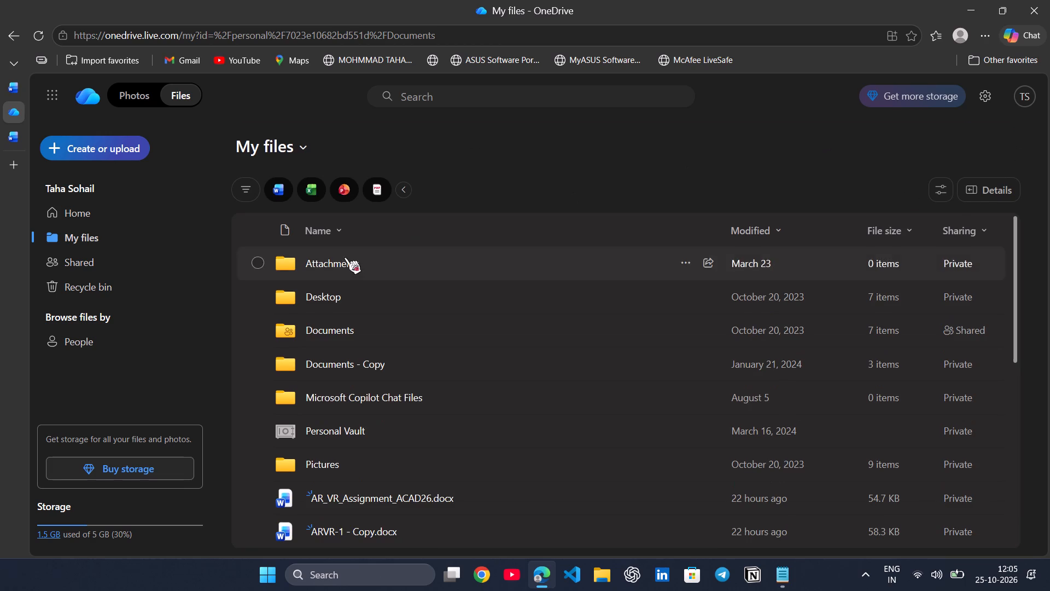
left_click(267, 193)
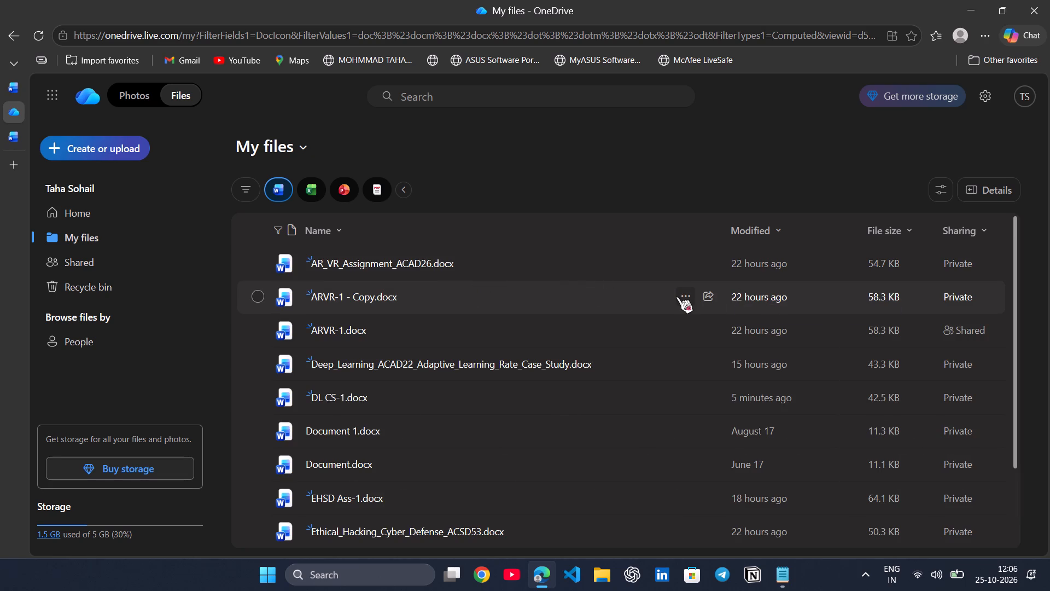
Download "ARVR-1 - Copy.docx" from the OneDrive file list.
left_click(677, 297)
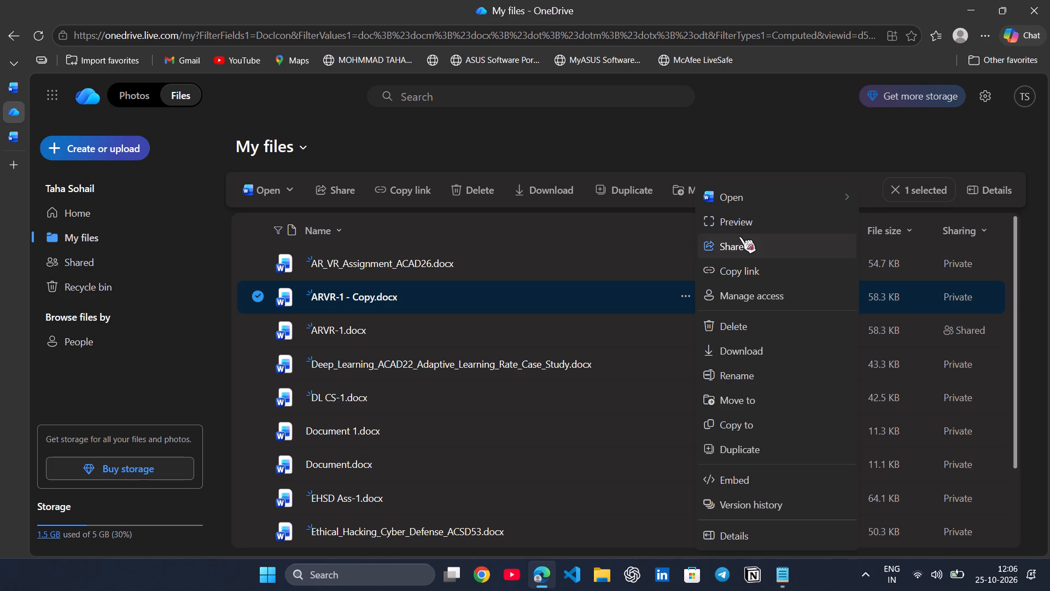
left_click(755, 353)
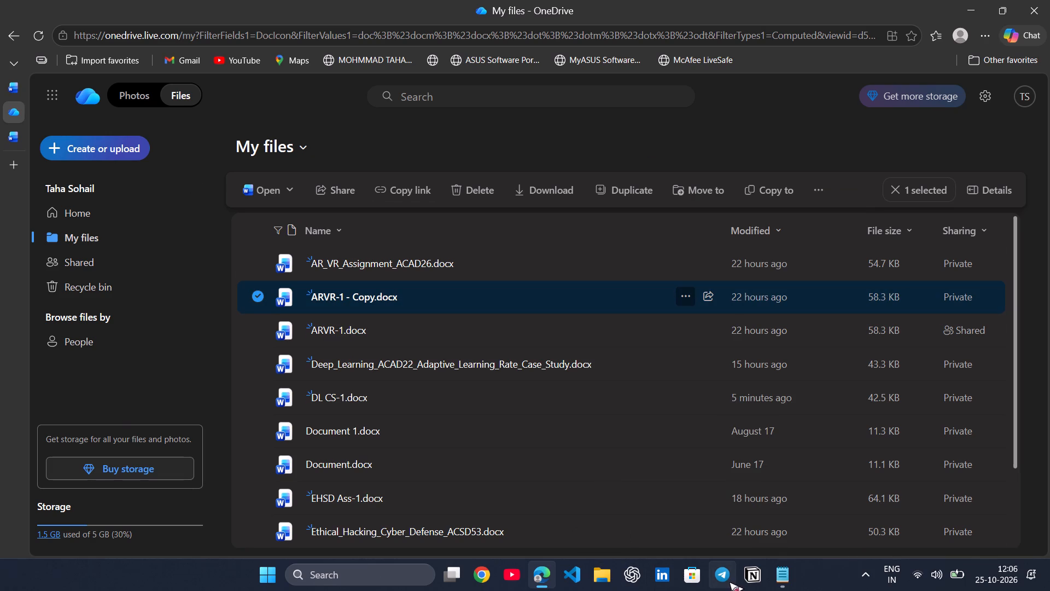
In File Explorer, move the DL CS-1 PDF from Downloads into the AAT CS 1-2 folder inside AAT.
left_click(603, 584)
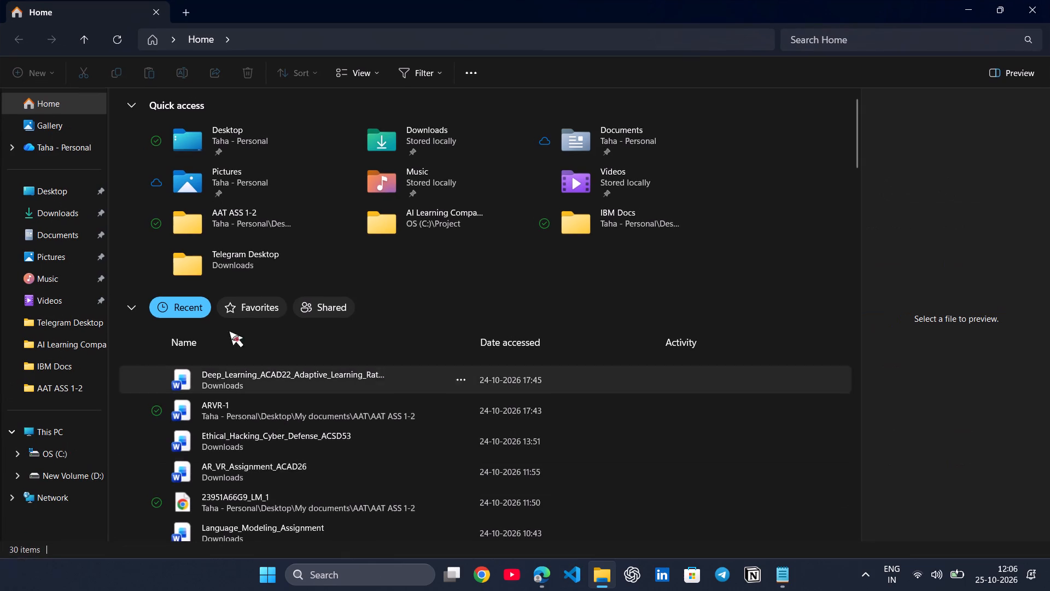
left_click(73, 207)
left_click(164, 135)
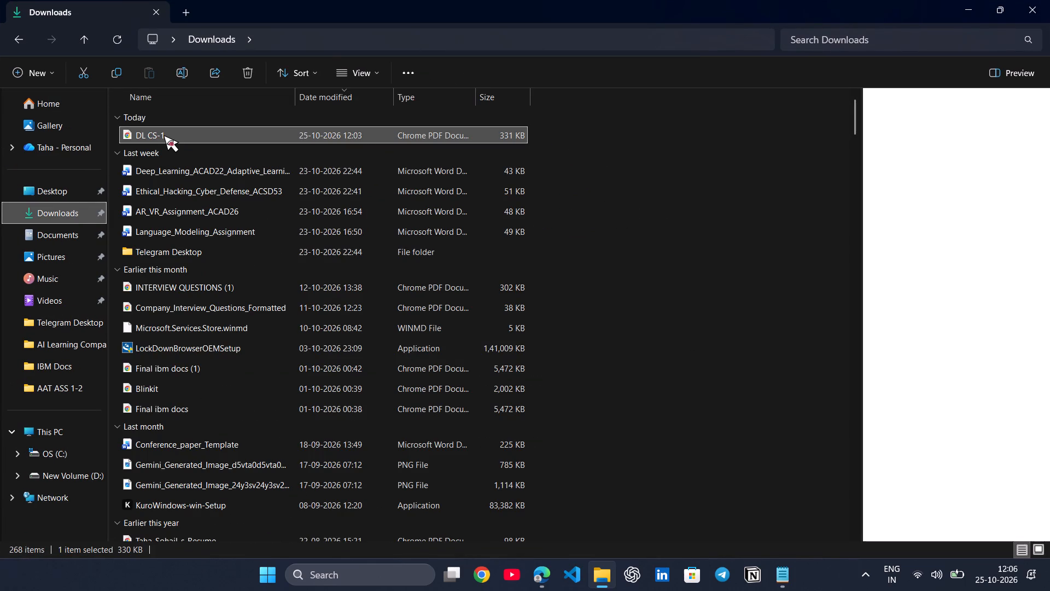
key("ctrl+x")
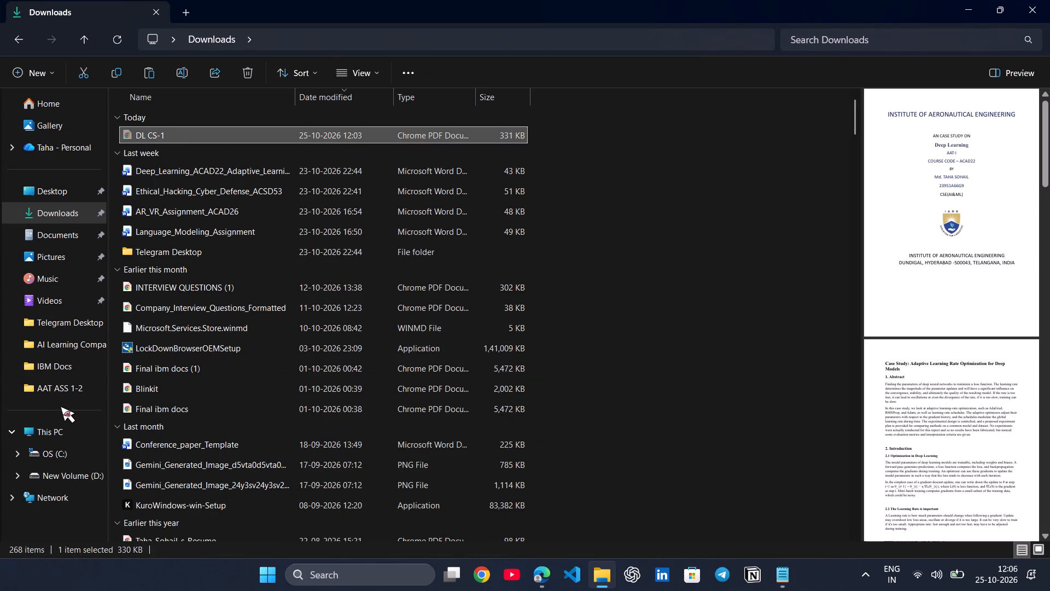
left_click(37, 386)
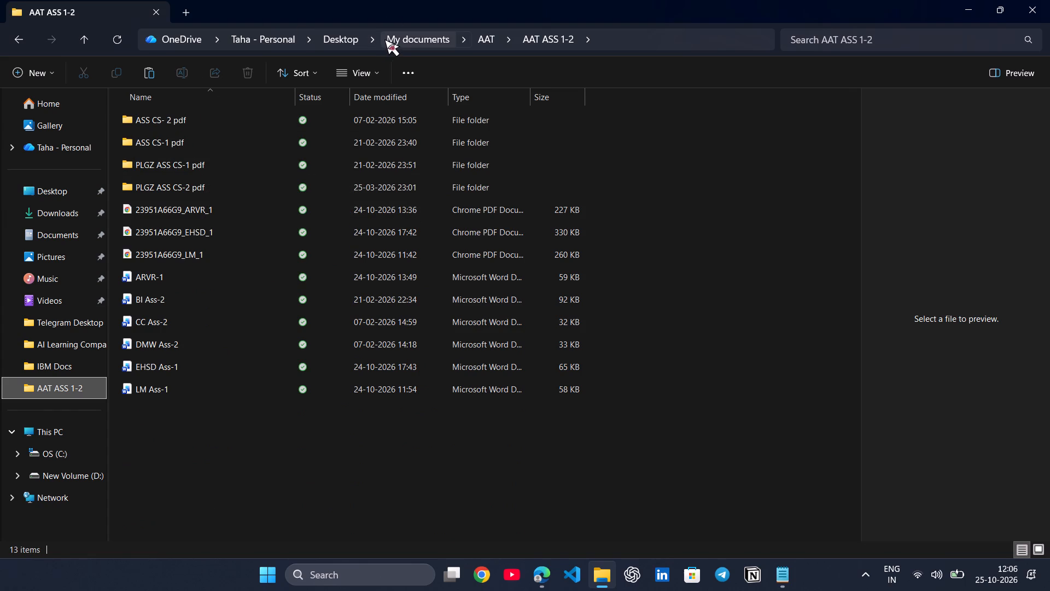
left_click(486, 43)
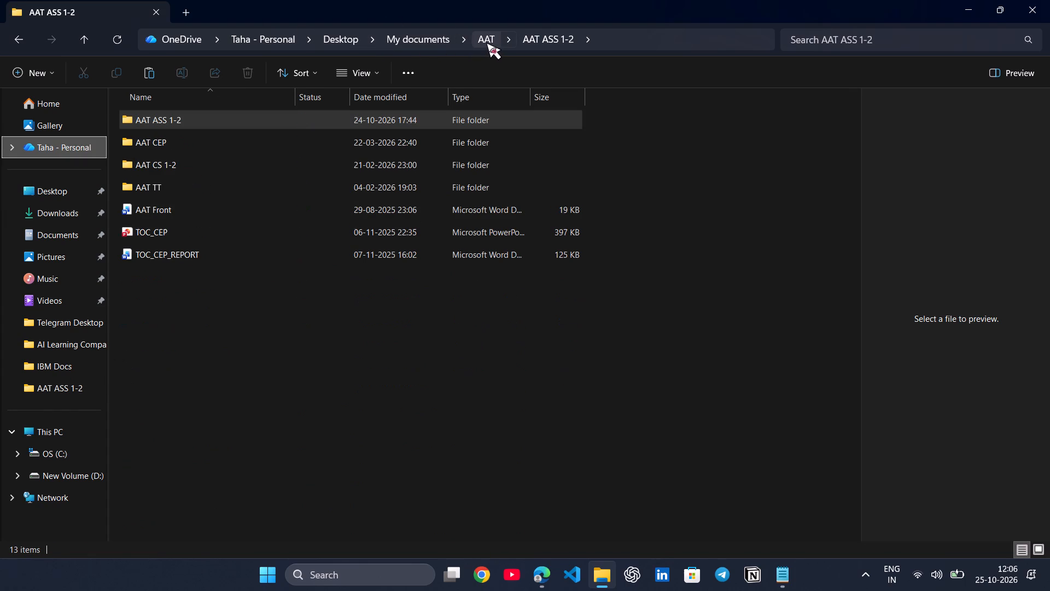
double_click(220, 165)
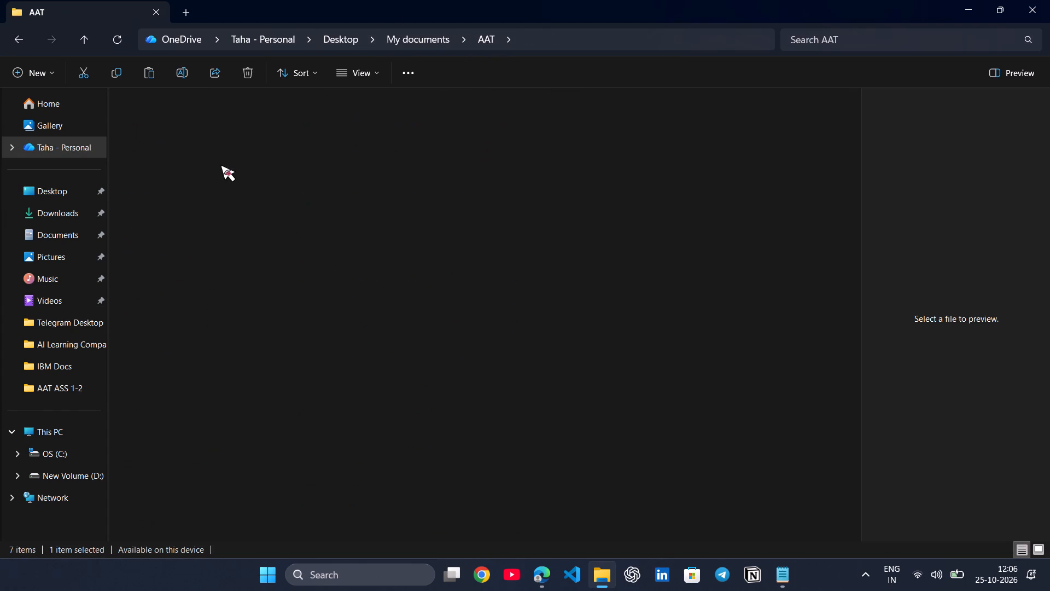
left_click(250, 333)
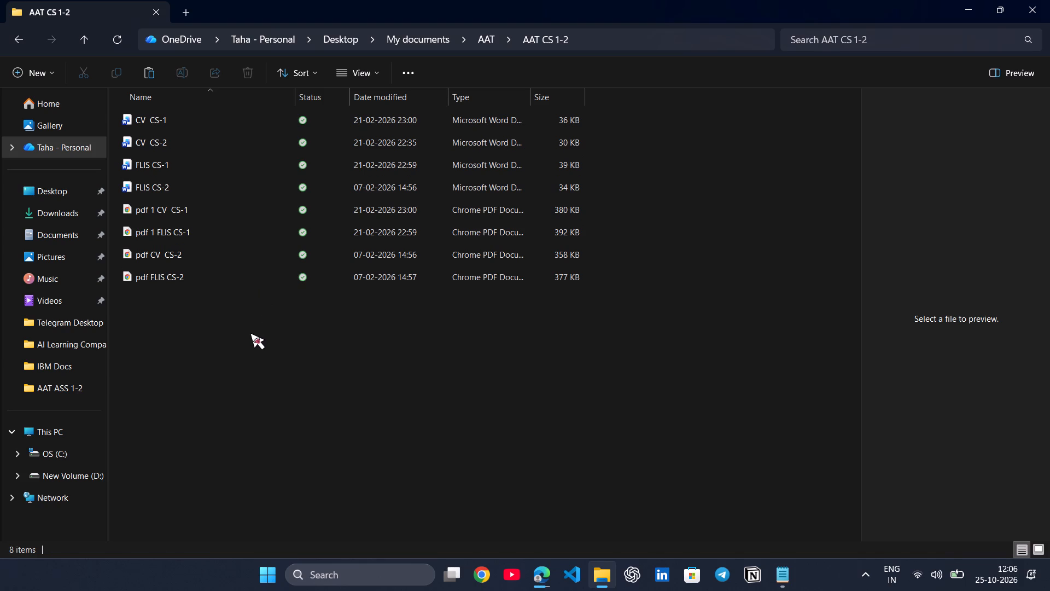
key("ctrl+v")
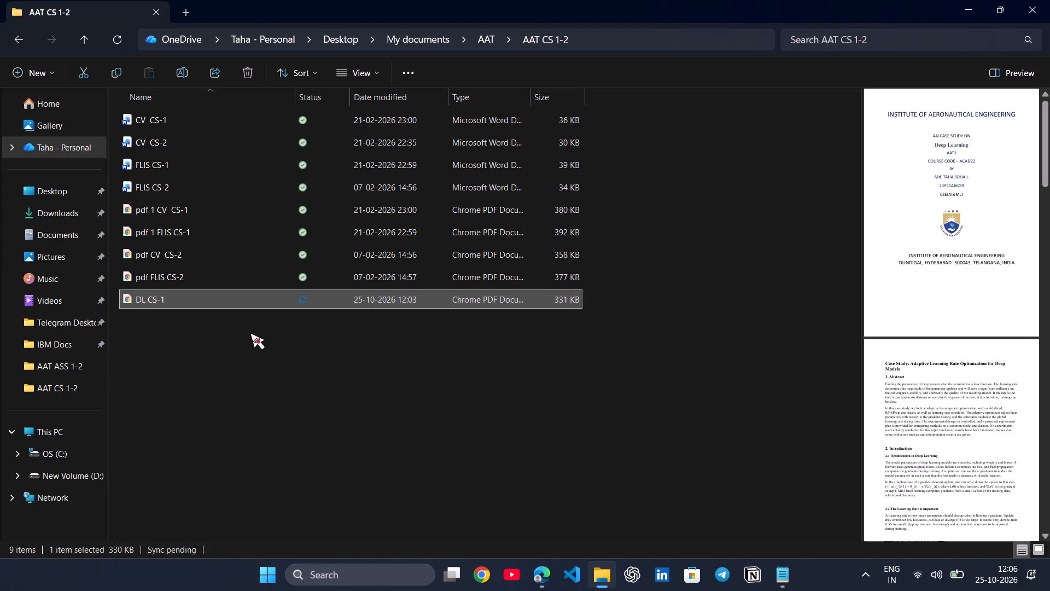
Rename the DL CS-1 PDF as the student roll number from the cover page followed by "_DL_1".
left_click(148, 161)
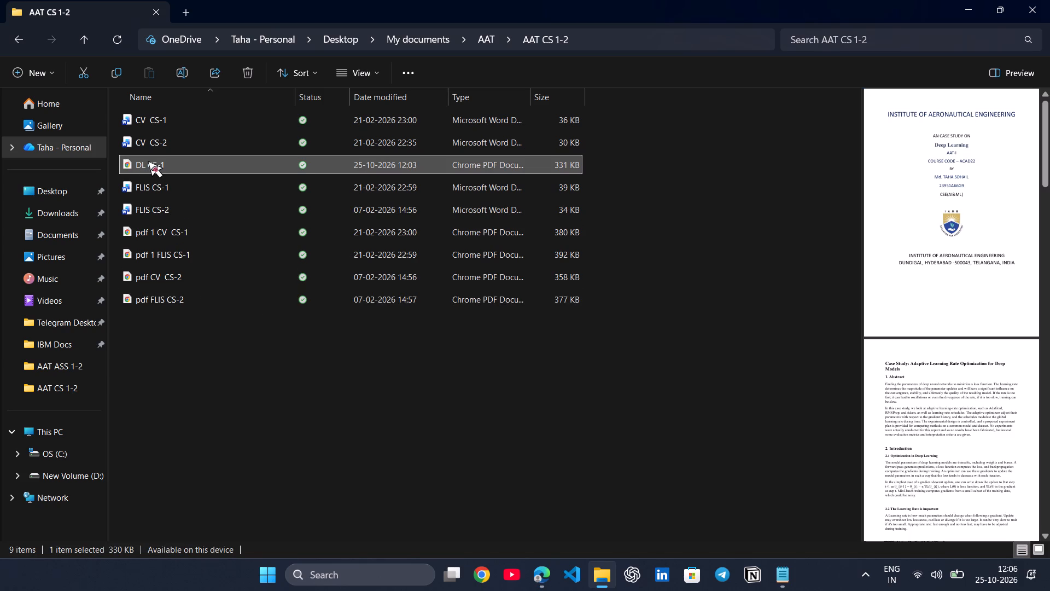
key("Left")
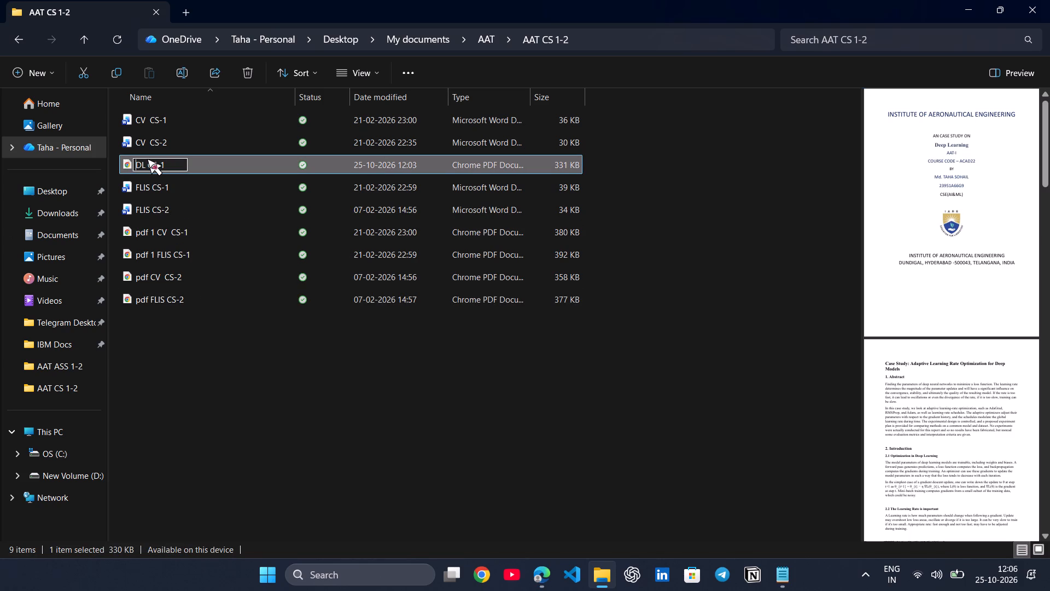
key("Right")
key("Right")
key("Right")
key("Right")
key("Right")
key("BackSpace")
key("BackSpace")
key("Delete")
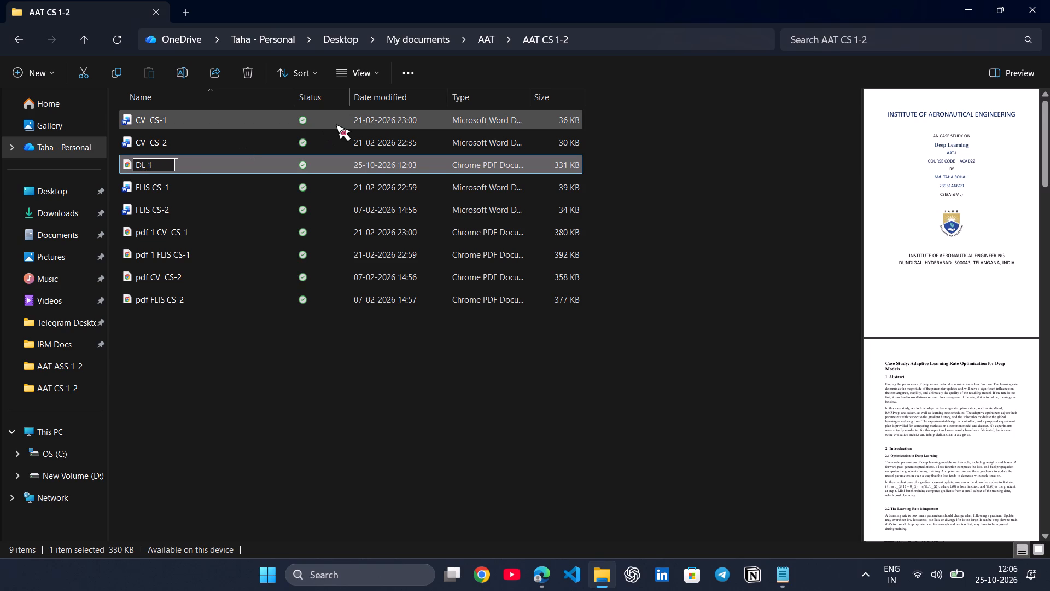
key("BackSpace")
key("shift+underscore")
key("Left")
key("Left")
key("Left")
key("Left")
key("Left")
key("Left")
key("Left")
key("Left")
key("Left")
key("Left")
key("Down")
key("Page_Down")
key("Down")
key("Left")
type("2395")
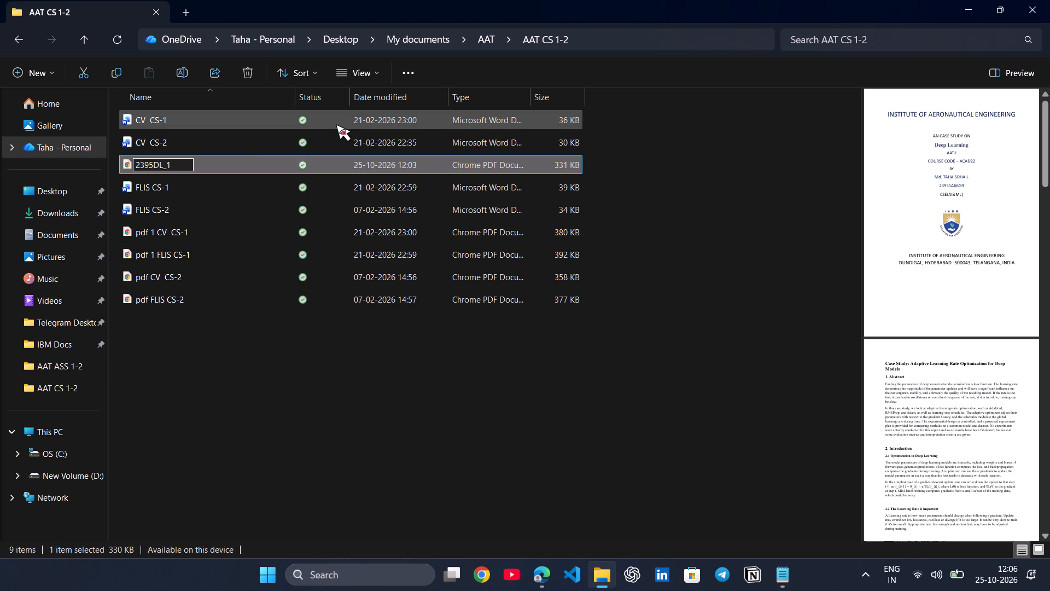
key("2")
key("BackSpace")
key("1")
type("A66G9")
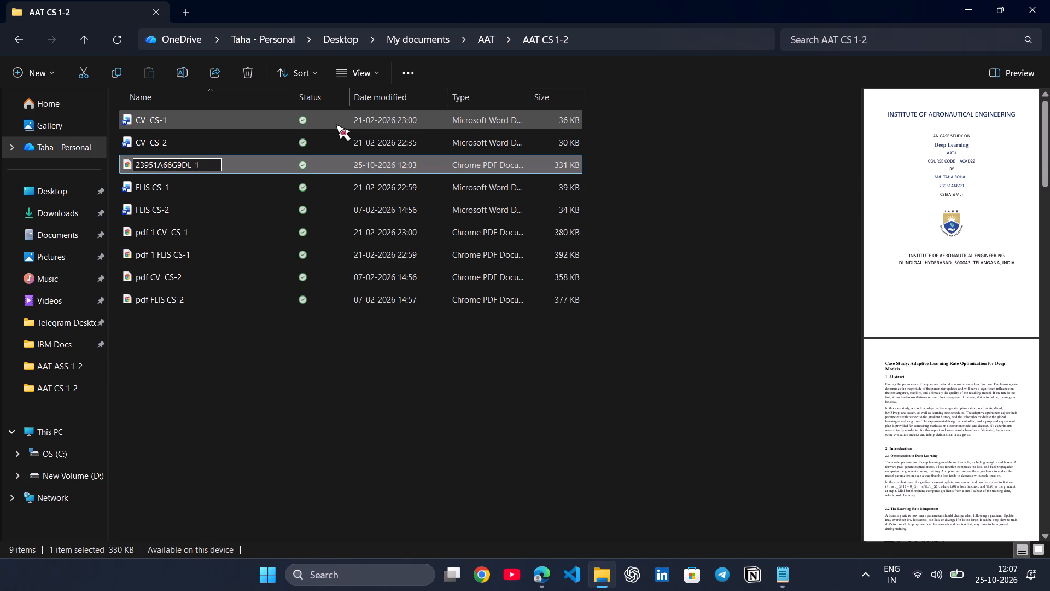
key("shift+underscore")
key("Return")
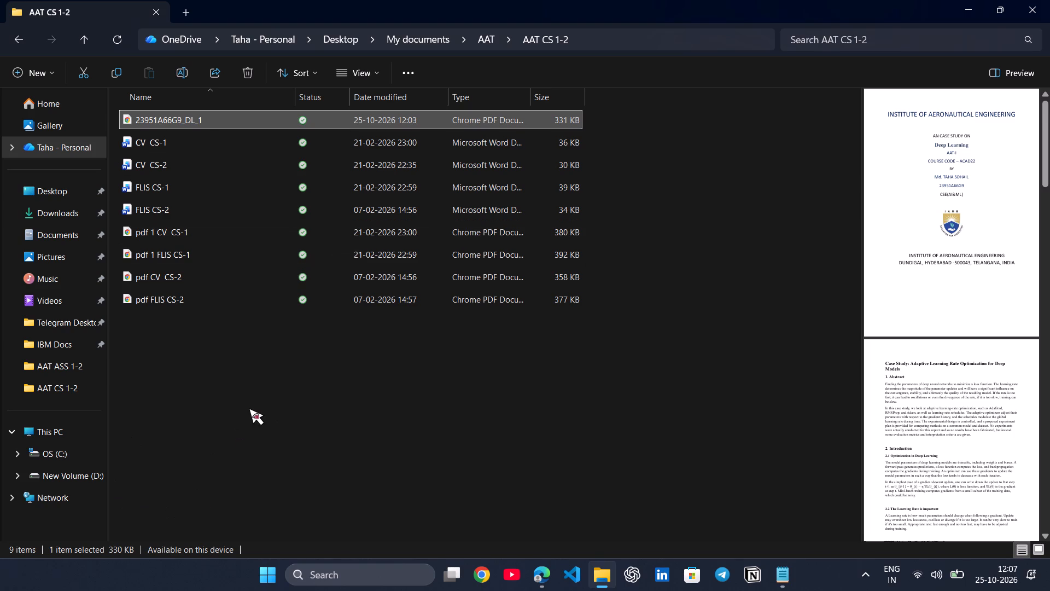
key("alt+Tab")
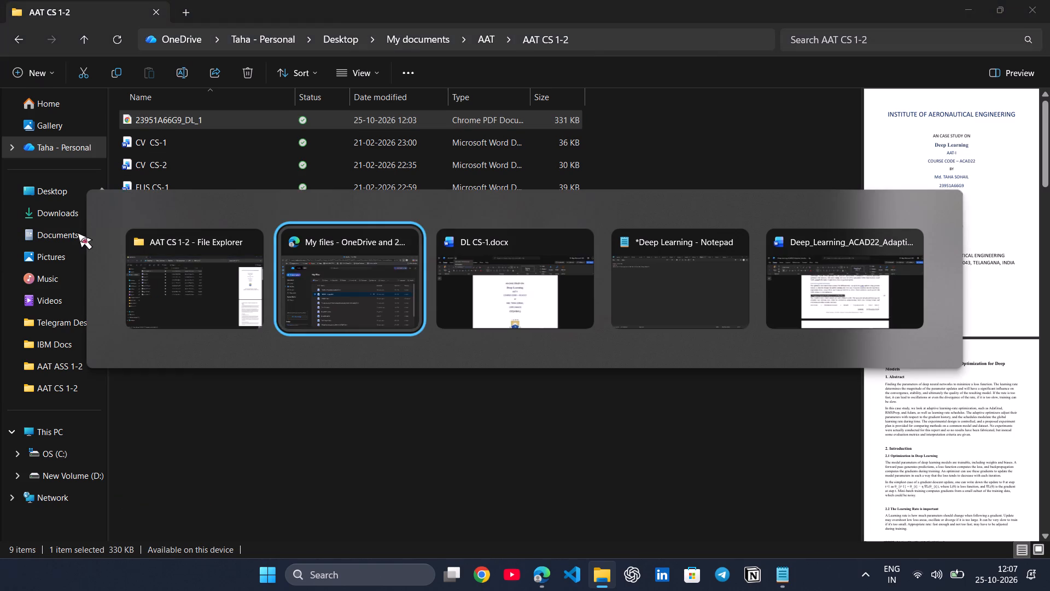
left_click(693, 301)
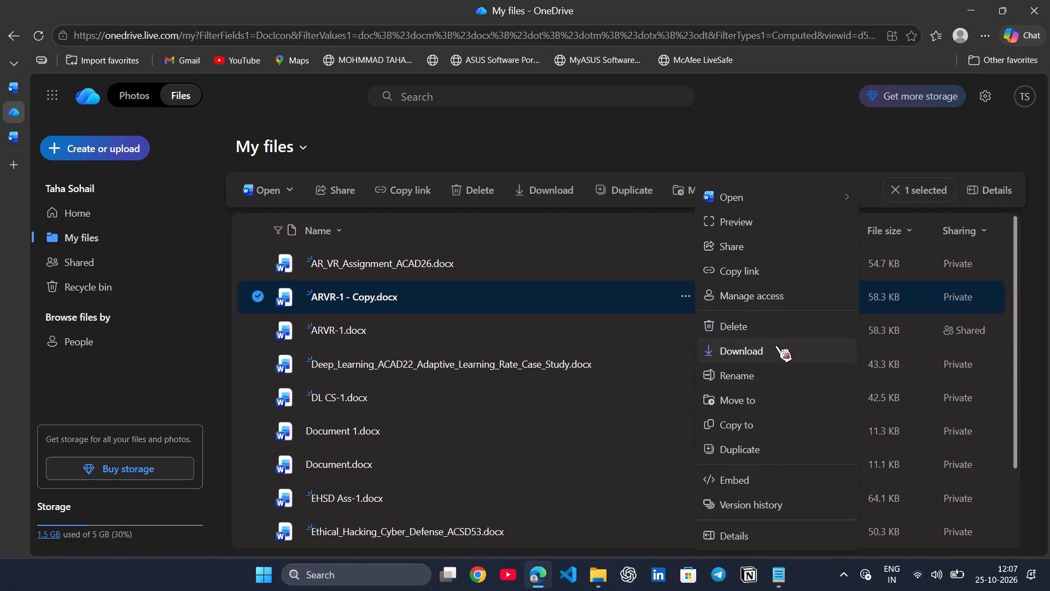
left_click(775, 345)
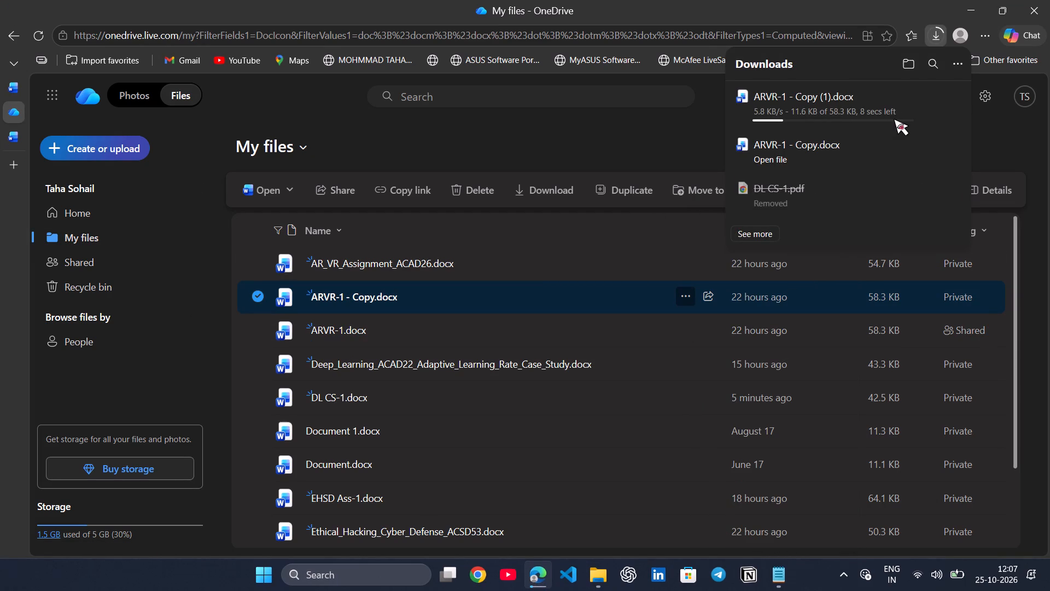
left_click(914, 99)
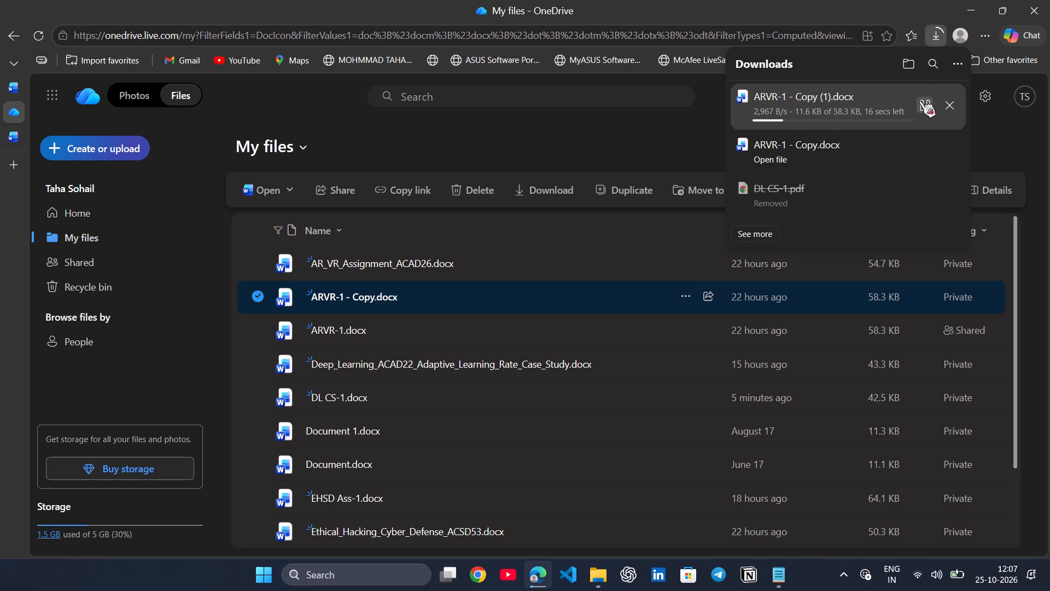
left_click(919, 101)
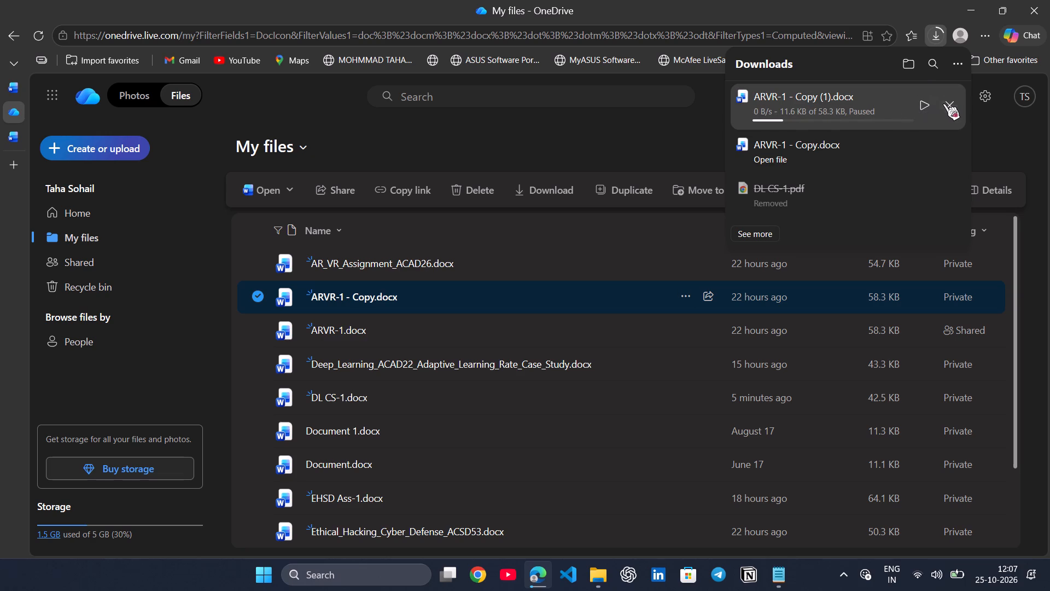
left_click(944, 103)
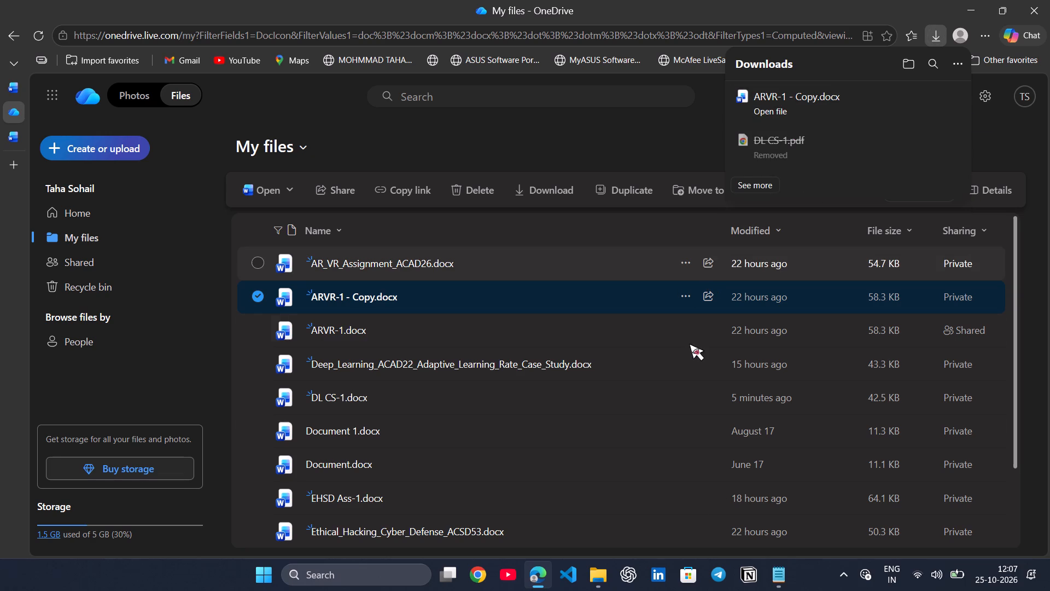
In File Explorer, delete the "ARVR-1 - Copy" Word document from the Downloads folder.
left_click(595, 575)
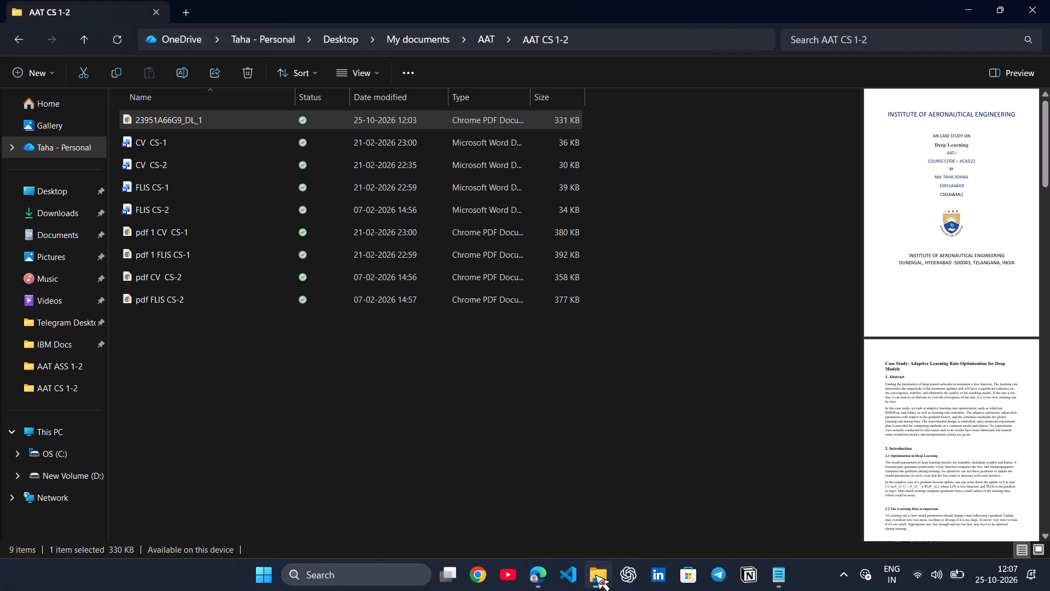
left_click(65, 219)
left_click(241, 137)
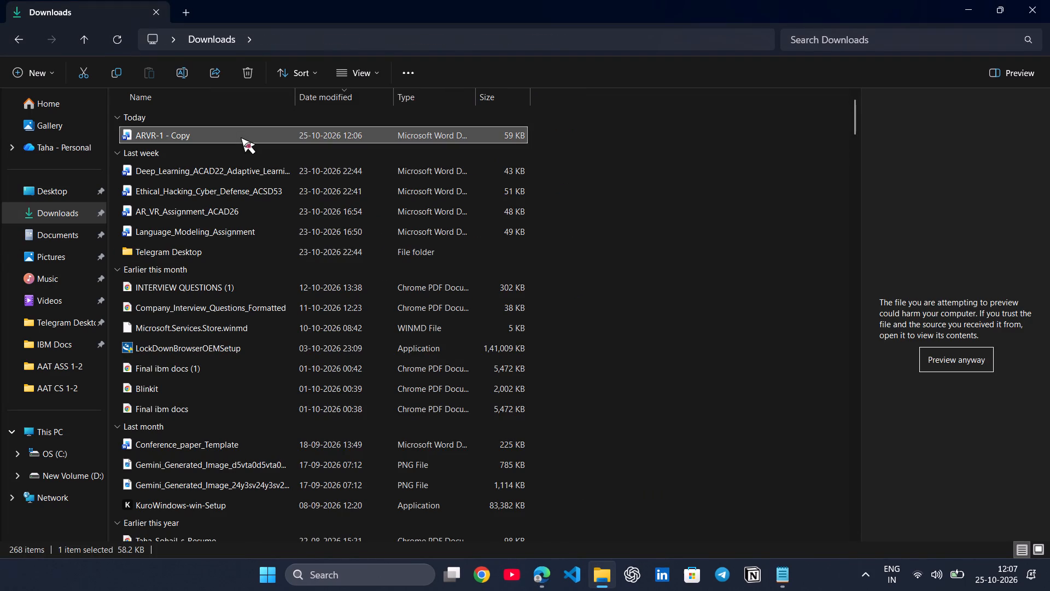
key("Delete")
Back in Edge, download "DL CS-1.docx" from the OneDrive file list.
key("alt+Tab")
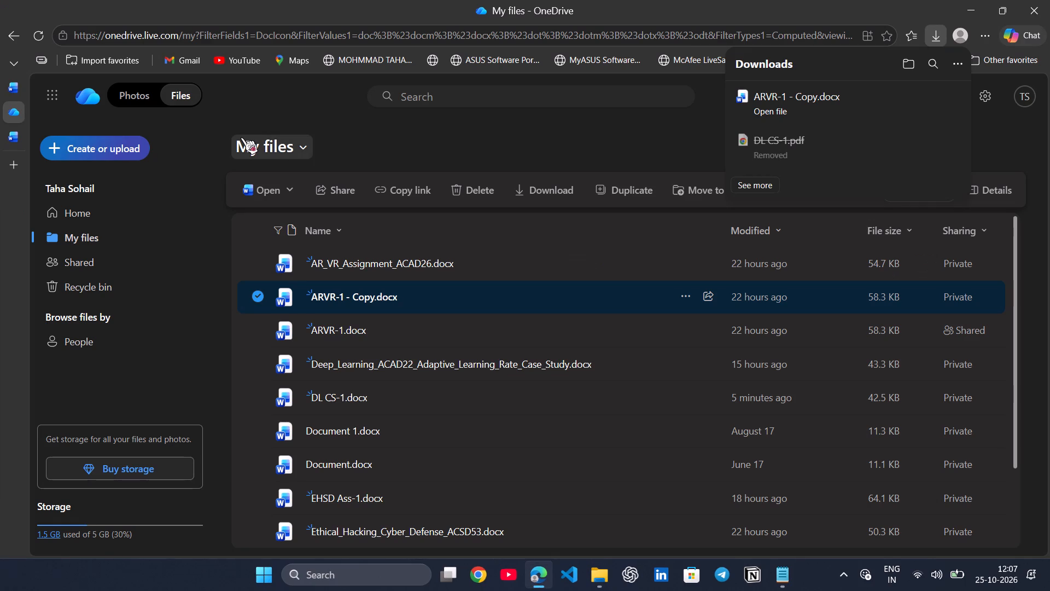
scroll(470, 292, "up", 2)
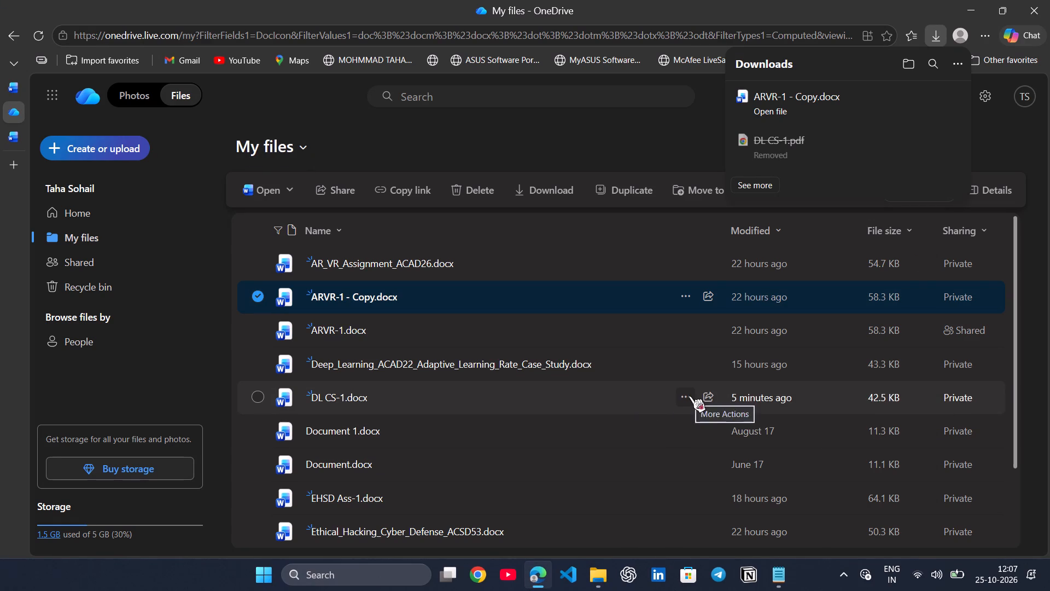
left_click(689, 396)
left_click(749, 343)
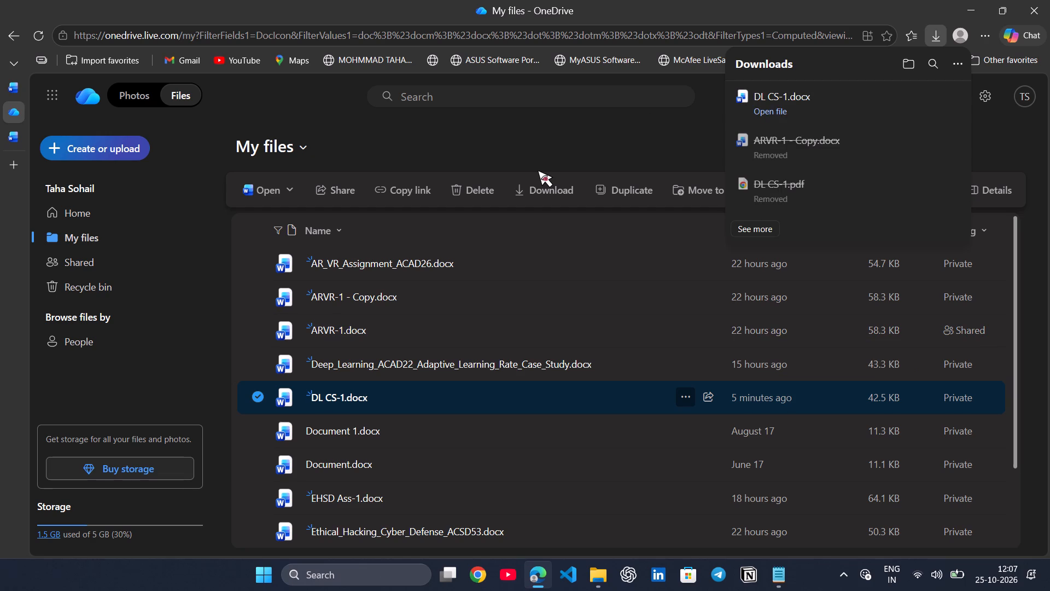
In File Explorer, move the DL CS-1 Word document from Downloads into the AAT CS 1-2 folder.
key("alt+Tab")
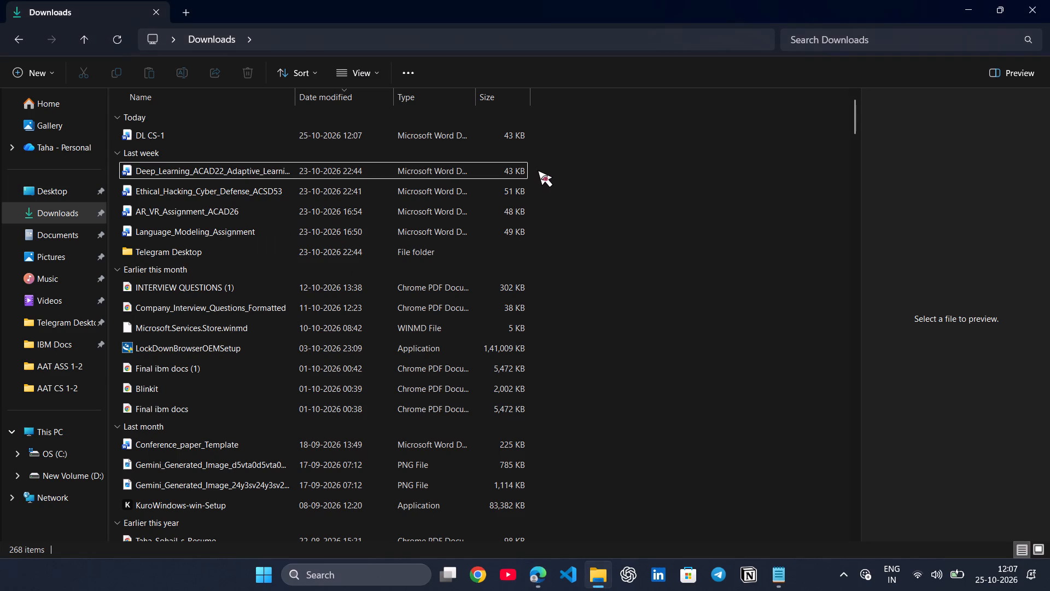
key("Up")
key("Up")
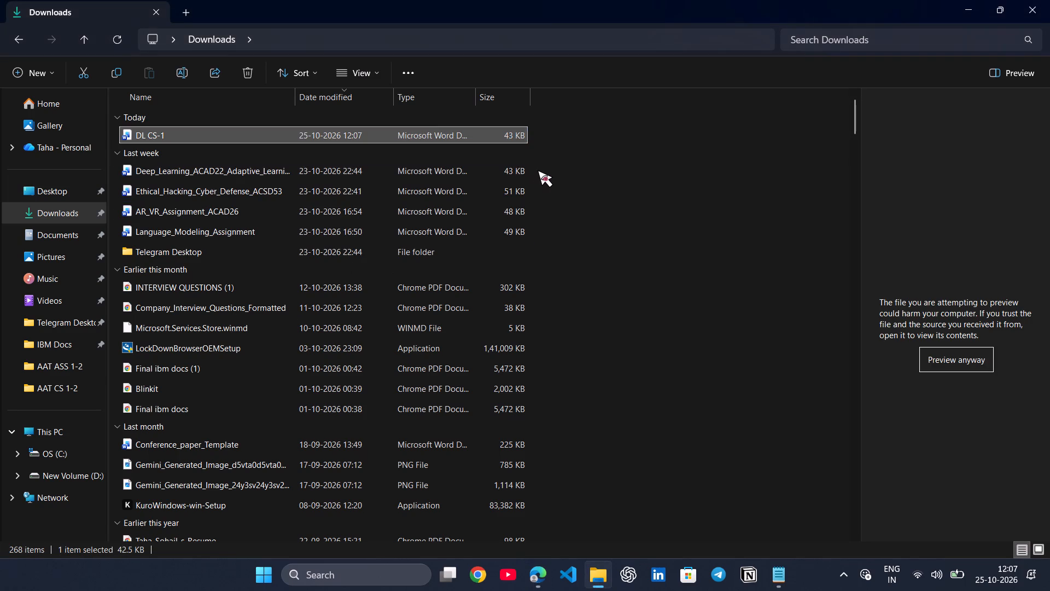
key("ctrl+x")
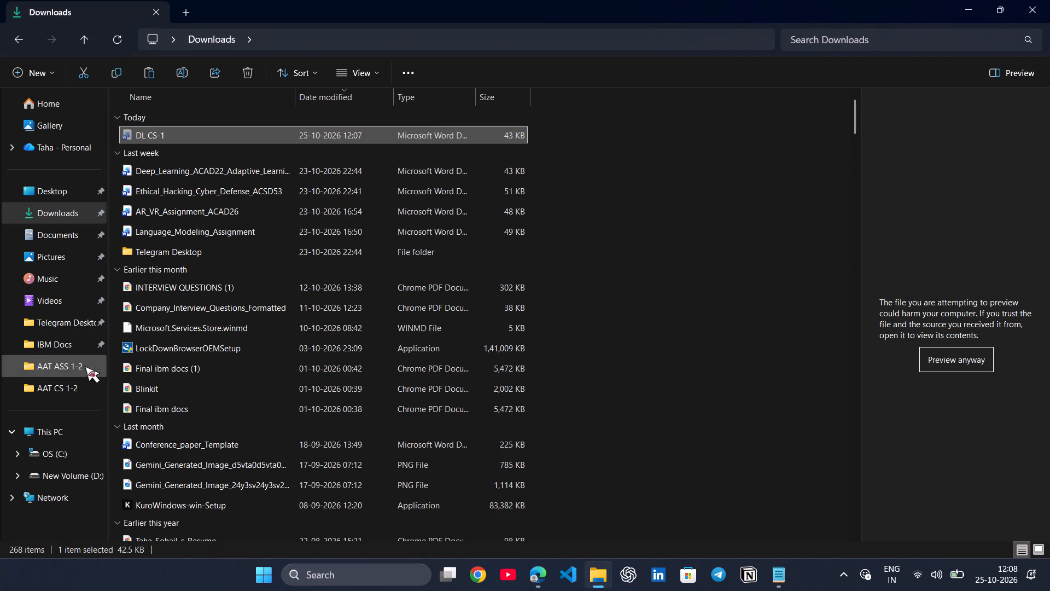
double_click(80, 387)
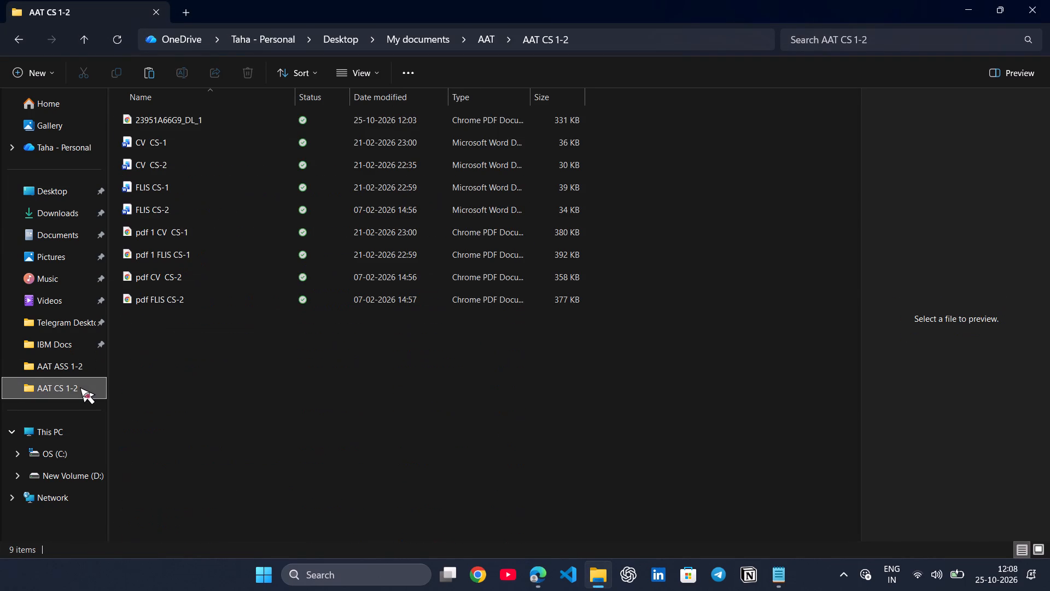
left_click(304, 350)
key("ctrl+v")
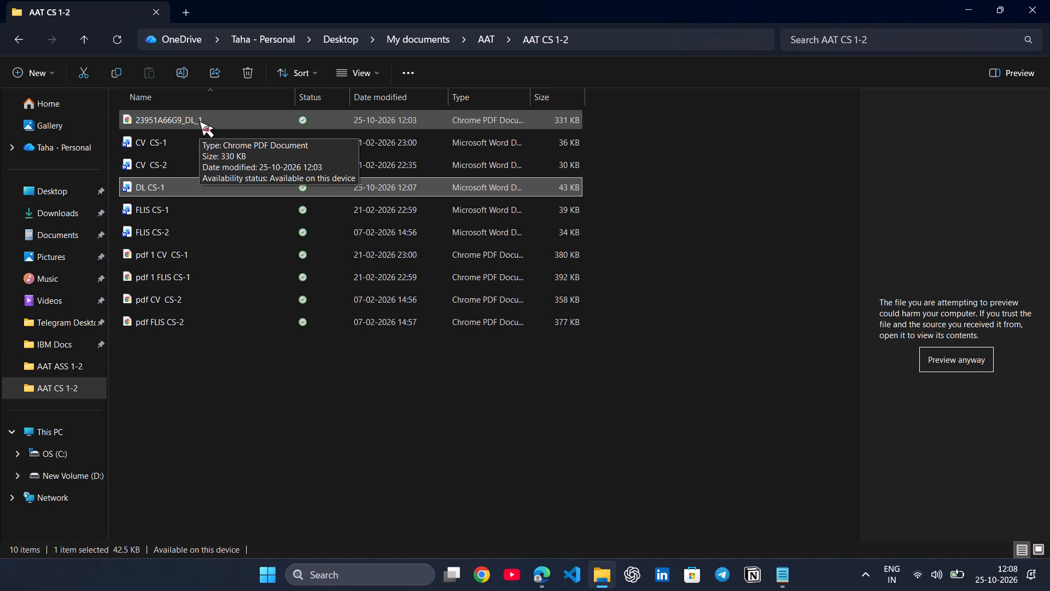
Open the DL CS-1 document in Word, check its pages from the cover through the references, and close Word.
key("Return")
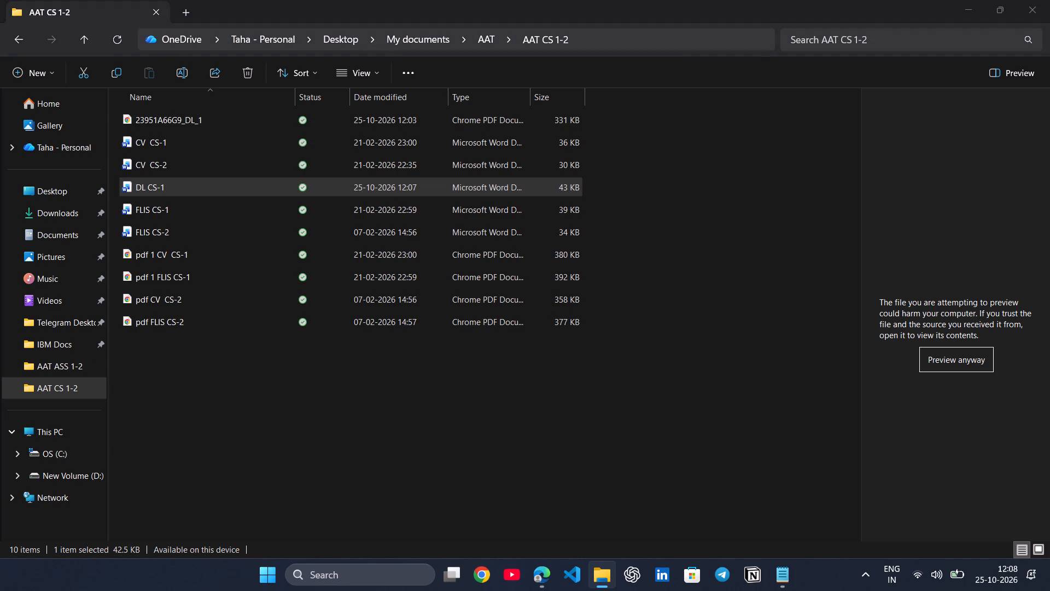
scroll(477, 340, "down", 2)
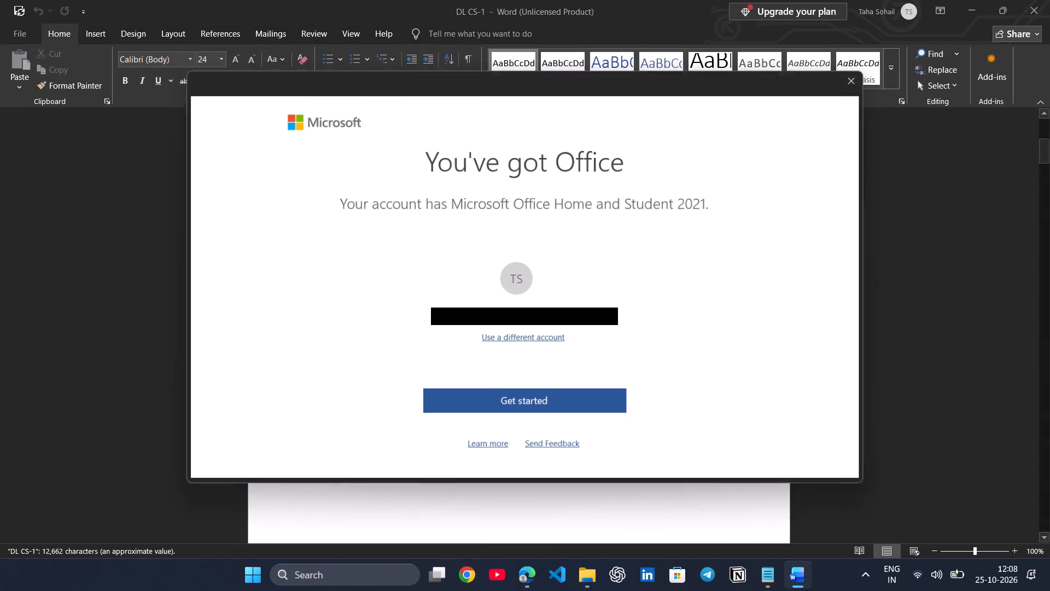
scroll(477, 340, "up", 2)
left_click(862, 79)
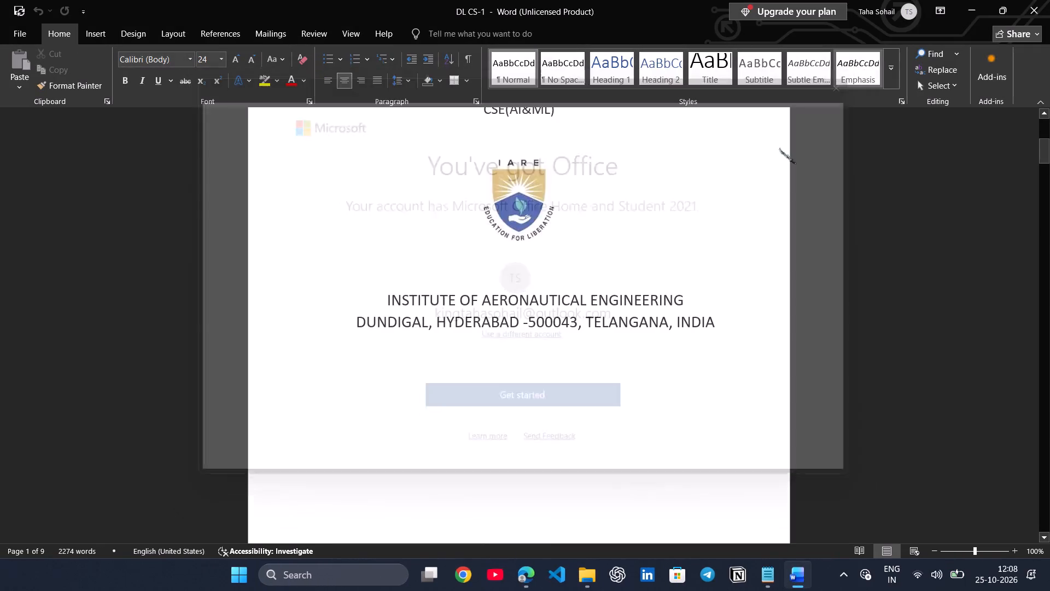
scroll(670, 194, "up", 4)
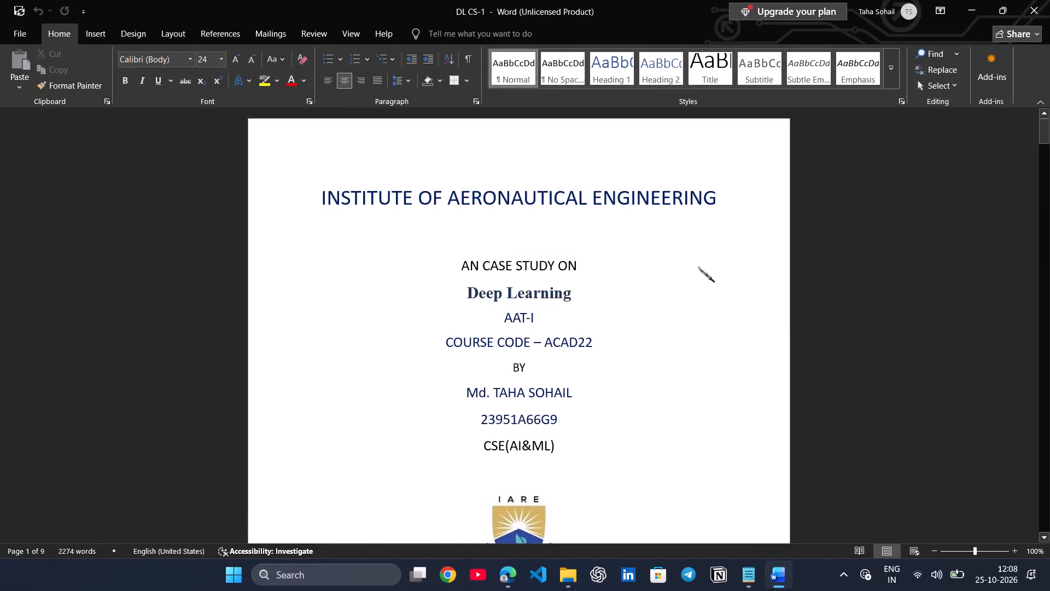
scroll(698, 266, "down", 10)
scroll(698, 266, "up", 1)
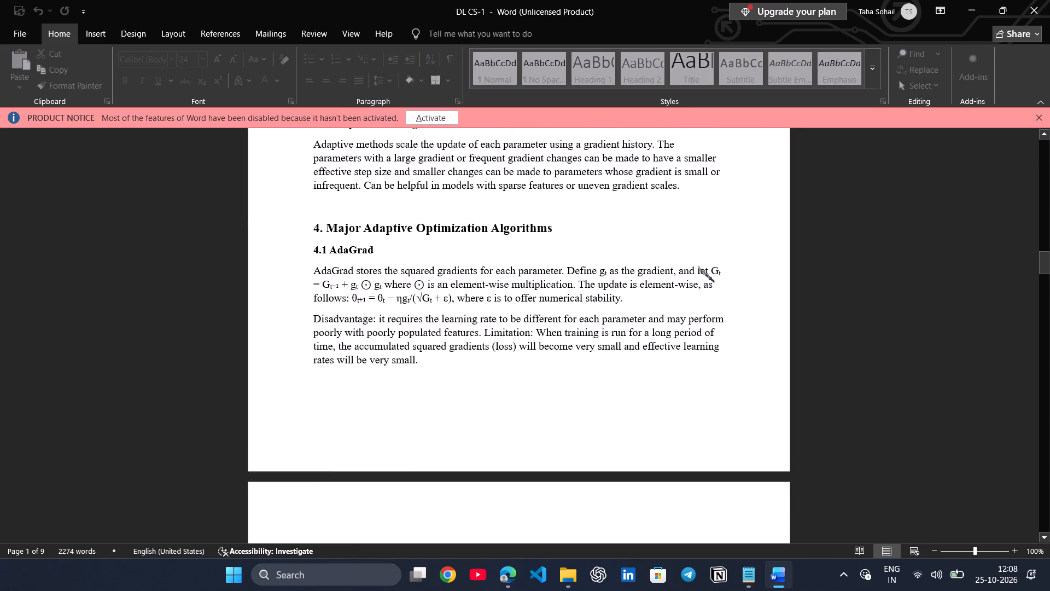
scroll(698, 266, "up", 6)
scroll(698, 266, "down", 1)
scroll(698, 266, "up", 1)
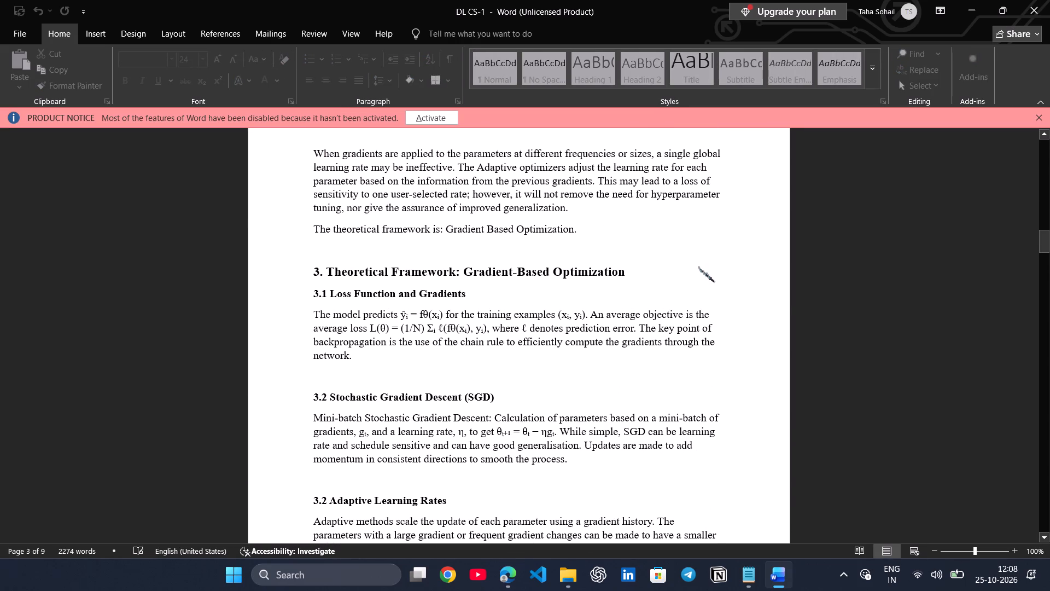
scroll(698, 266, "down", 3)
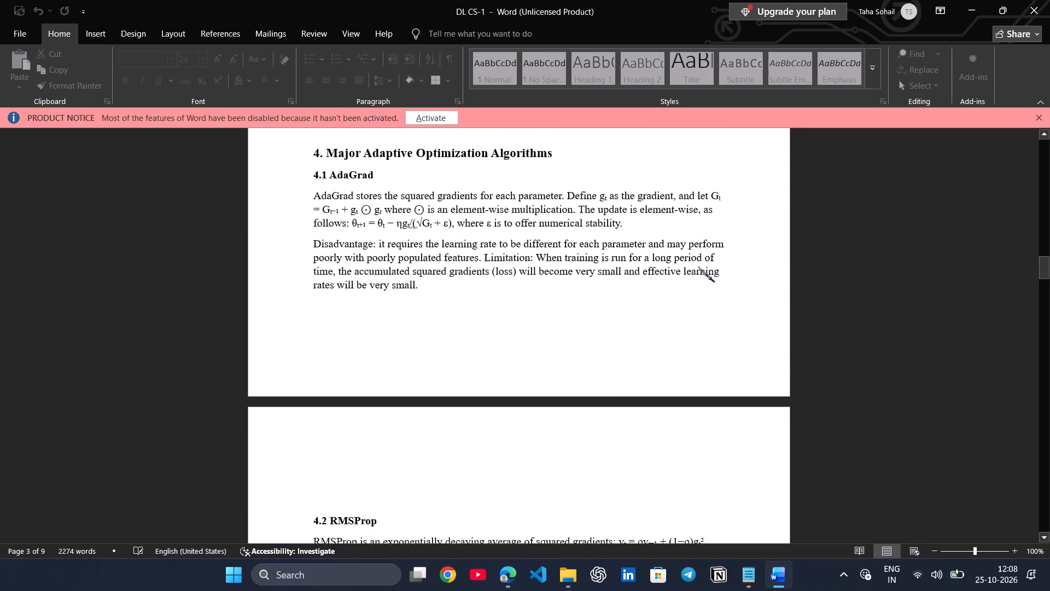
scroll(698, 266, "down", 11)
scroll(698, 266, "up", 4)
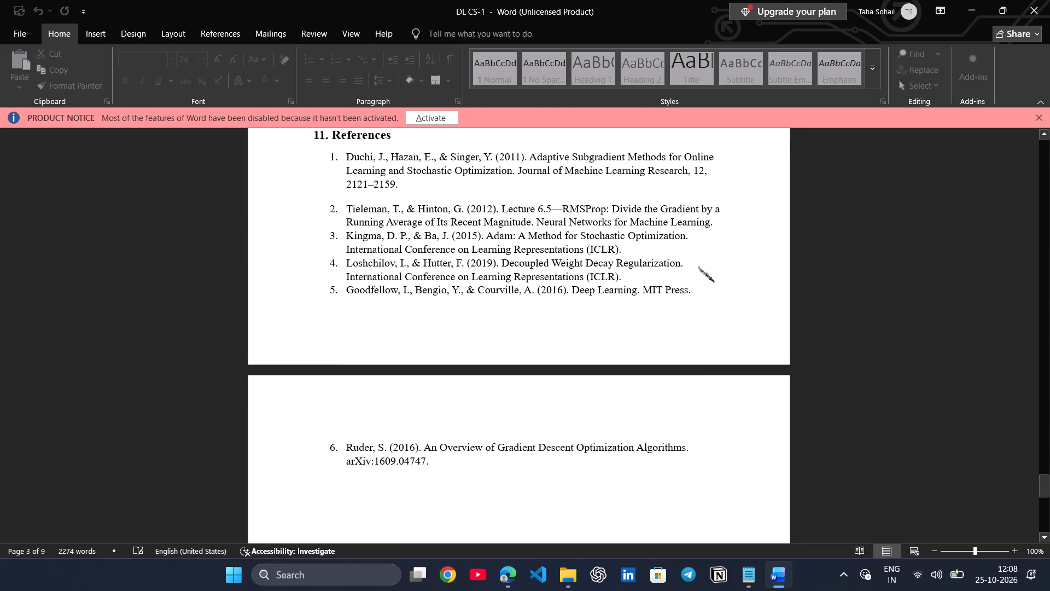
scroll(698, 266, "down", 5)
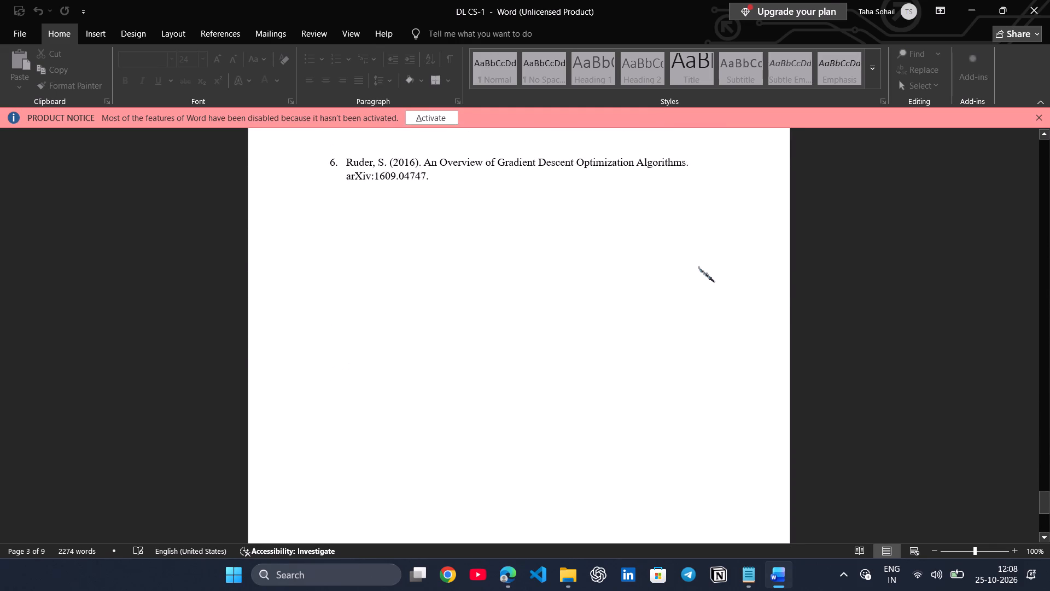
scroll(698, 266, "up", 9)
scroll(698, 266, "down", 5)
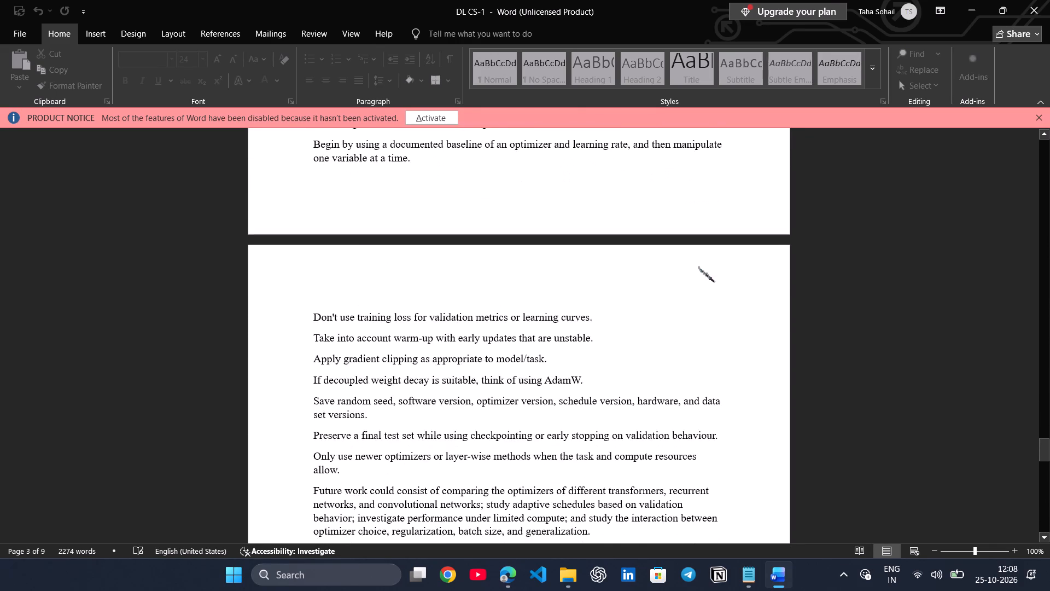
scroll(698, 266, "down", 2)
key("ctrl+w")
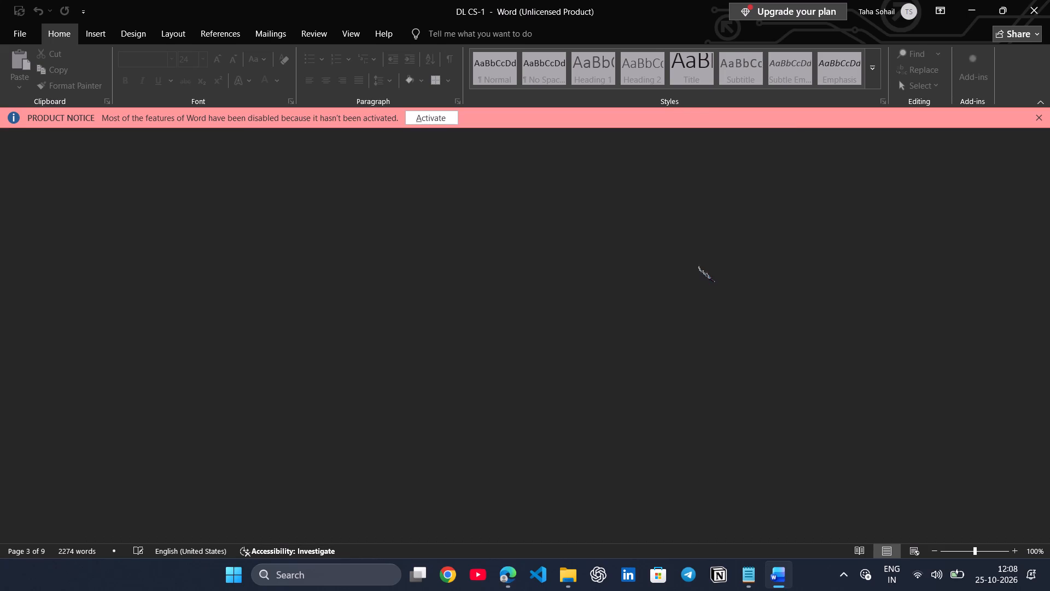
left_click(1042, 7)
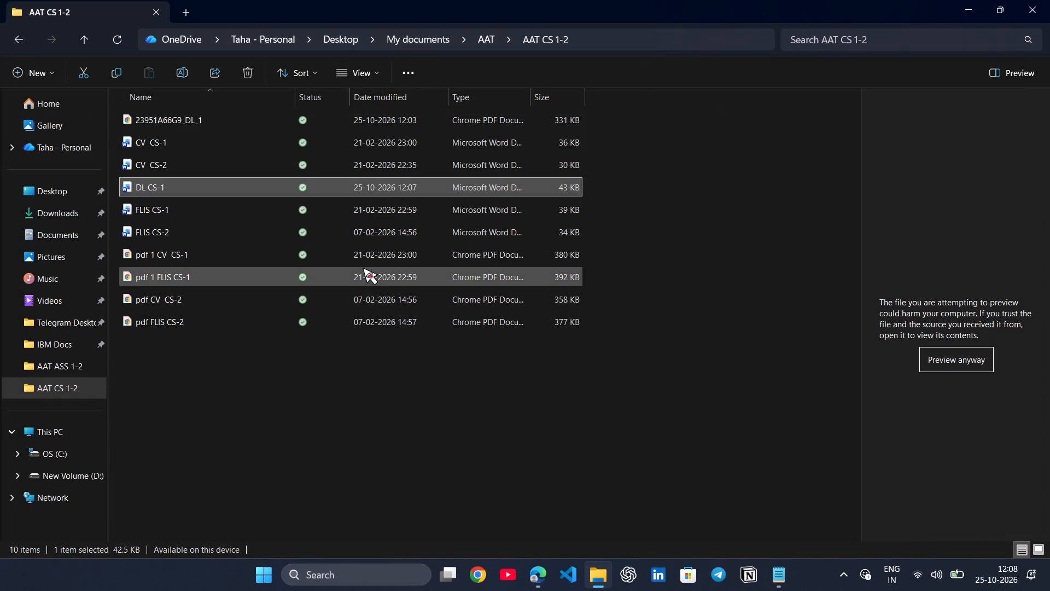
Open the renamed DL case study PDF from AAT CS 1-2, check its pages against the Word version, and close it.
left_click(253, 115)
key("Return")
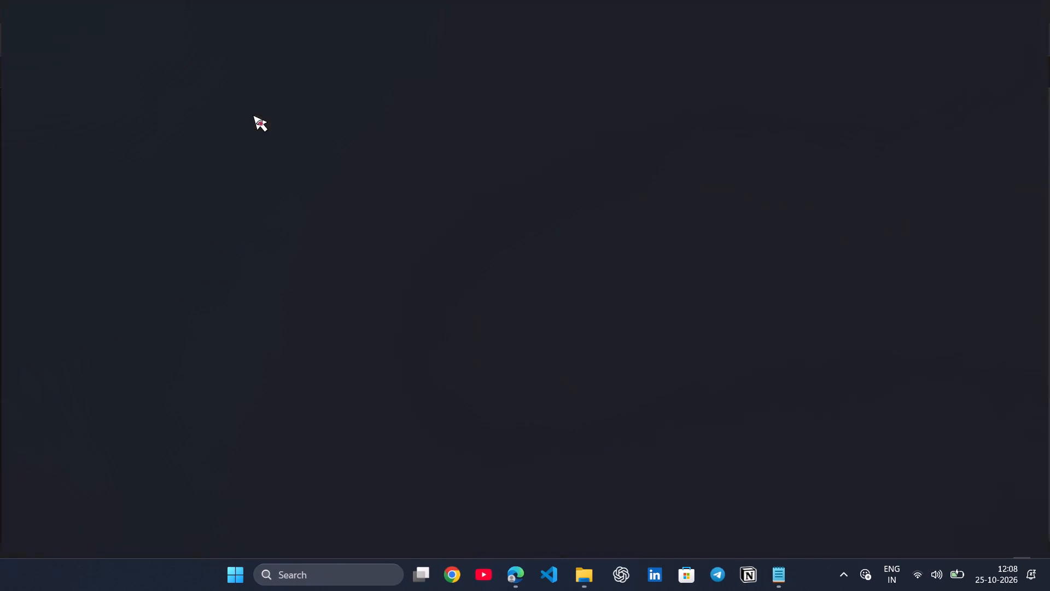
scroll(464, 337, "down", 13)
scroll(464, 337, "down", 11)
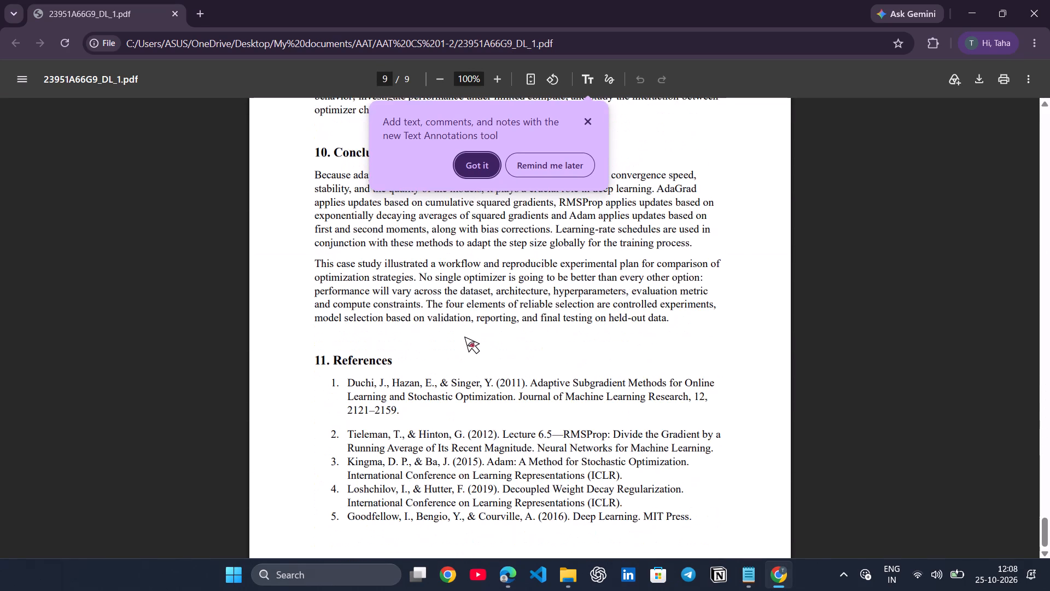
scroll(464, 337, "down", 8)
scroll(464, 337, "up", 13)
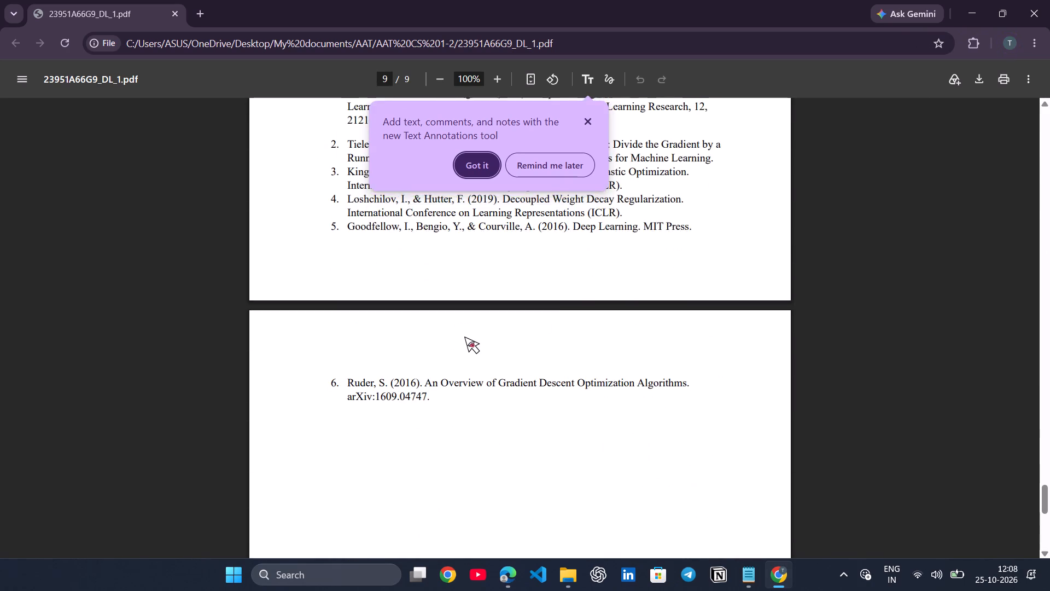
scroll(464, 337, "up", 16)
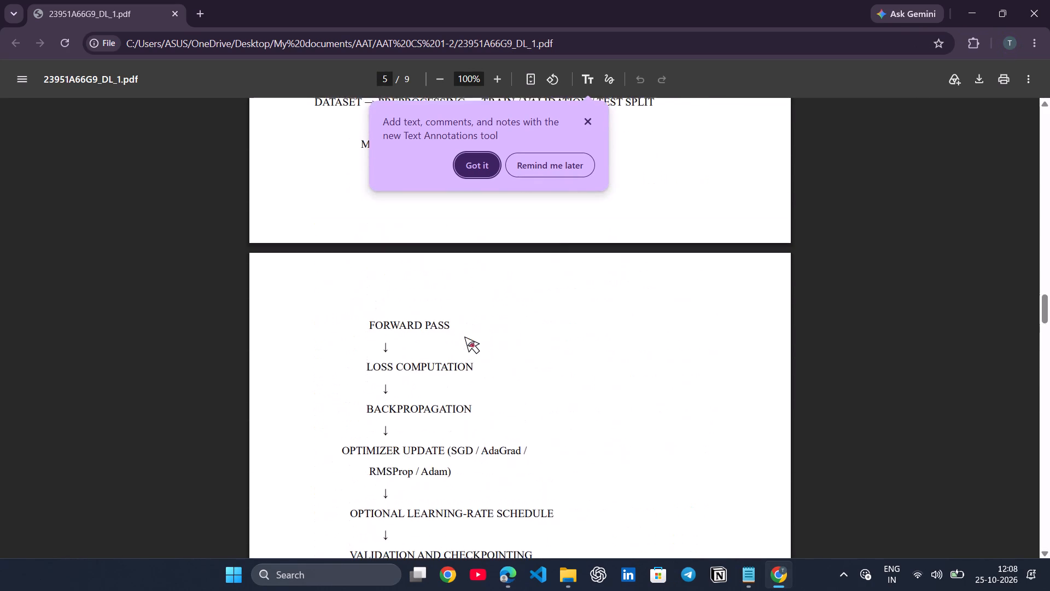
left_click(1049, 0)
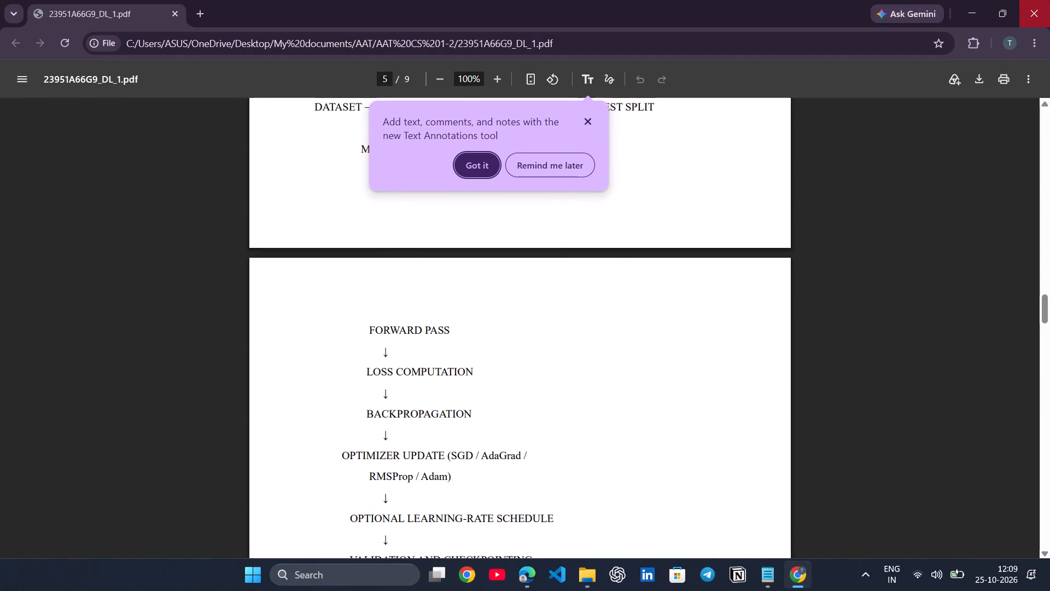
Close the File Explorer, Edge and Notepad windows.
left_click(1036, 0)
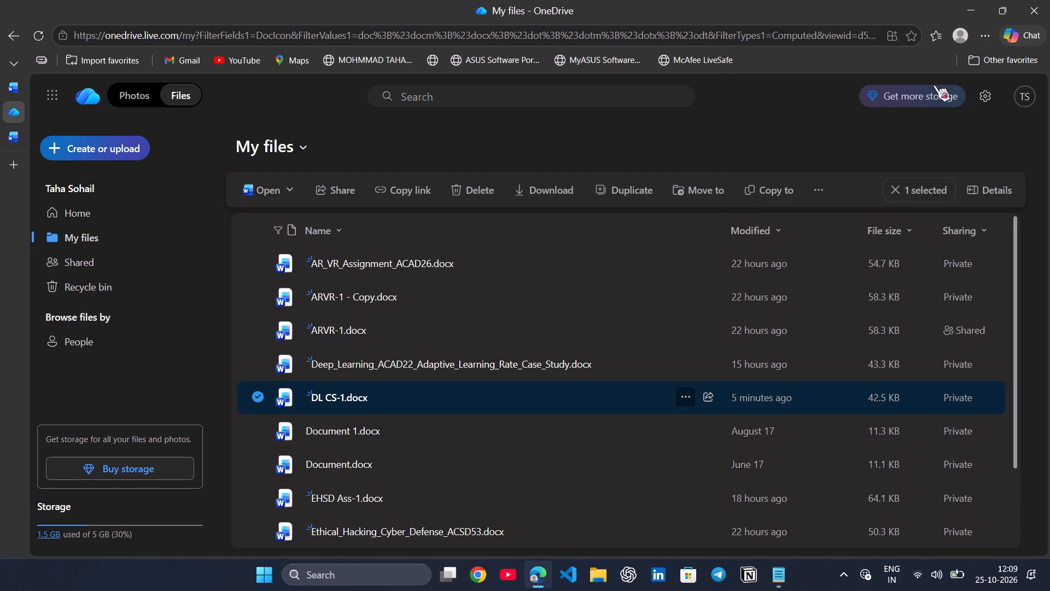
left_click(1049, 0)
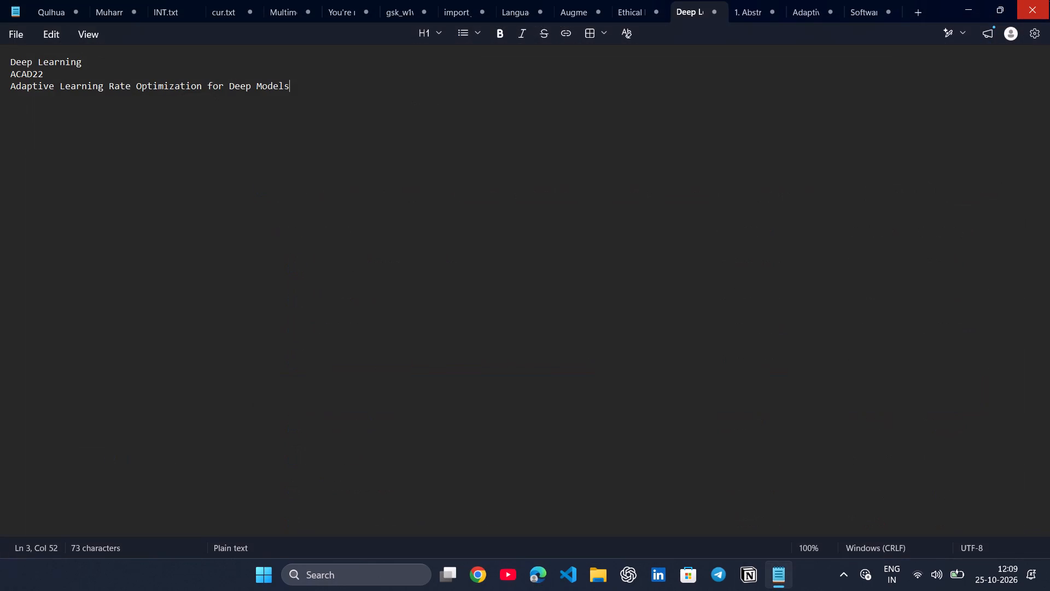
left_click(1049, 0)
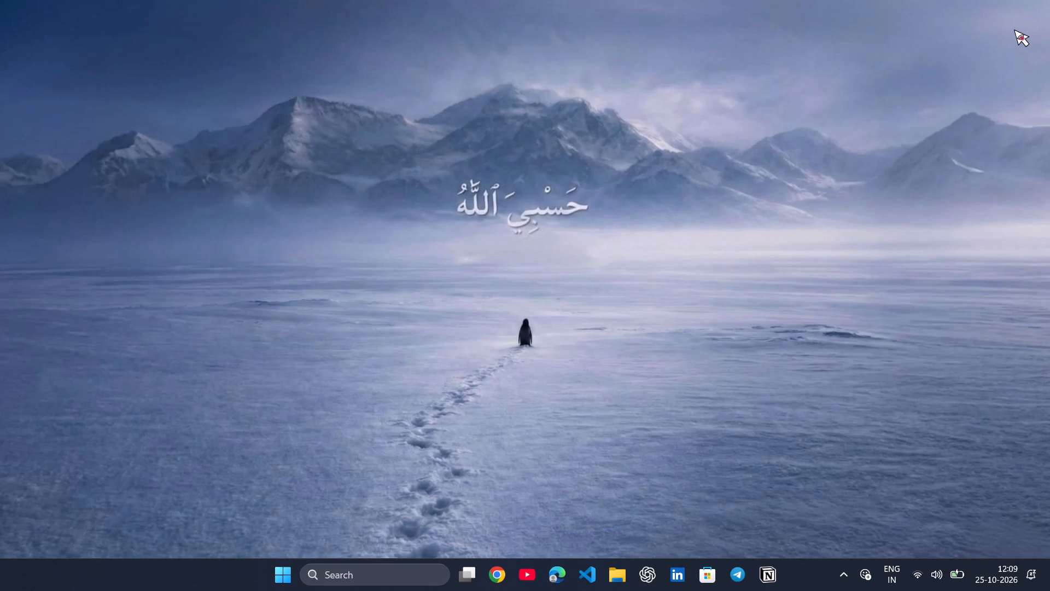
Open the YouTube app and check the account's notifications.
left_click(530, 589)
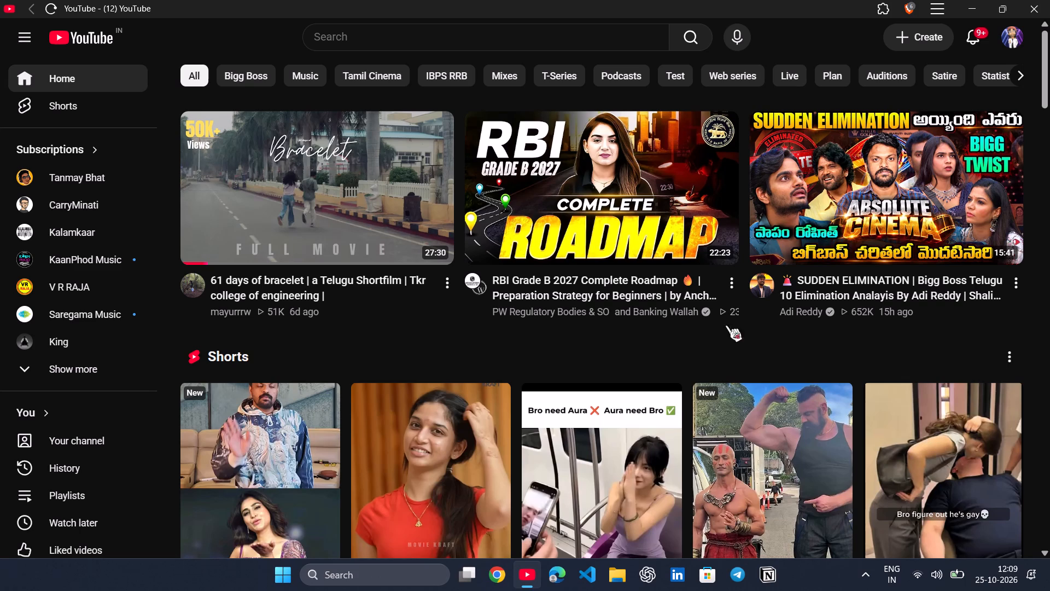
left_click(977, 31)
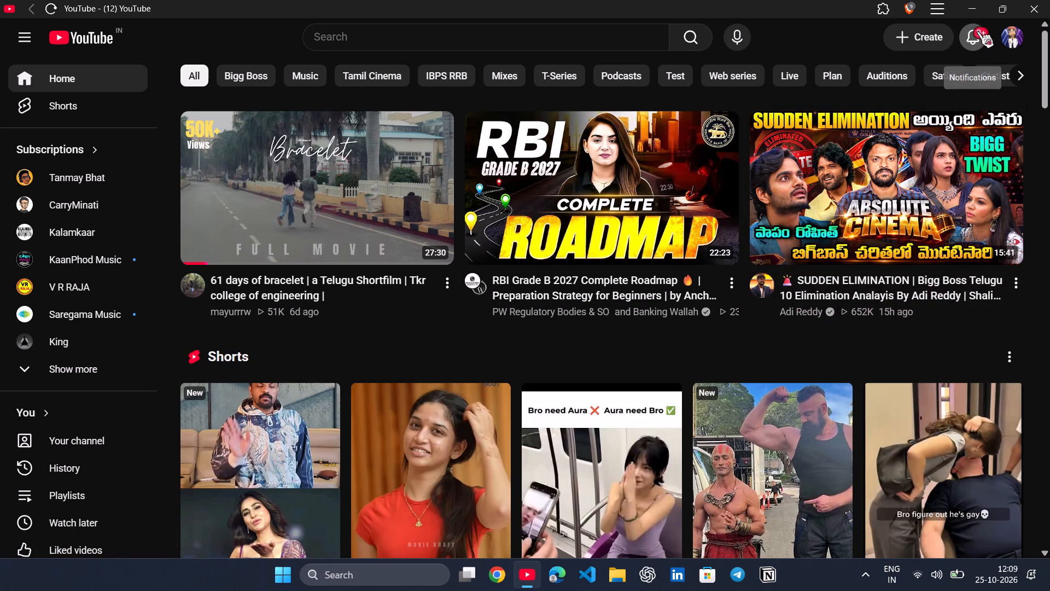
left_click(977, 31)
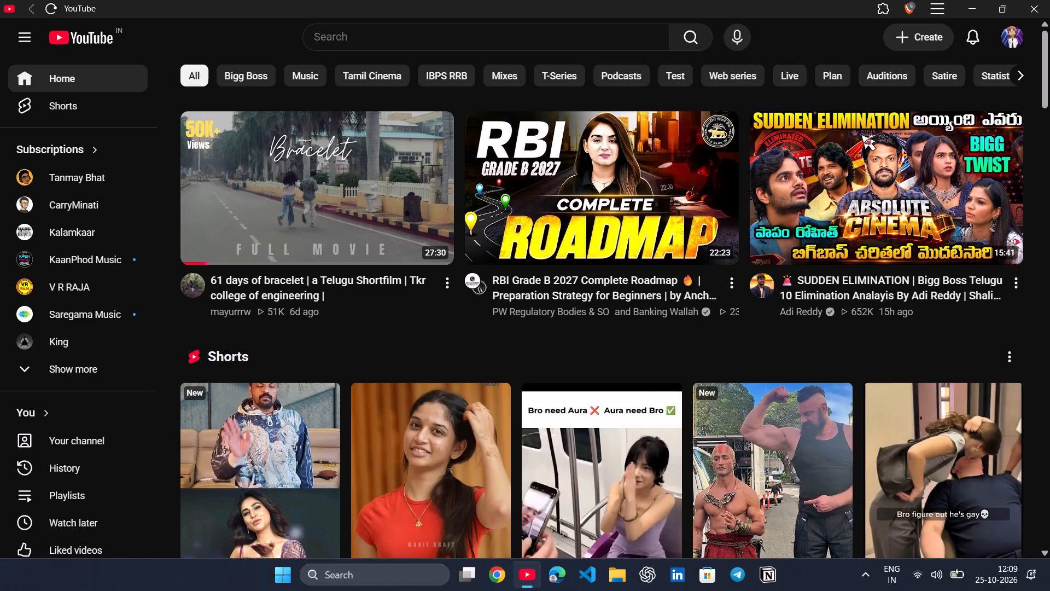
Play the "SUDDEN ELIMINATION" Bigg Boss Telugu 10 analysis video and look through its viewer comments.
left_click(834, 195)
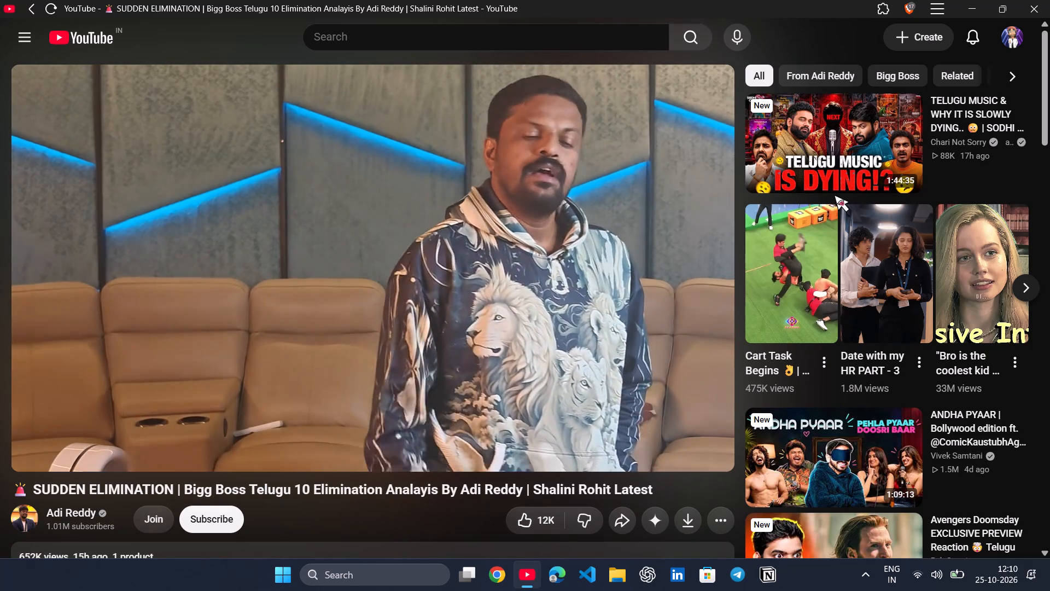
scroll(834, 195, "down", 4)
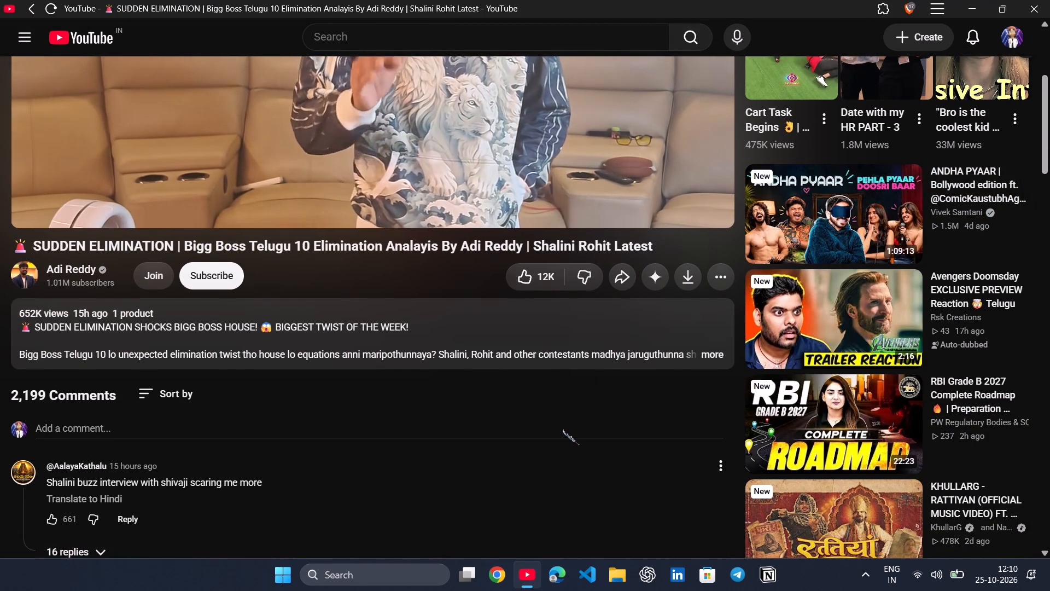
scroll(563, 430, "down", 1)
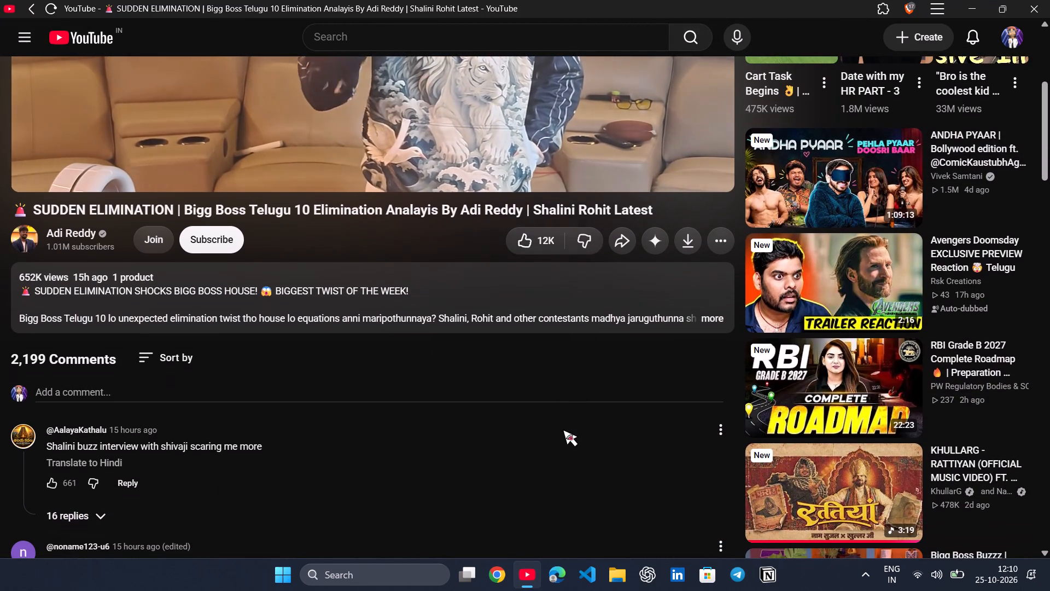
scroll(582, 402, "down", 2)
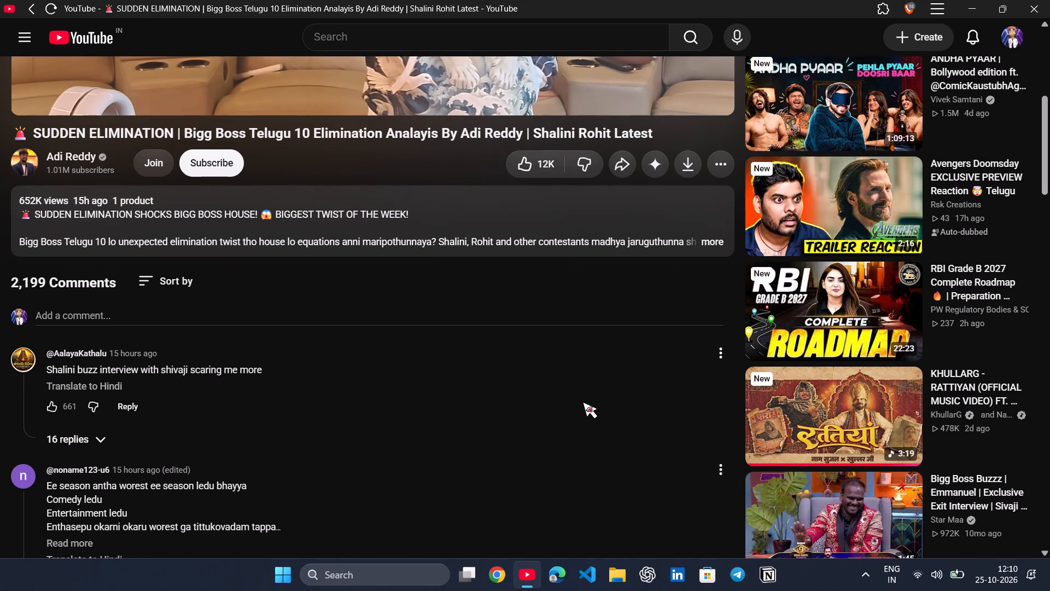